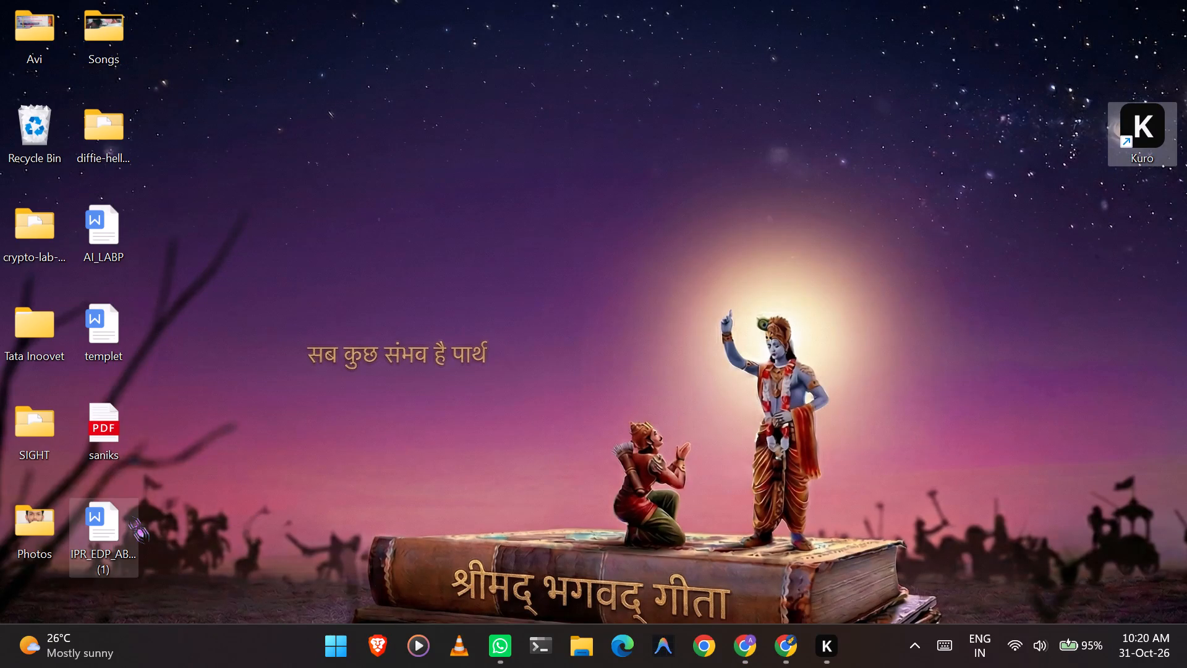
Delete the templet document and the saniks PDF from the desktop.
{"action": "left_click", "coordinate": [116, 328]}
{"action": "key", "text": "Delete"}
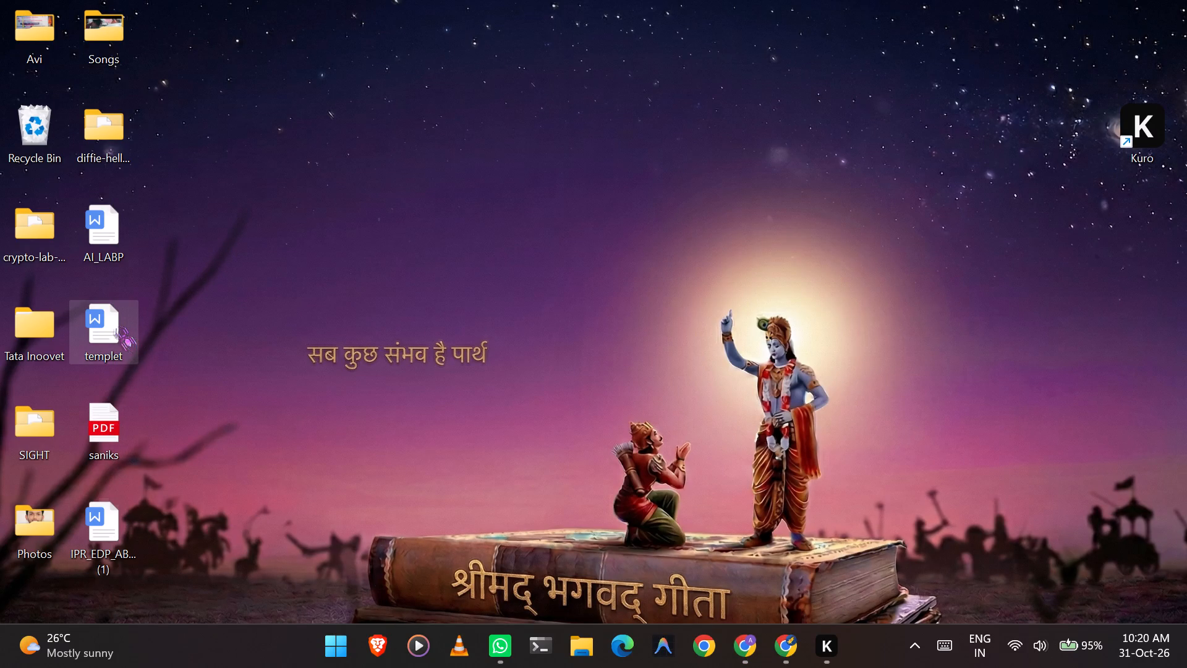
{"action": "left_click", "coordinate": [111, 418]}
{"action": "key", "text": "Delete"}
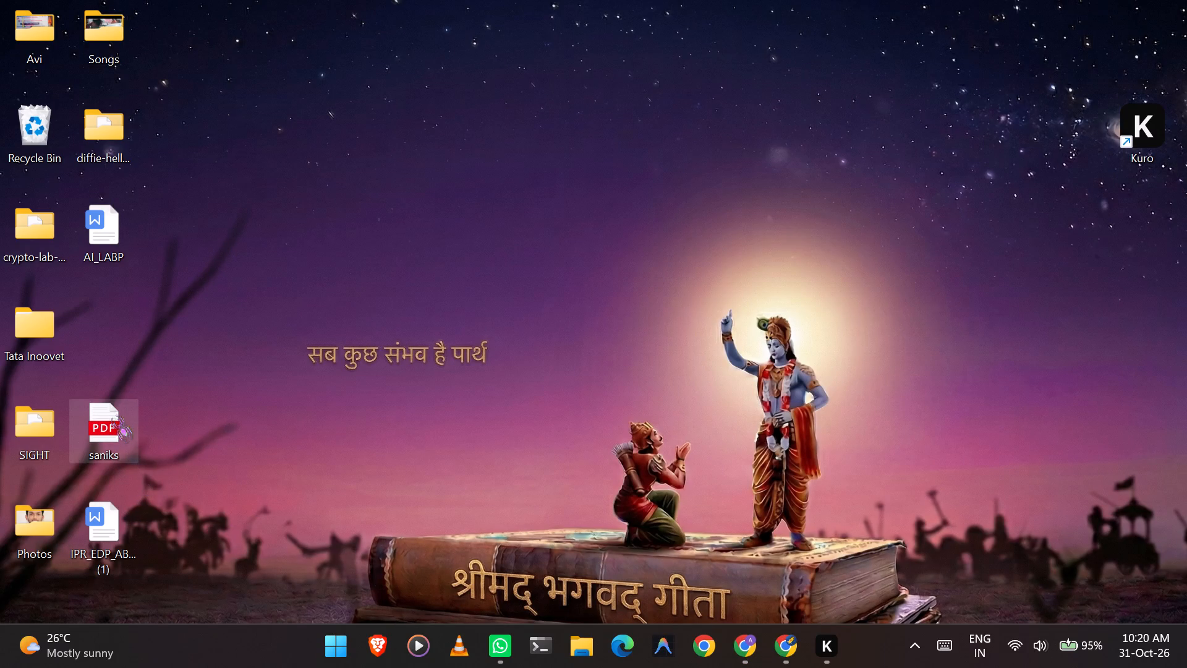
Copy the file name of the desktop document IPR_EDP_ABL_Report_Sanjivani_University_Cyber_Security (1), leaving the name as it is.
{"action": "left_click", "coordinate": [90, 526]}
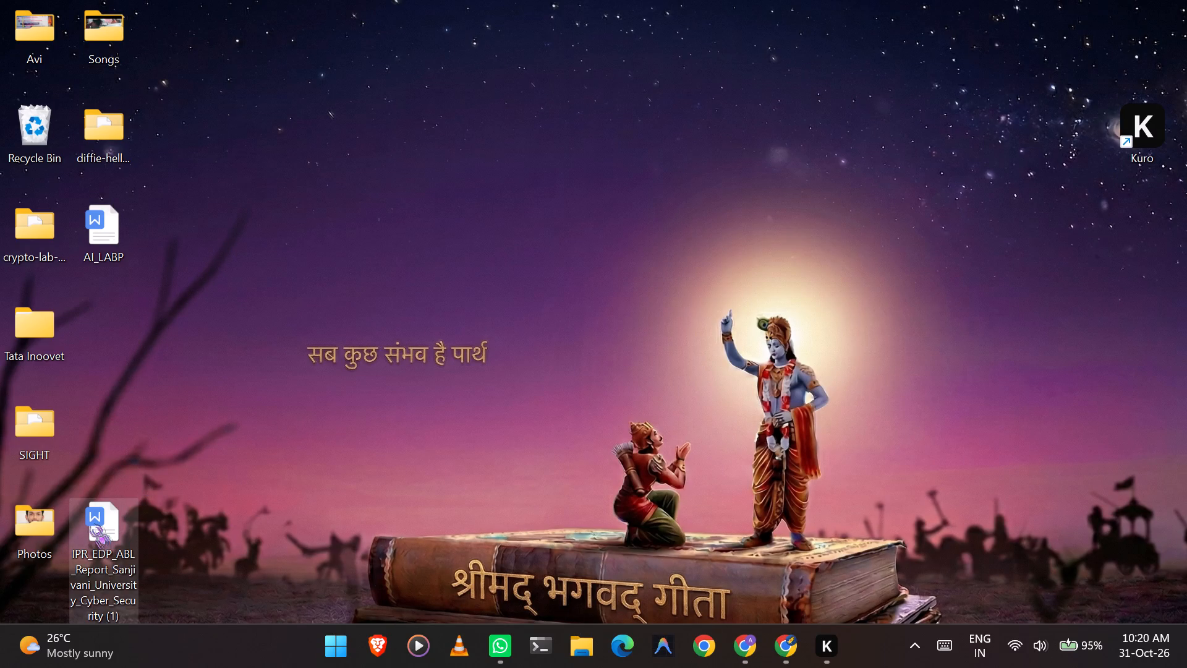
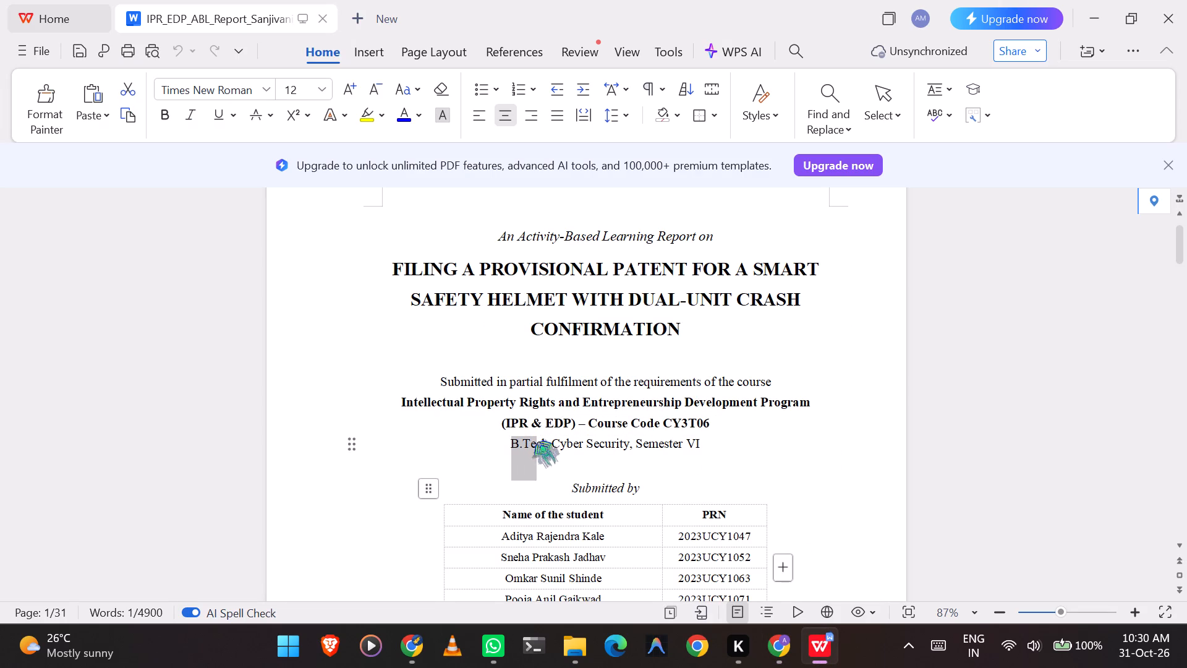
{"action": "left_click_drag", "start_coordinate": [537, 443], "coordinate": [695, 448]}
{"action": "key", "text": "ctrl+c"}
{"action": "left_click", "coordinate": [771, 641]}
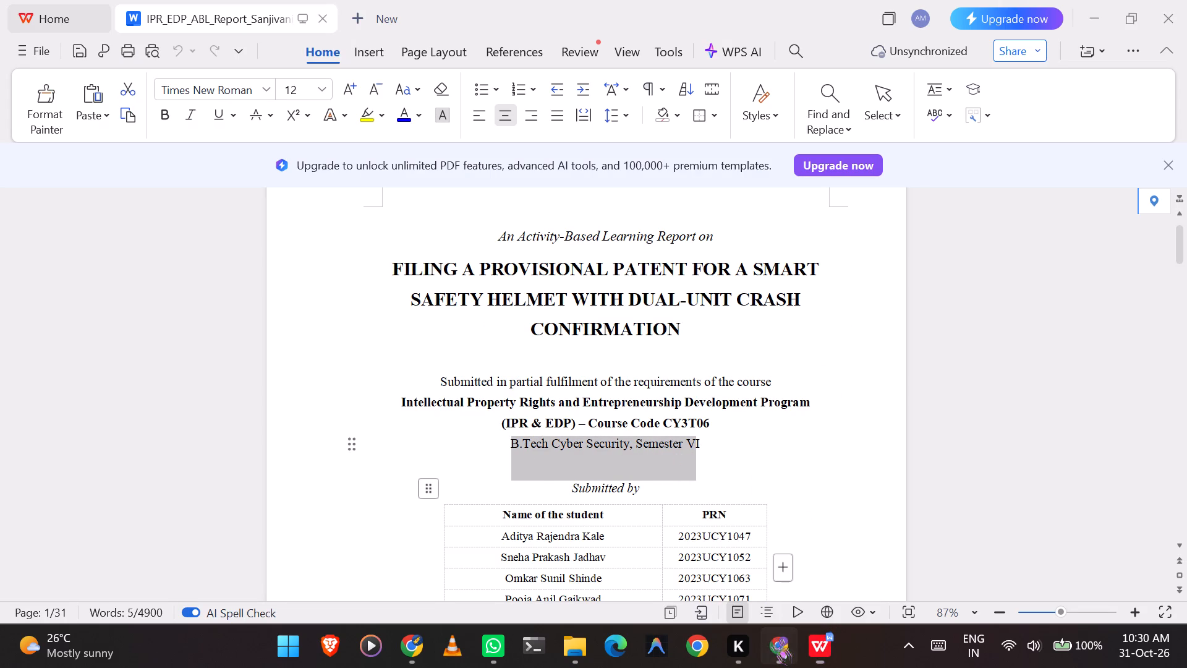
{"action": "left_click_drag", "start_coordinate": [484, 335], "coordinate": [526, 335]}
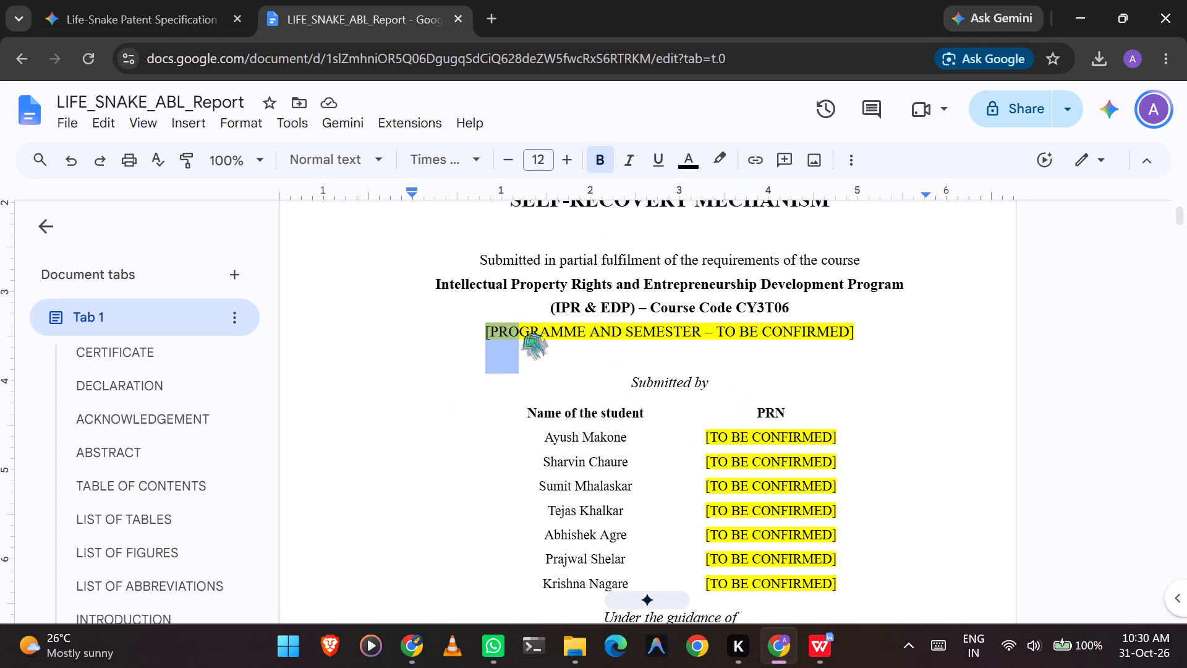
{"action": "left_click_drag", "start_coordinate": [526, 335], "coordinate": [735, 343]}
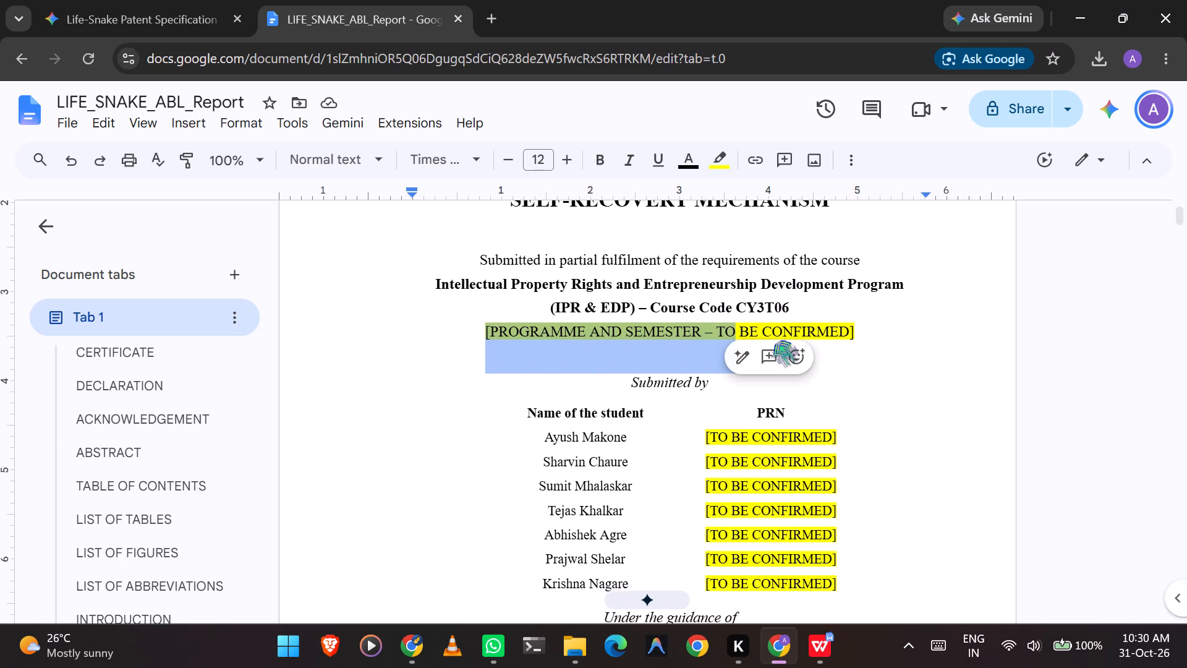
{"action": "left_click_drag", "start_coordinate": [857, 340], "coordinate": [514, 332]}
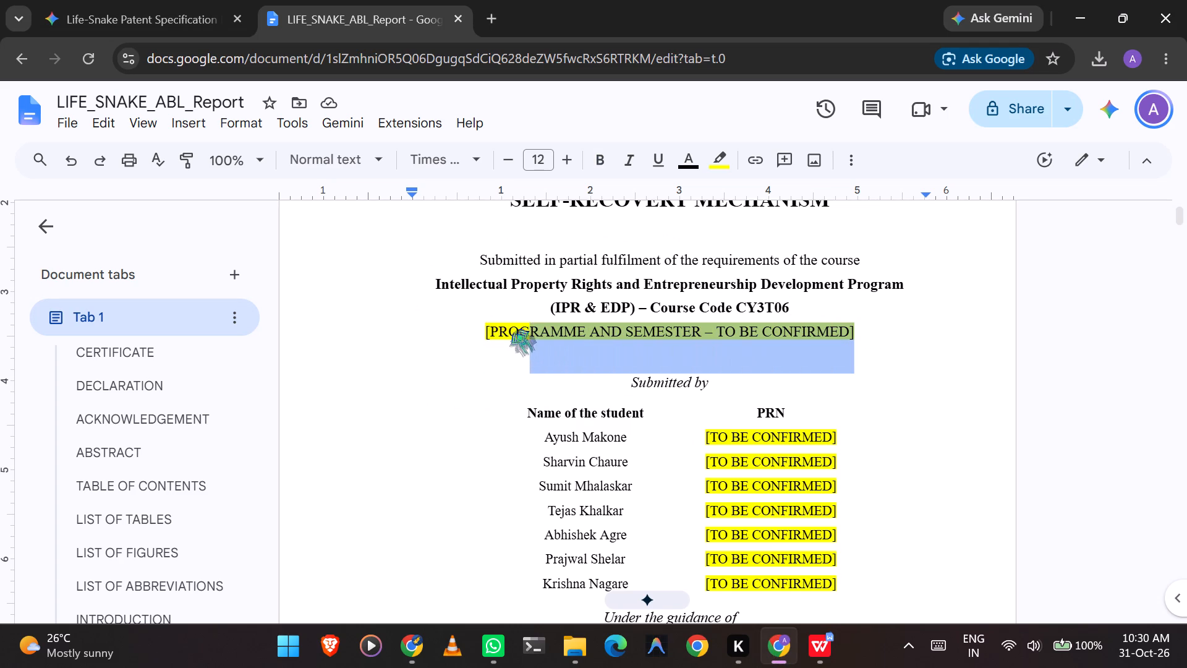
{"action": "left_click_drag", "start_coordinate": [514, 332], "coordinate": [488, 330]}
{"action": "left_click_drag", "start_coordinate": [488, 330], "coordinate": [487, 330]}
{"action": "key", "text": "ctrl+v"}
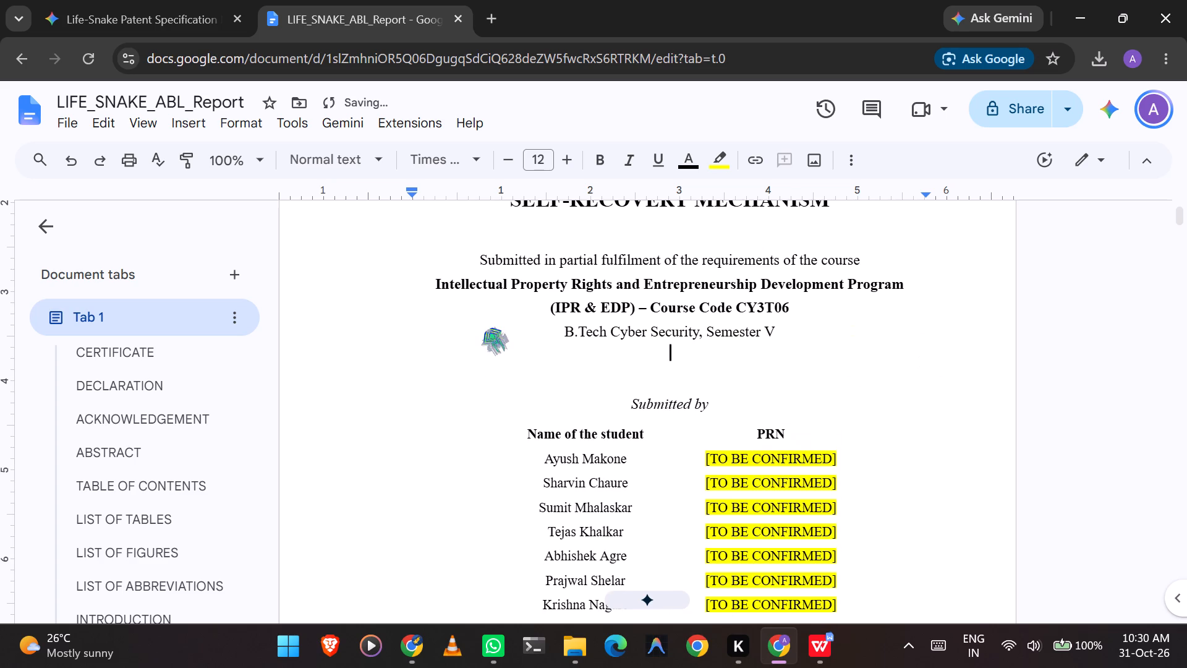
{"action": "key", "text": "BackSpace"}
{"action": "key", "text": "BackSpace"}
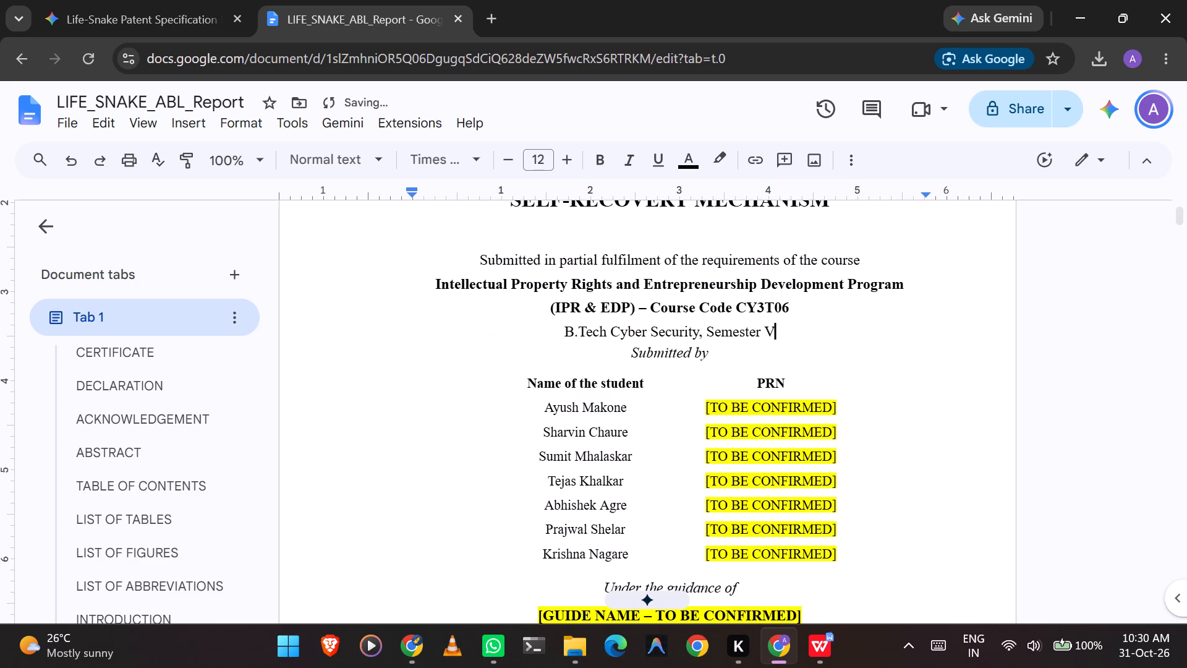
Replace the PRN placeholder in the first student's row of the cover page table with that student's PRN.
{"action": "left_click_drag", "start_coordinate": [841, 409], "coordinate": [703, 414]}
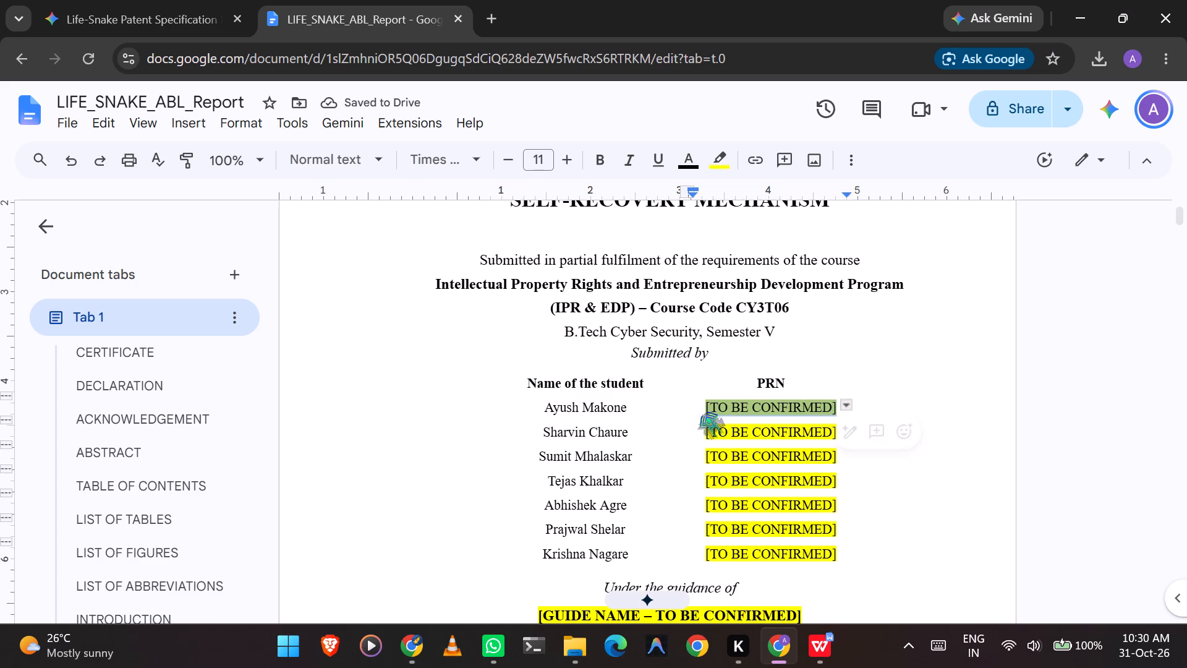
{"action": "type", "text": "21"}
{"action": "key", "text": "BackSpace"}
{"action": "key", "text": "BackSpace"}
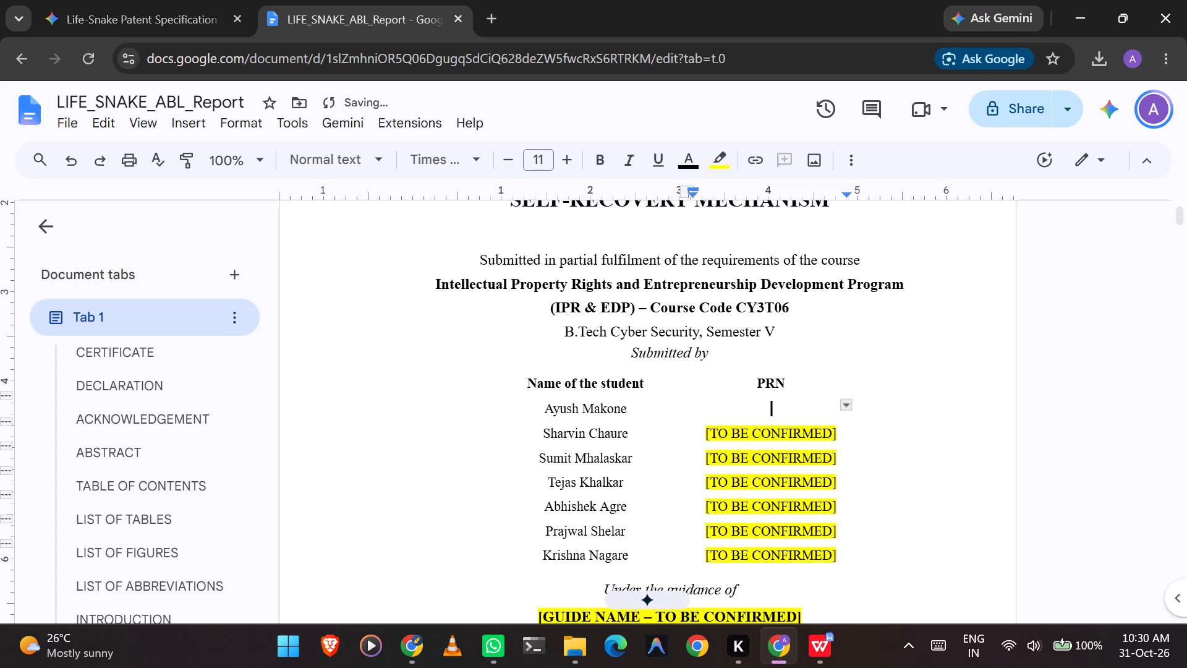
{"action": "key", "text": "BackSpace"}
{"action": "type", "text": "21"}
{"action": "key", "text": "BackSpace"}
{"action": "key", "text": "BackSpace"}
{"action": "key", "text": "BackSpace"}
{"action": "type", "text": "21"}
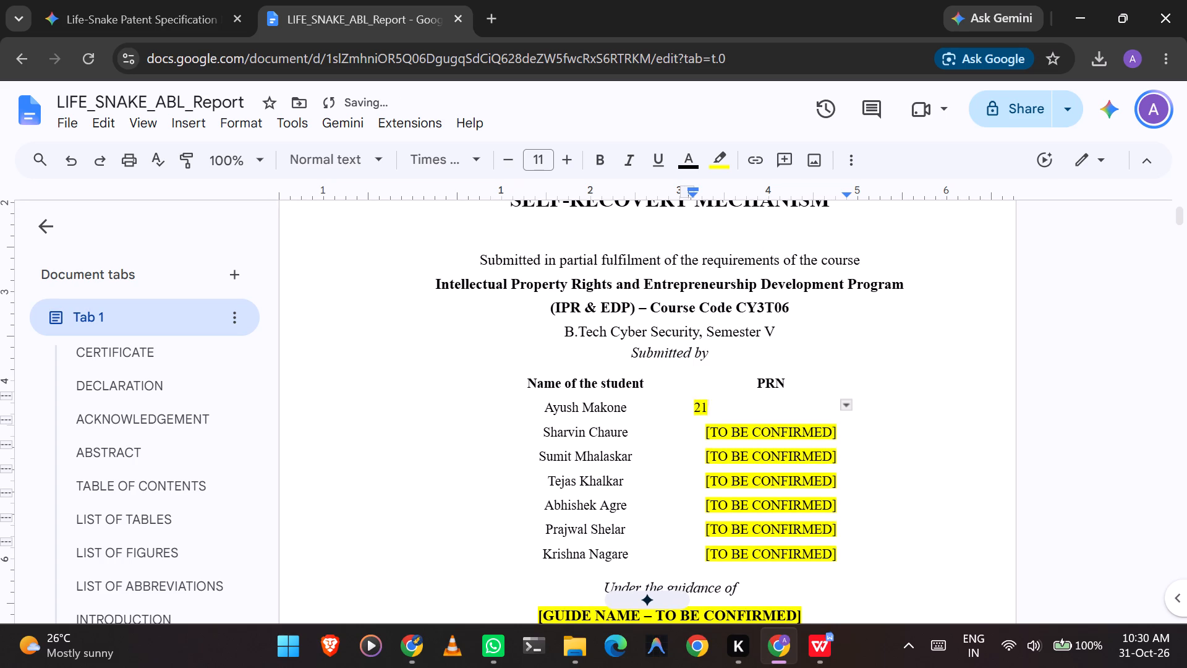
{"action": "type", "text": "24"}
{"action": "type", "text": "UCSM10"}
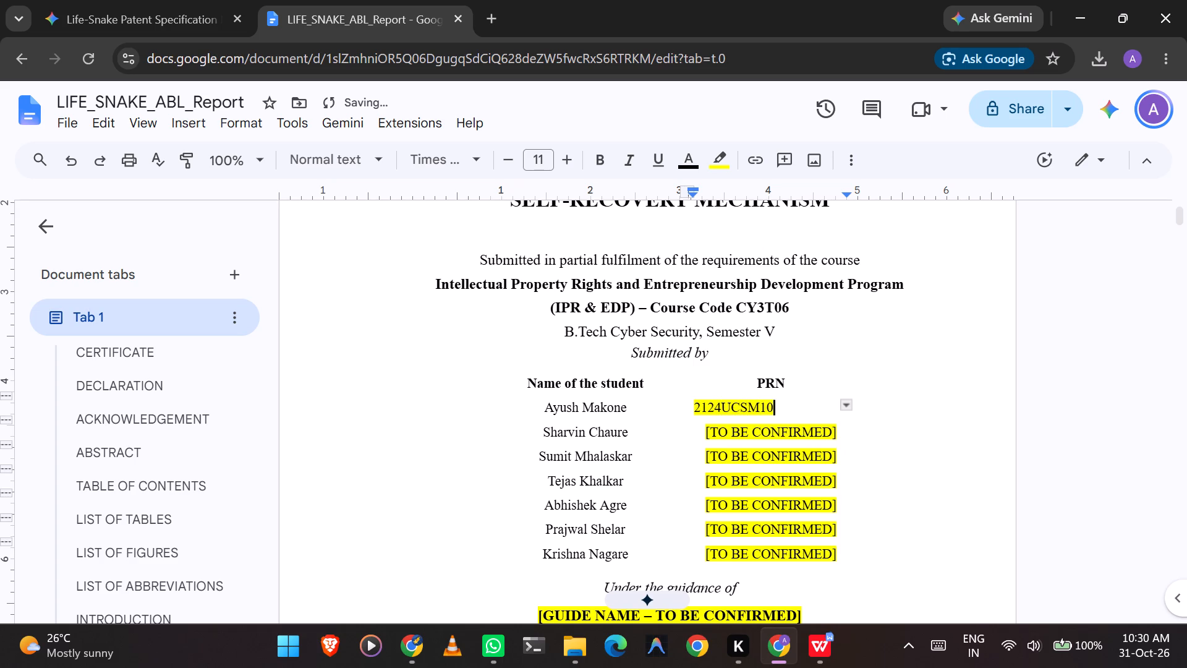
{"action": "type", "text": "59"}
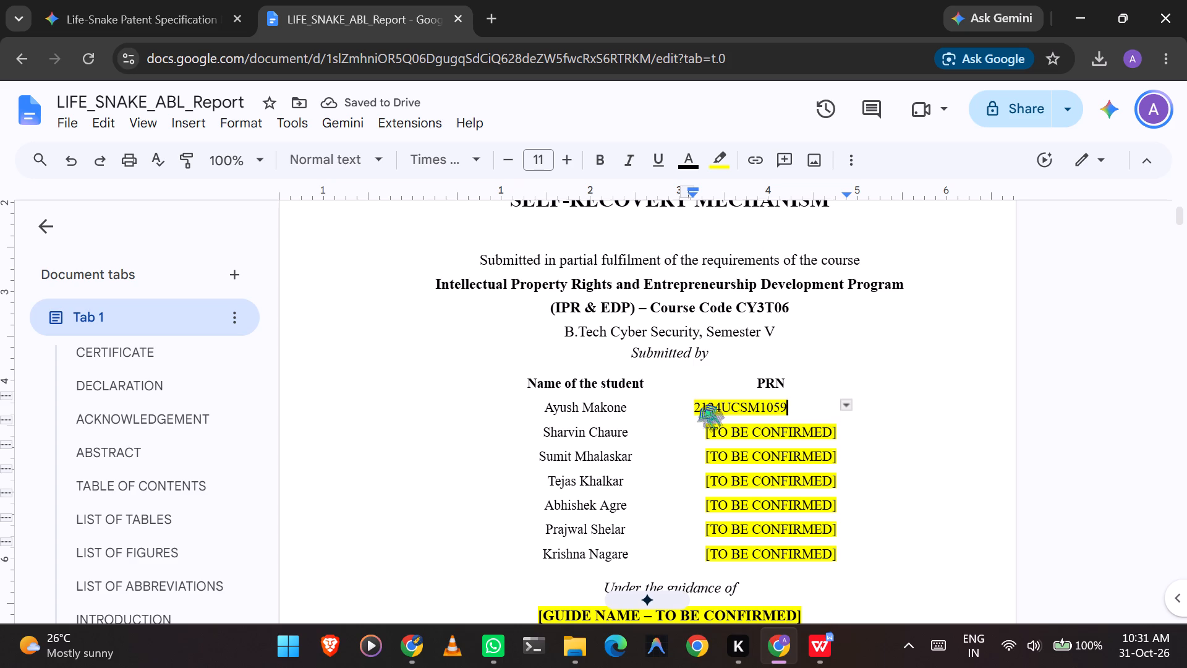
{"action": "left_click", "coordinate": [769, 409]}
Change the course code on the cover page to 24UCYME301.
{"action": "left_click_drag", "start_coordinate": [788, 309], "coordinate": [744, 306]}
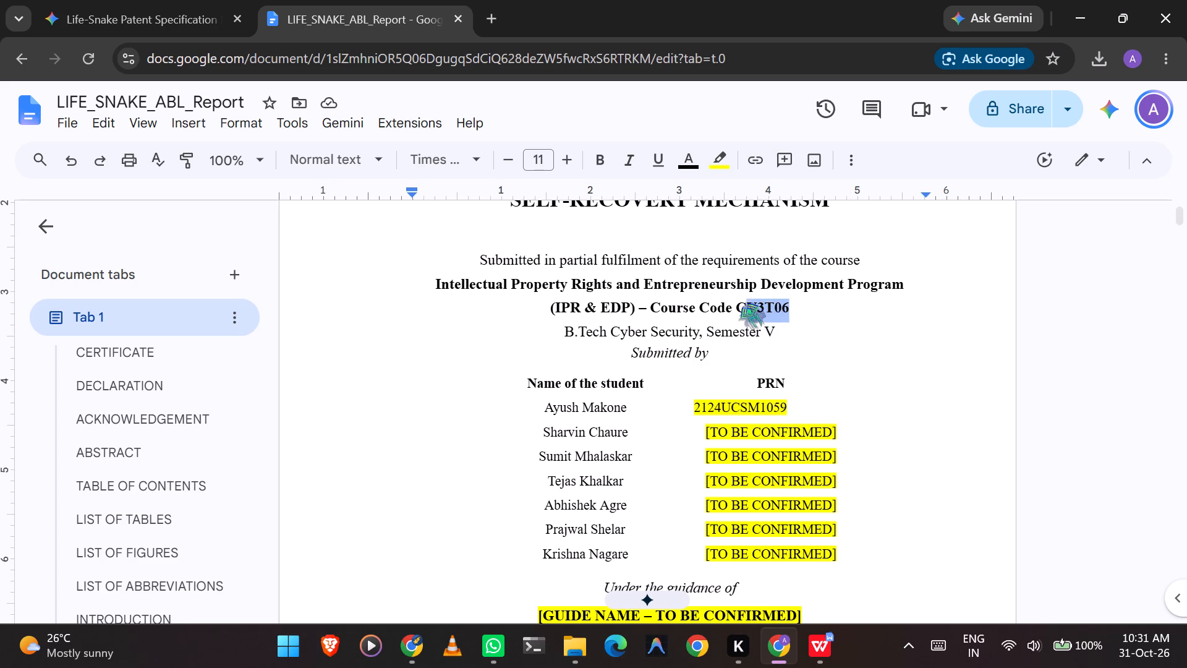
{"action": "left_click_drag", "start_coordinate": [744, 306], "coordinate": [741, 306]}
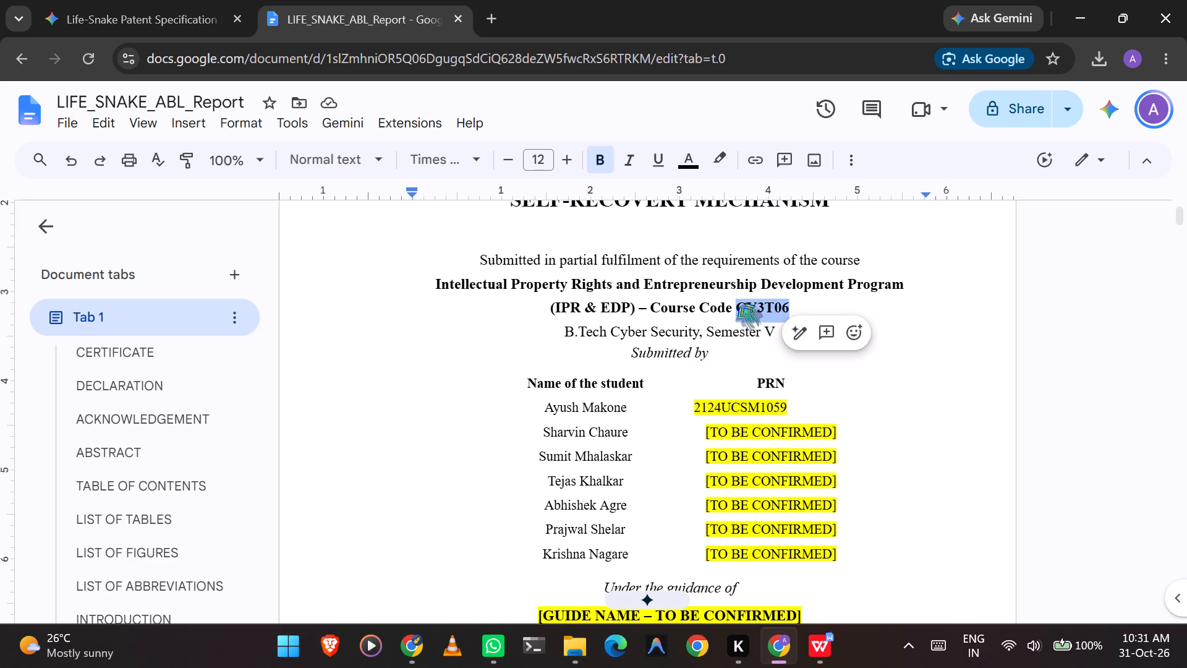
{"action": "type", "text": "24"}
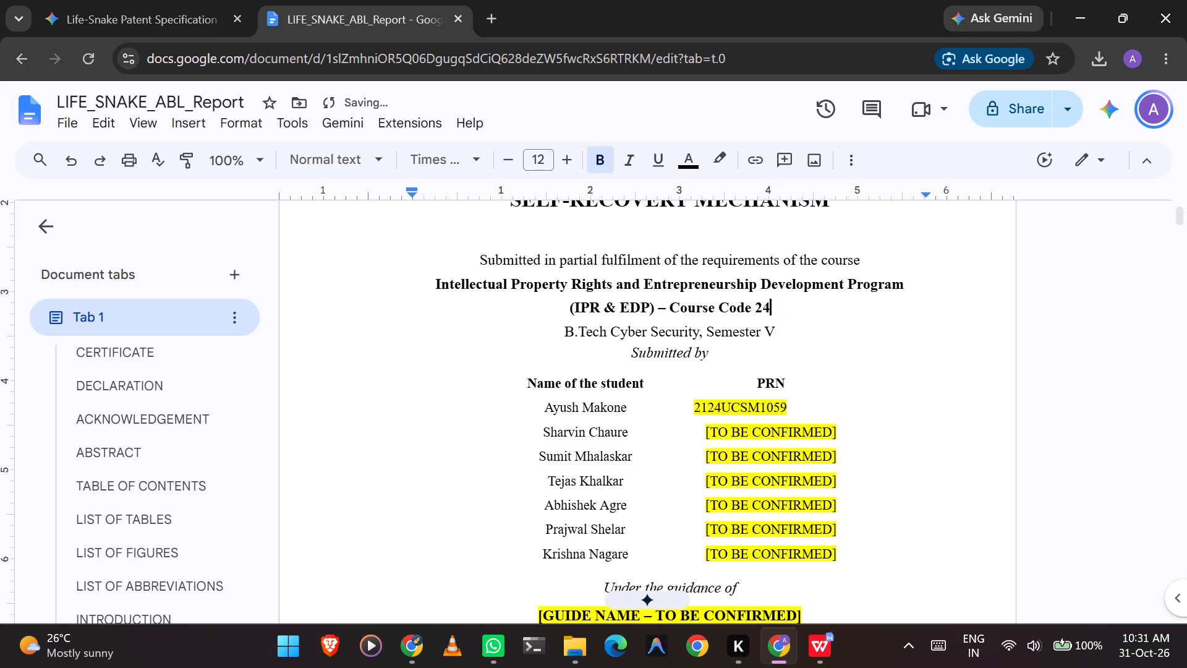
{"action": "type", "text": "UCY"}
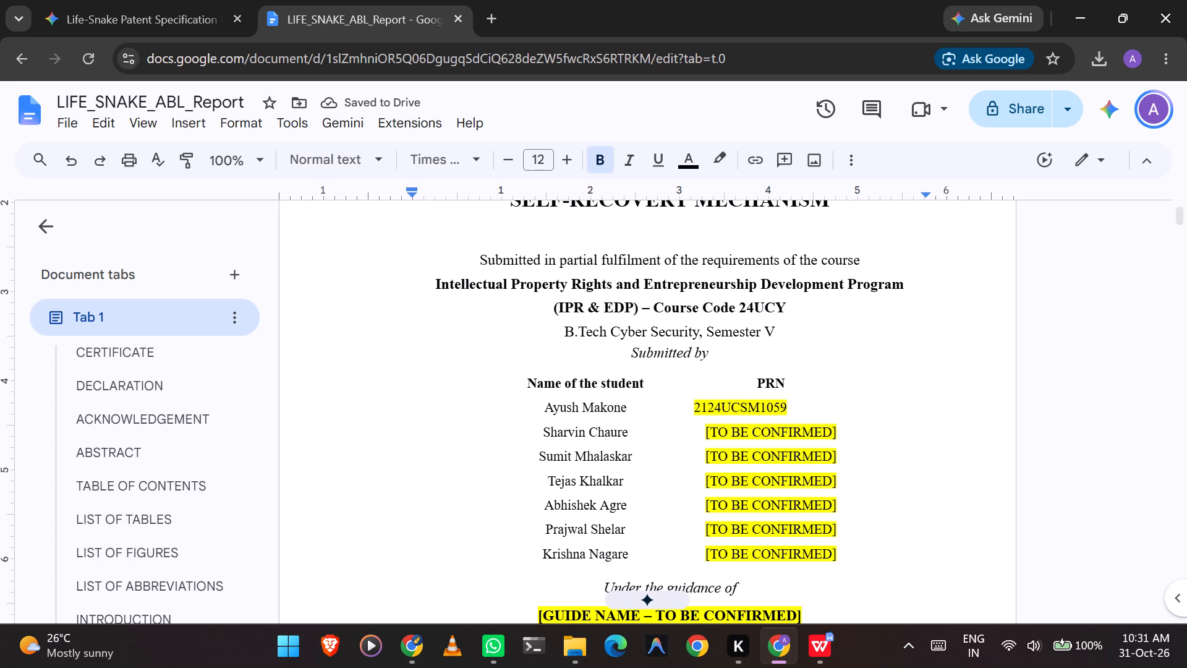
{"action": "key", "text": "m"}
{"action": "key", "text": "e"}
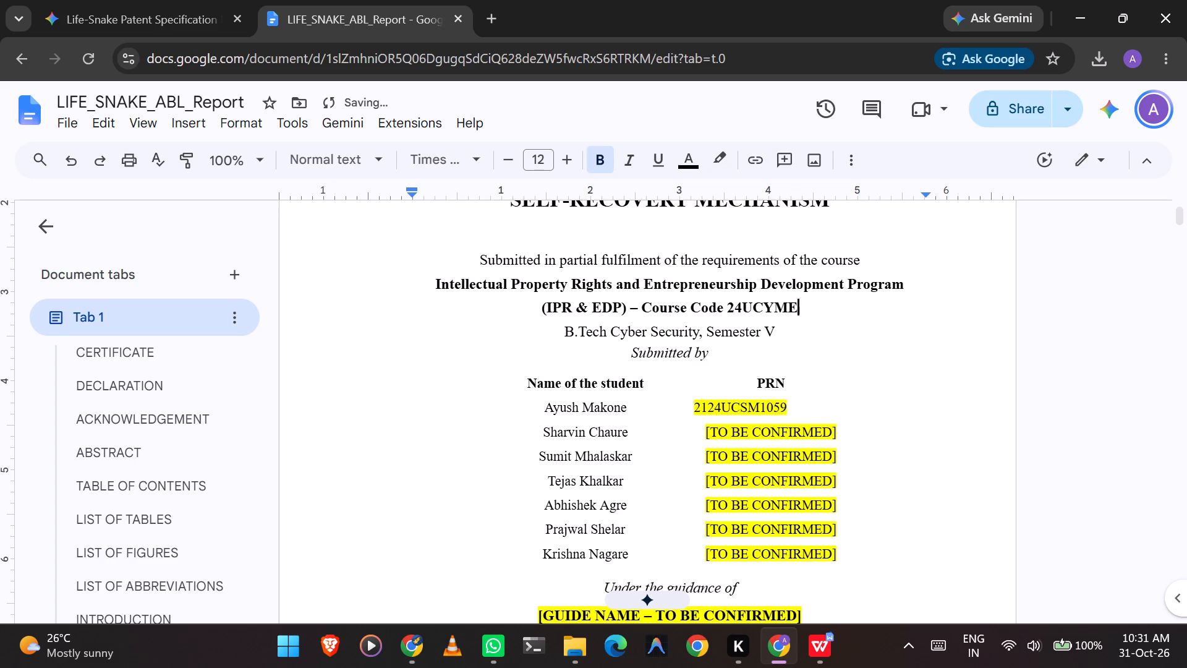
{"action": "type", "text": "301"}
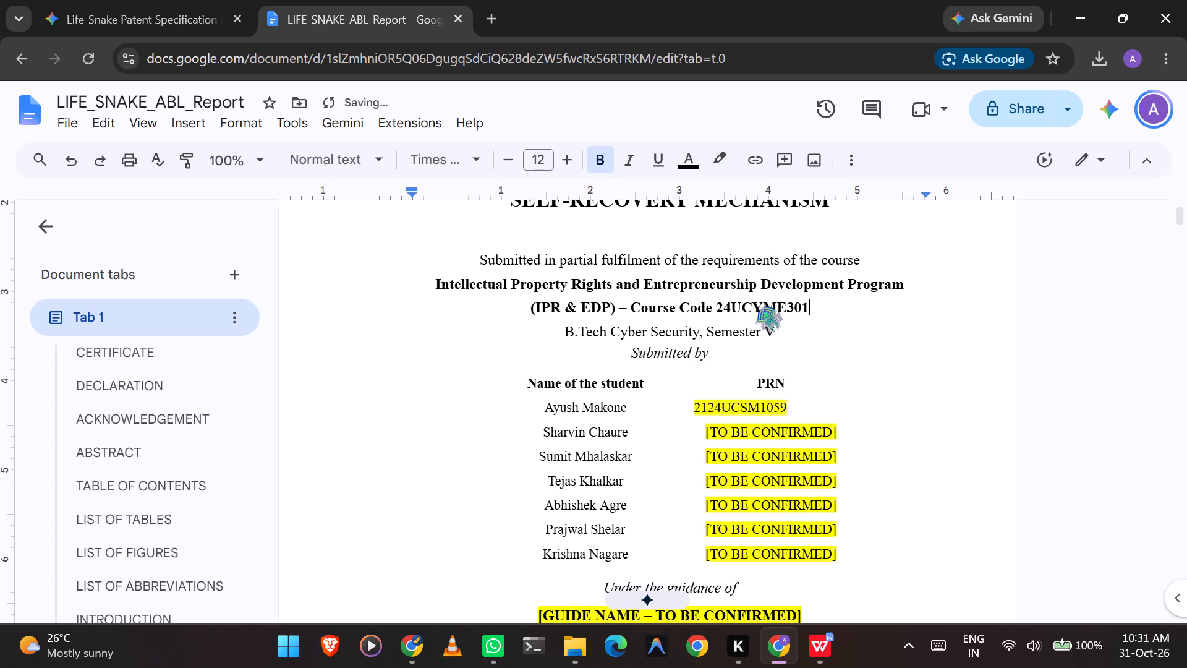
{"action": "left_click", "coordinate": [819, 493]}
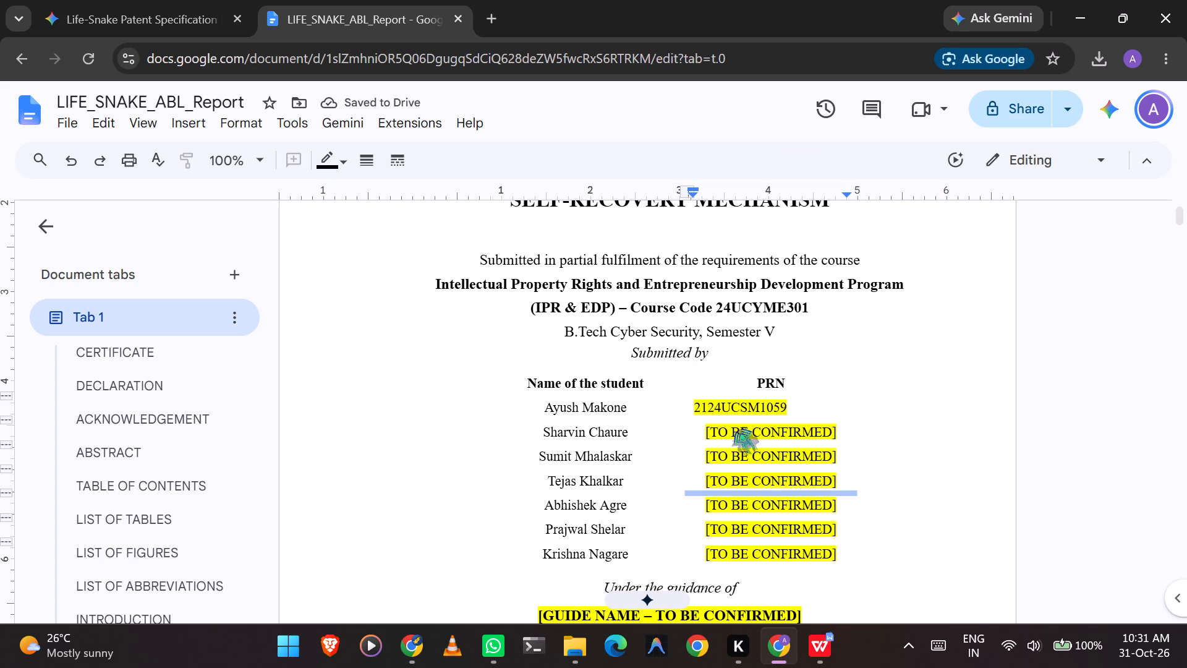
Remove the yellow highlight from all seven students' entries in the PRN column of the cover page table.
{"action": "triple_click", "coordinate": [732, 409]}
{"action": "left_click", "coordinate": [732, 409]}
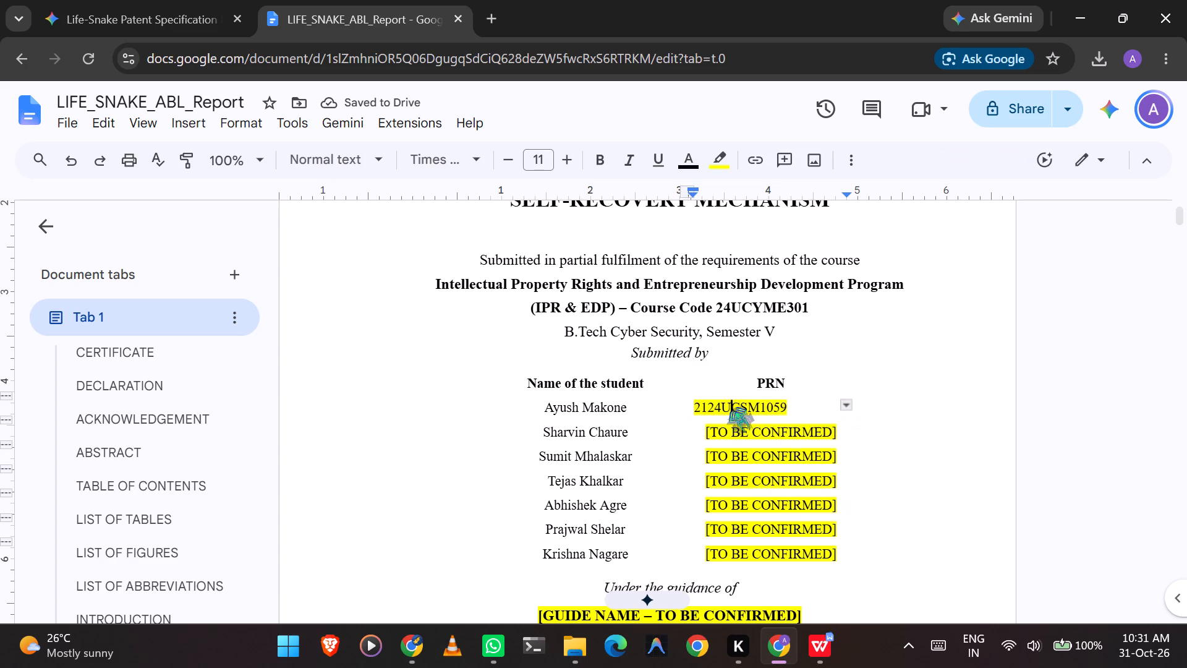
{"action": "left_click", "coordinate": [732, 409]}
{"action": "left_click", "coordinate": [697, 406]}
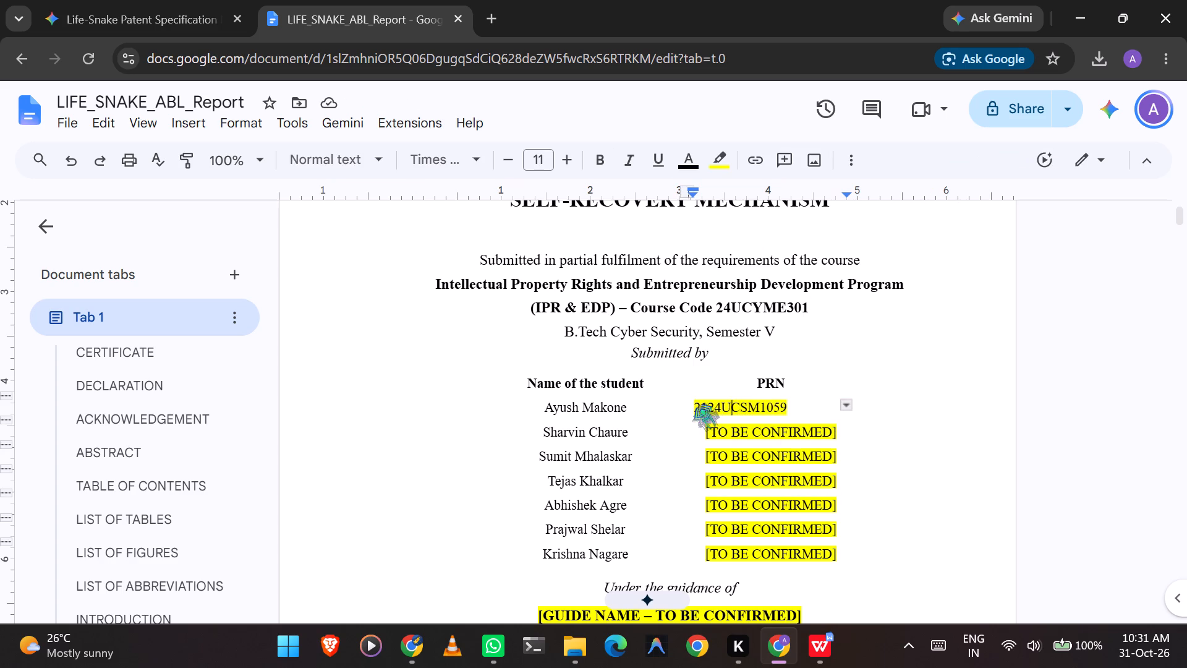
{"action": "left_click", "coordinate": [700, 406]}
{"action": "left_click_drag", "start_coordinate": [700, 406], "coordinate": [773, 542]}
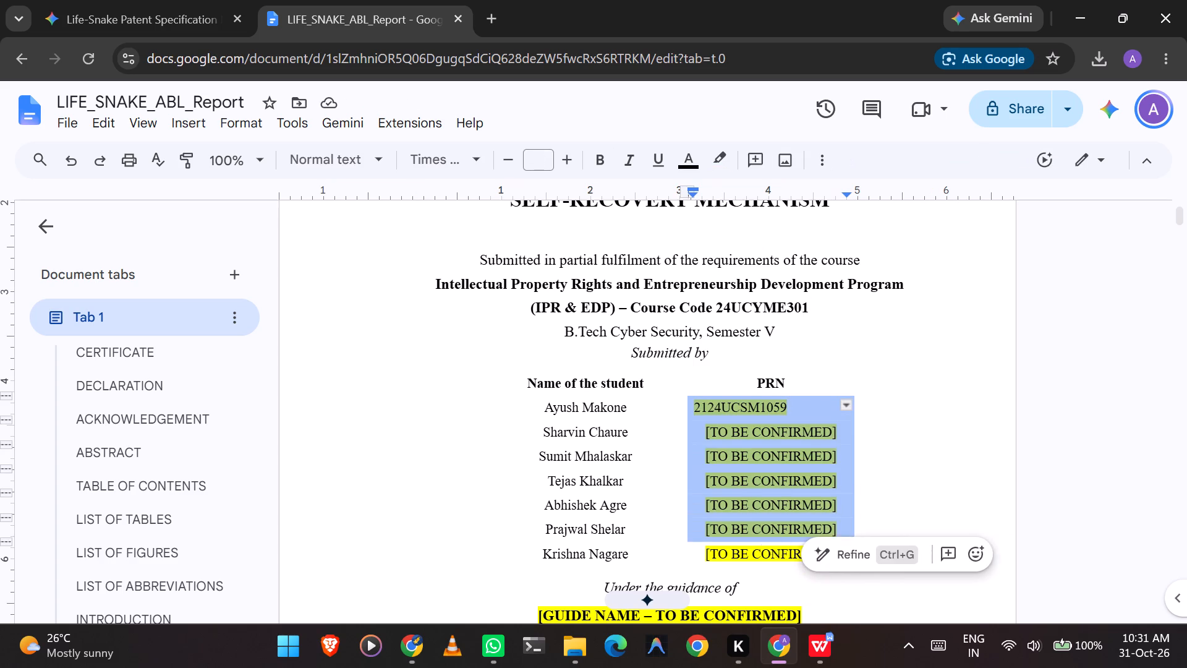
{"action": "left_click_drag", "start_coordinate": [773, 542], "coordinate": [774, 550]}
{"action": "left_click", "coordinate": [712, 161]}
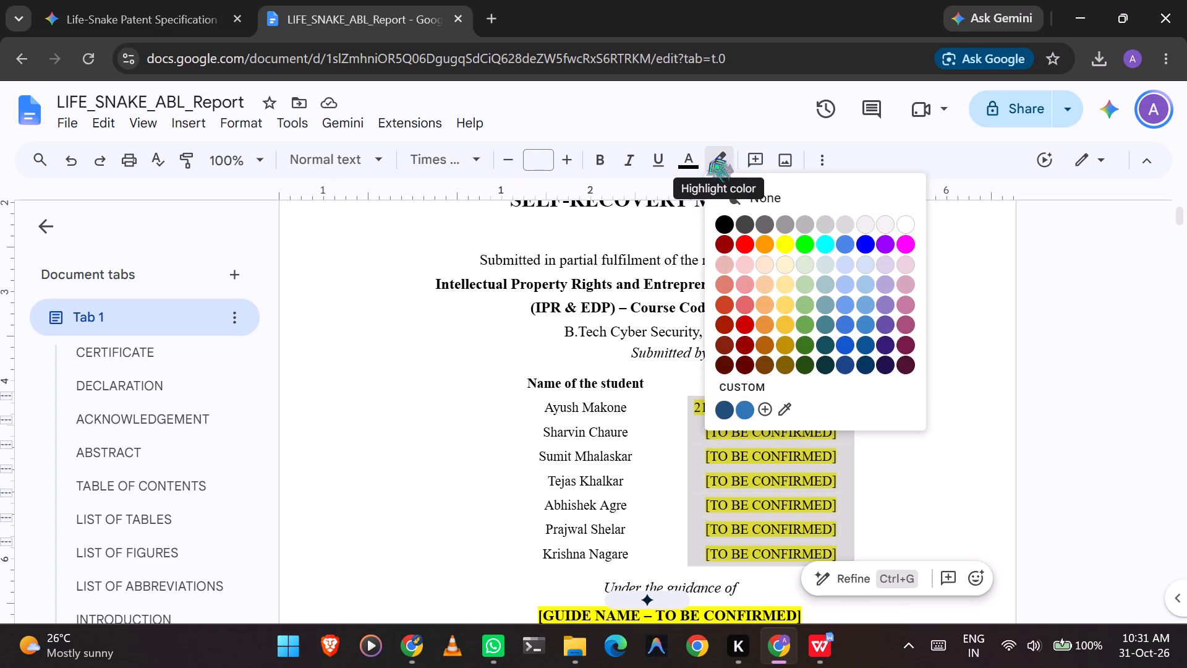
{"action": "left_click", "coordinate": [726, 196]}
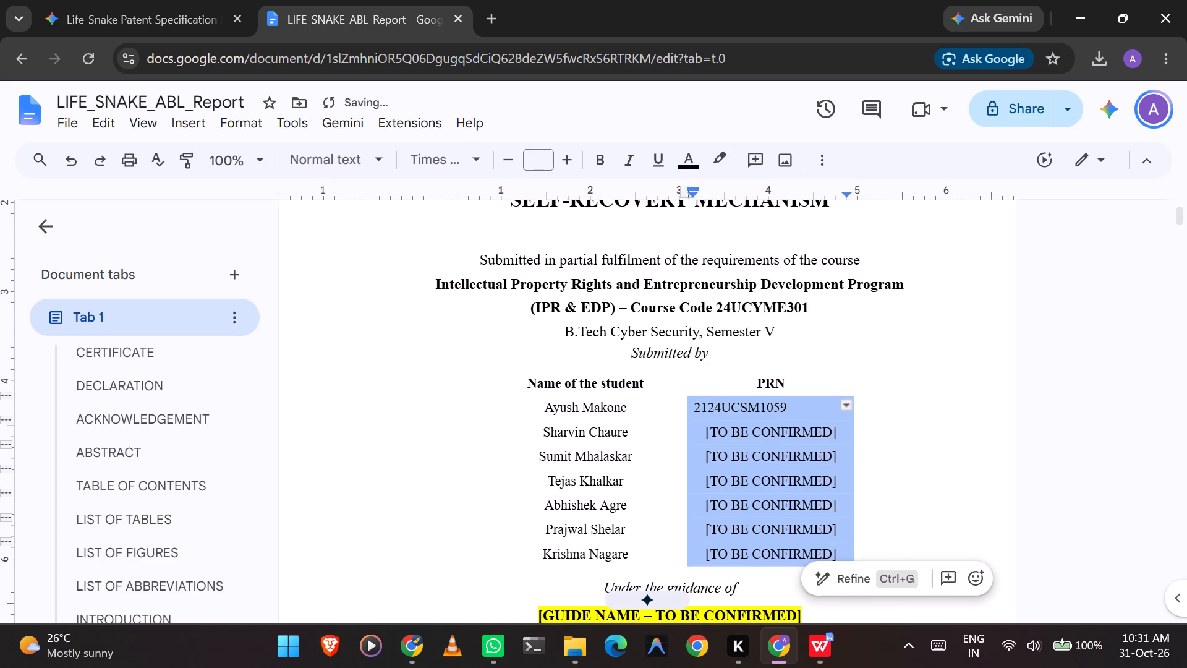
Centre-align all seven students' entries in the PRN column of the cover page table.
{"action": "left_click", "coordinate": [779, 413]}
{"action": "left_click", "coordinate": [779, 413]}
{"action": "left_click_drag", "start_coordinate": [779, 413], "coordinate": [796, 537]}
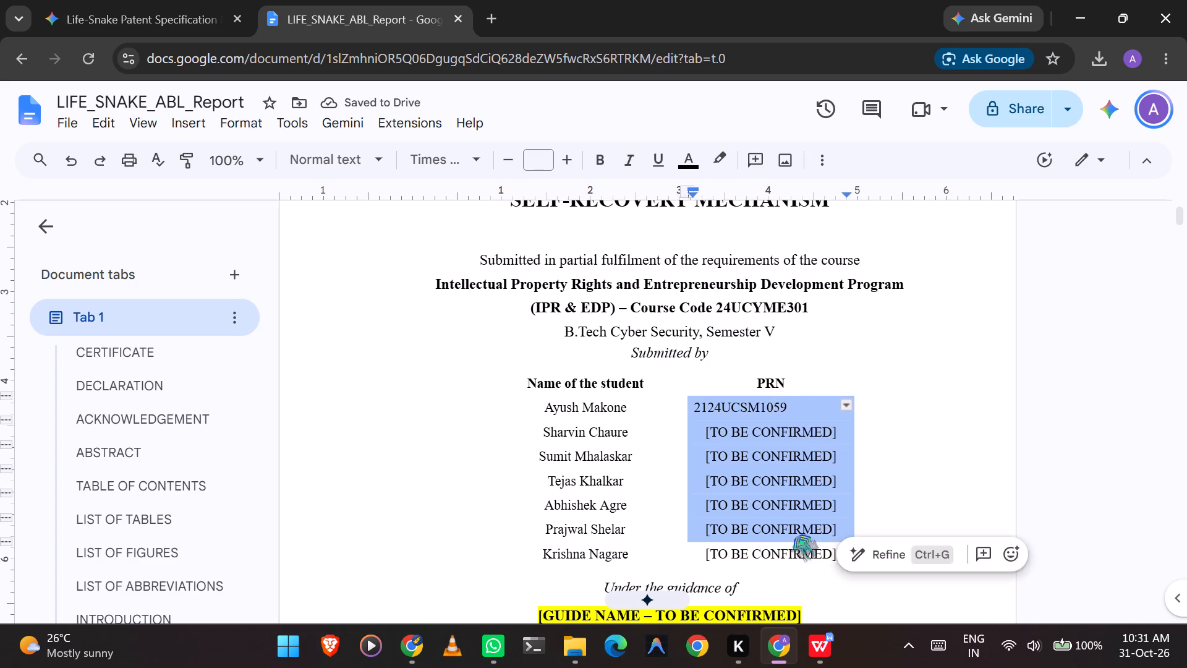
{"action": "left_click_drag", "start_coordinate": [796, 537], "coordinate": [796, 549]}
{"action": "left_click", "coordinate": [833, 160]}
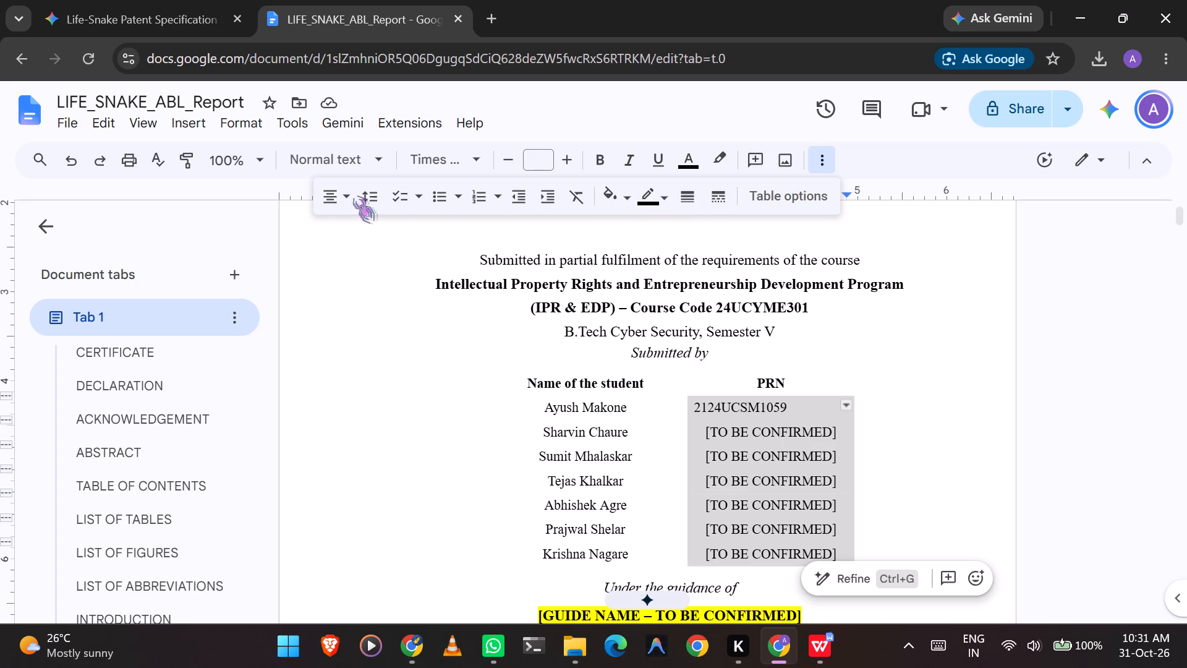
{"action": "left_click", "coordinate": [337, 199]}
{"action": "left_click", "coordinate": [355, 225]}
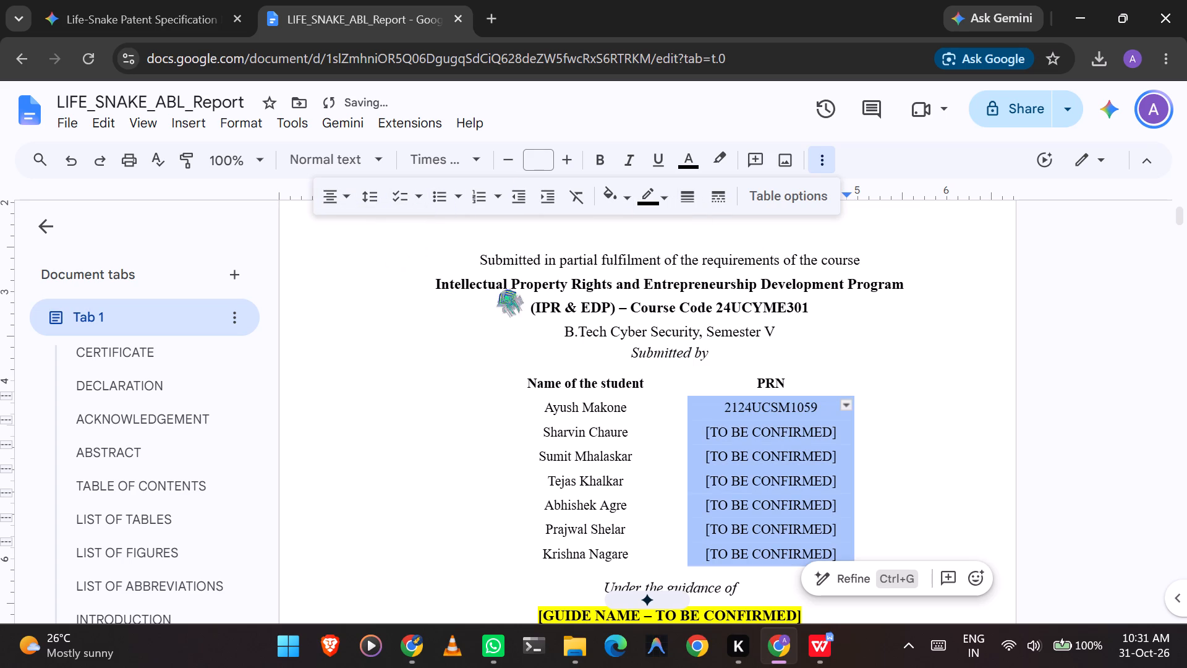
{"action": "left_click", "coordinate": [765, 428]}
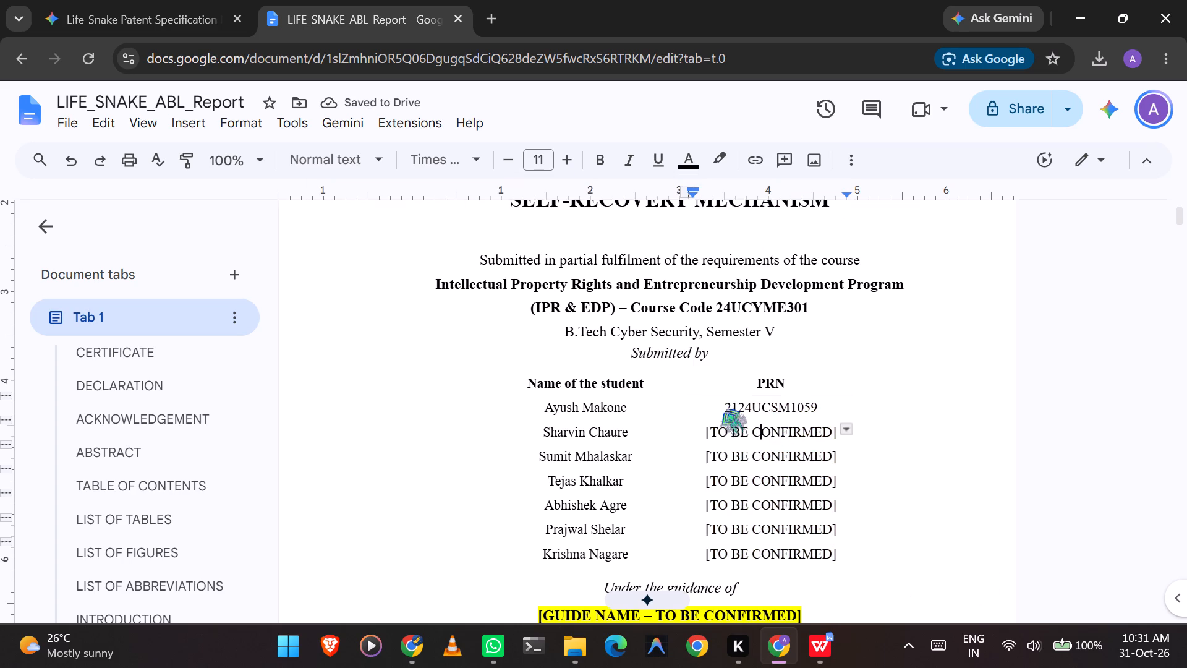
Replace the PRN placeholders of the other six students with the first student's PRN minus its last two digits.
{"action": "left_click_drag", "start_coordinate": [725, 407], "coordinate": [800, 406]}
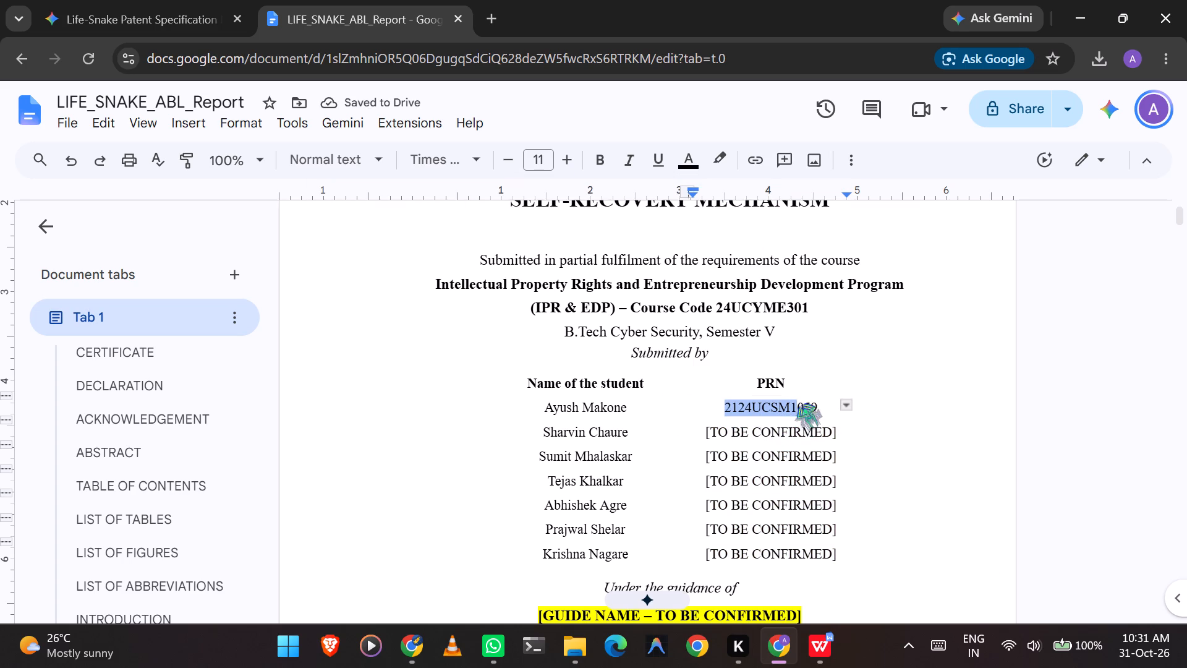
{"action": "left_click_drag", "start_coordinate": [800, 406], "coordinate": [802, 414]}
{"action": "key", "text": "ctrl+c"}
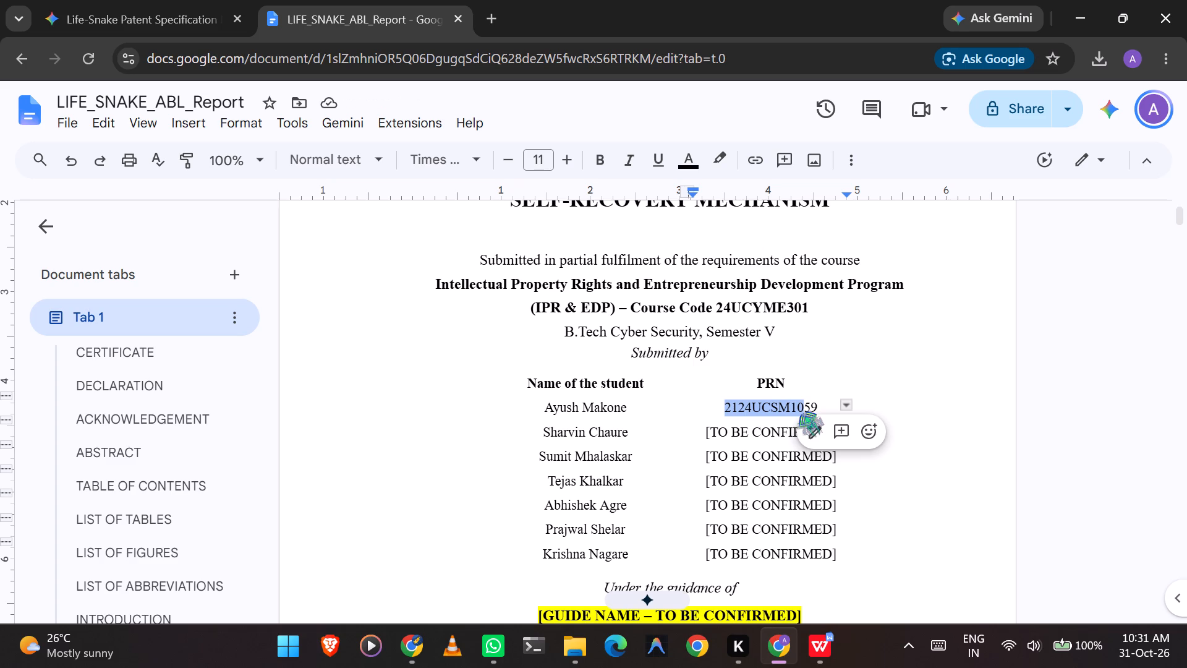
{"action": "triple_click", "coordinate": [754, 427]}
{"action": "key", "text": "ctrl+v"}
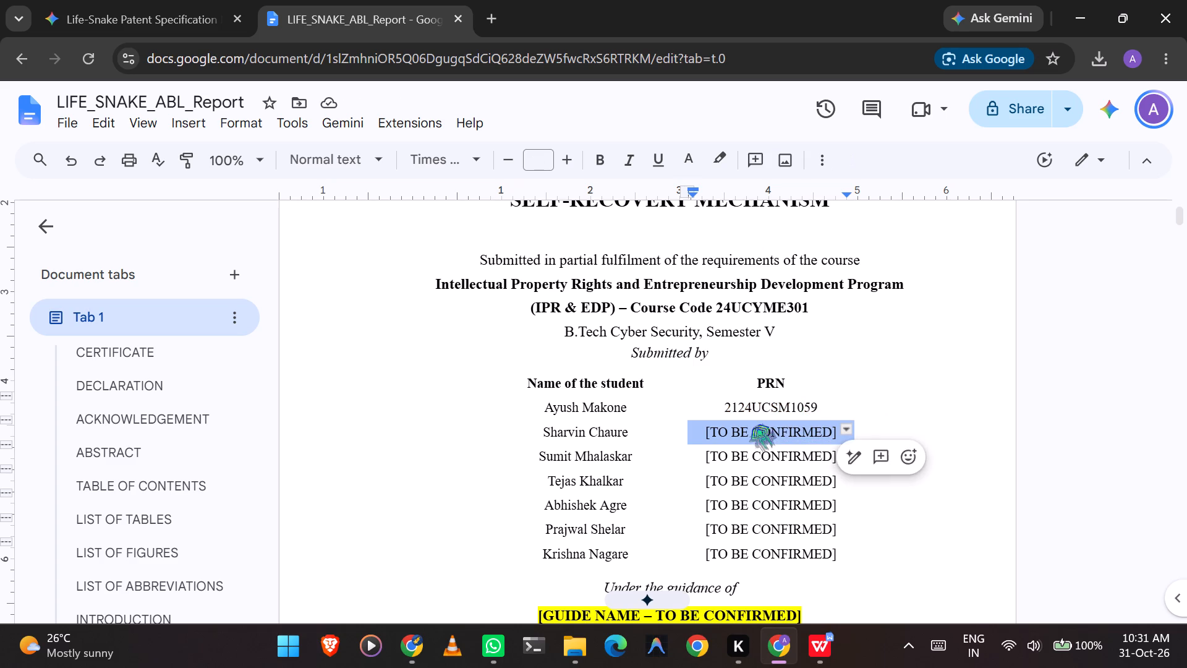
{"action": "triple_click", "coordinate": [751, 461]}
{"action": "key", "text": "ctrl+v"}
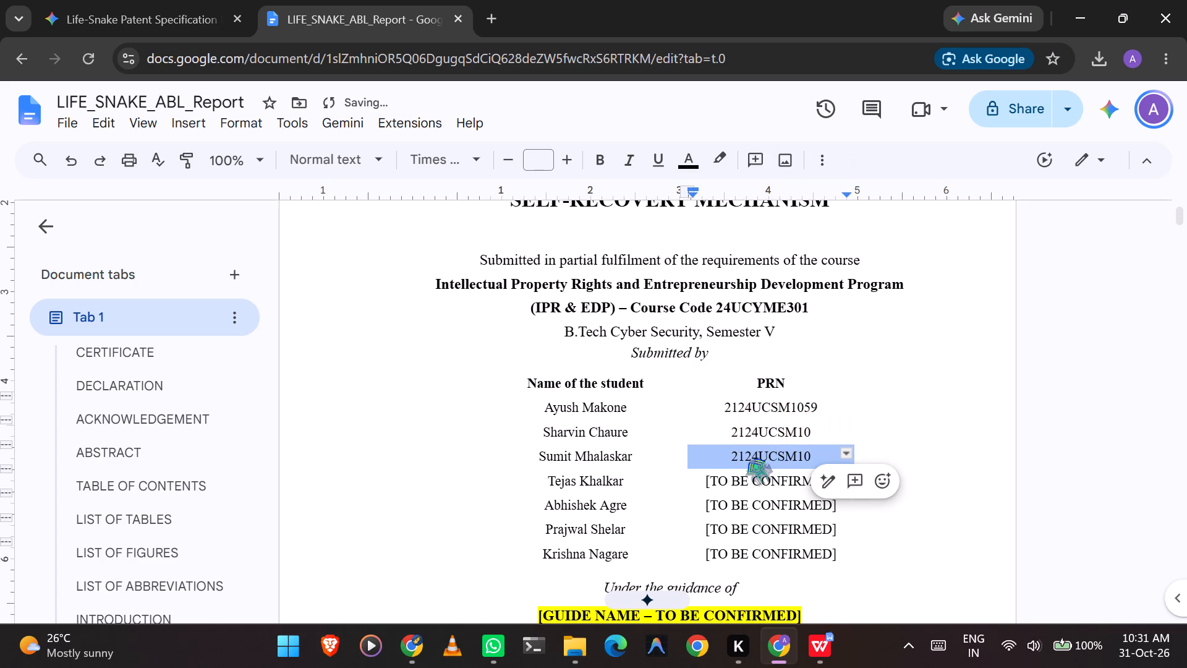
{"action": "triple_click", "coordinate": [748, 479]}
{"action": "key", "text": "ctrl+v"}
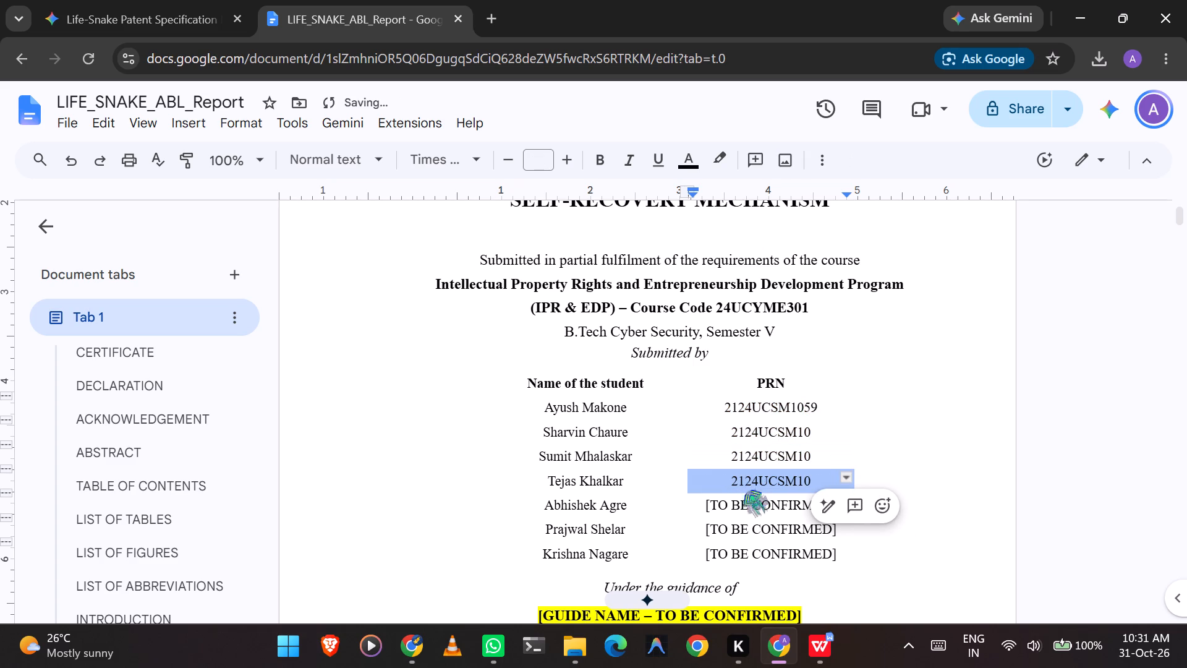
{"action": "triple_click", "coordinate": [746, 513]}
{"action": "key", "text": "ctrl+v"}
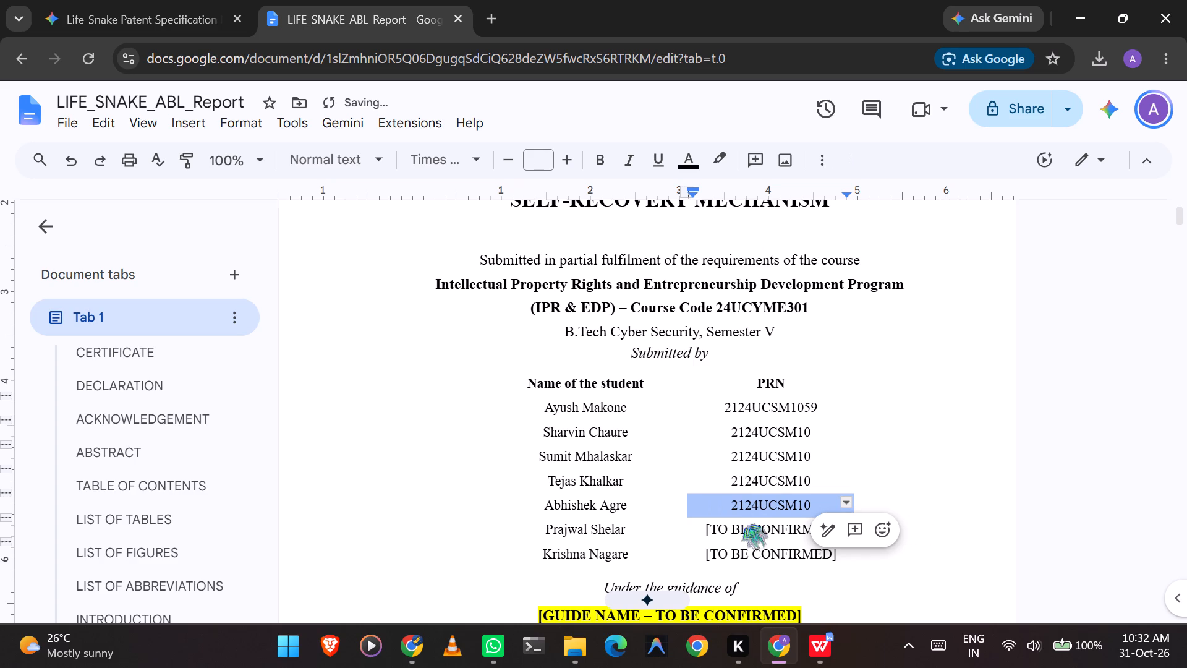
{"action": "triple_click", "coordinate": [746, 532]}
{"action": "key", "text": "ctrl+v"}
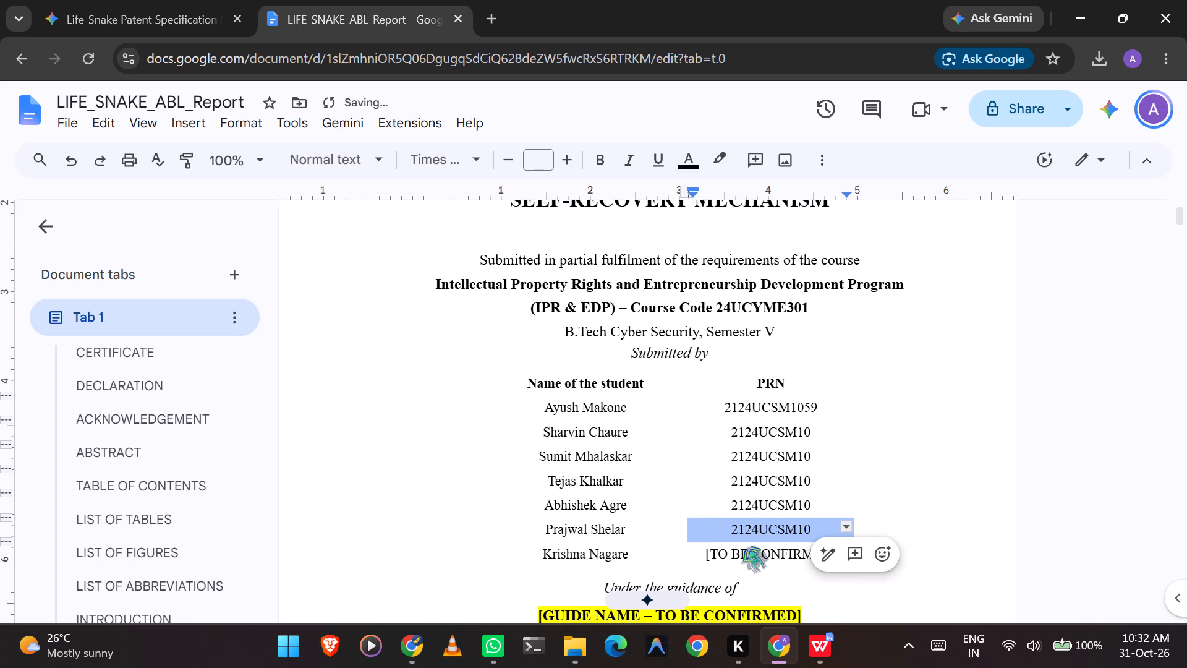
{"action": "triple_click", "coordinate": [746, 549]}
{"action": "key", "text": "ctrl+v"}
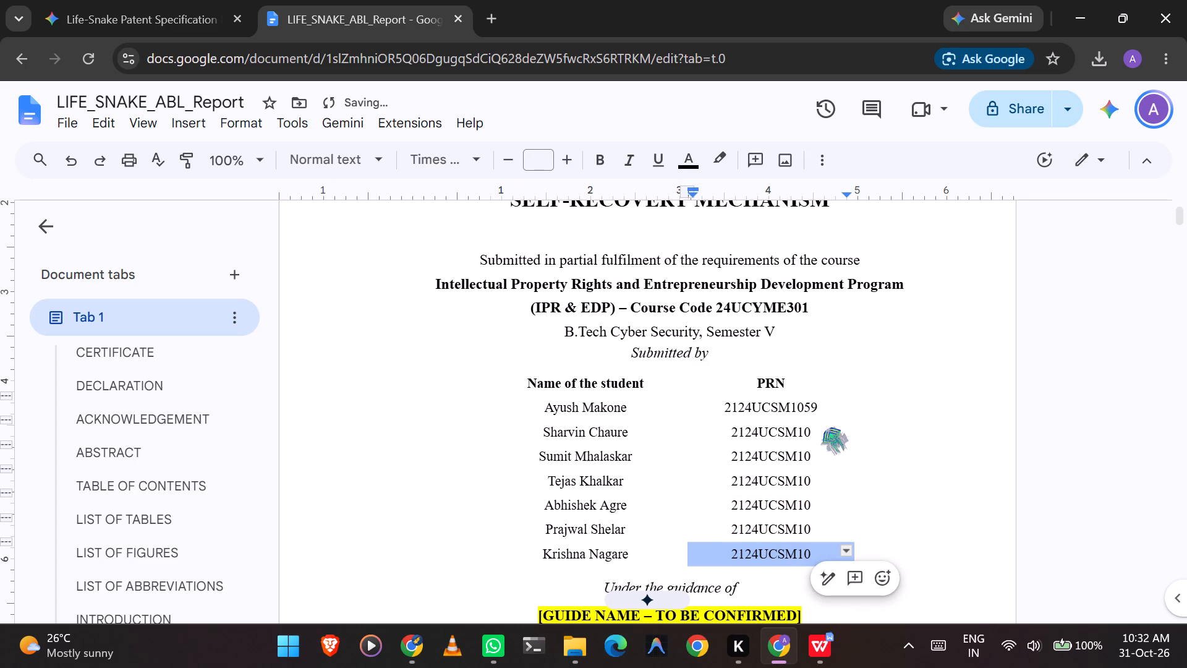
Complete the PRNs of the second, third and fifth students with each one's own last two digits.
{"action": "left_click", "coordinate": [820, 430]}
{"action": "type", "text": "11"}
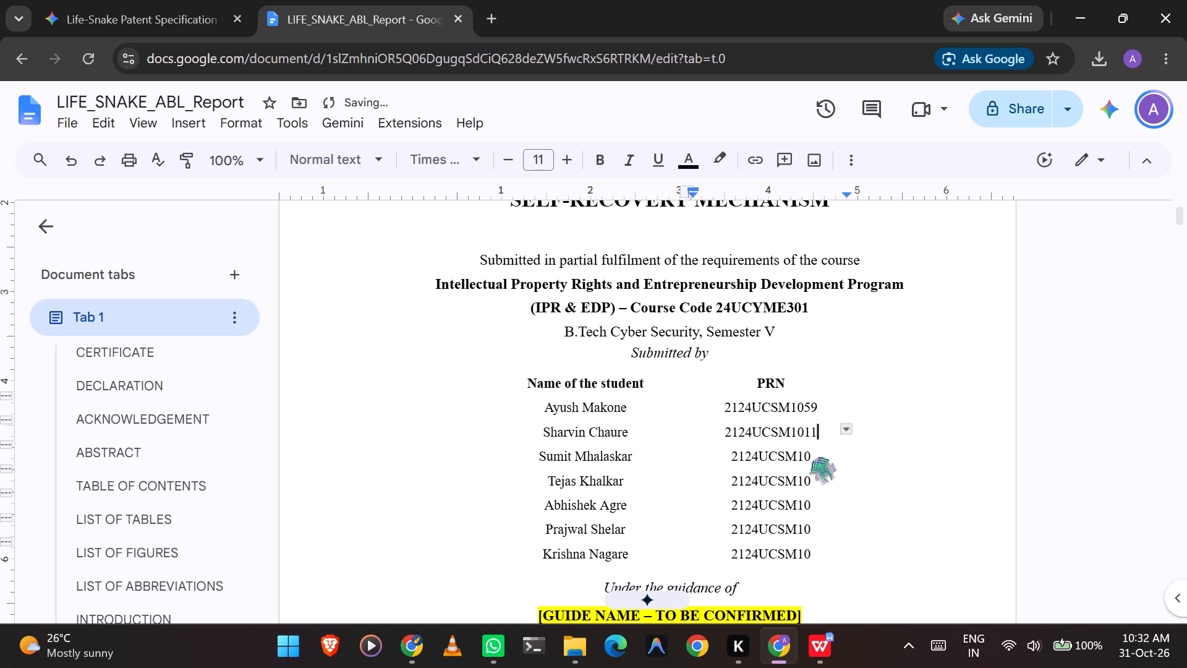
{"action": "left_click", "coordinate": [814, 460]}
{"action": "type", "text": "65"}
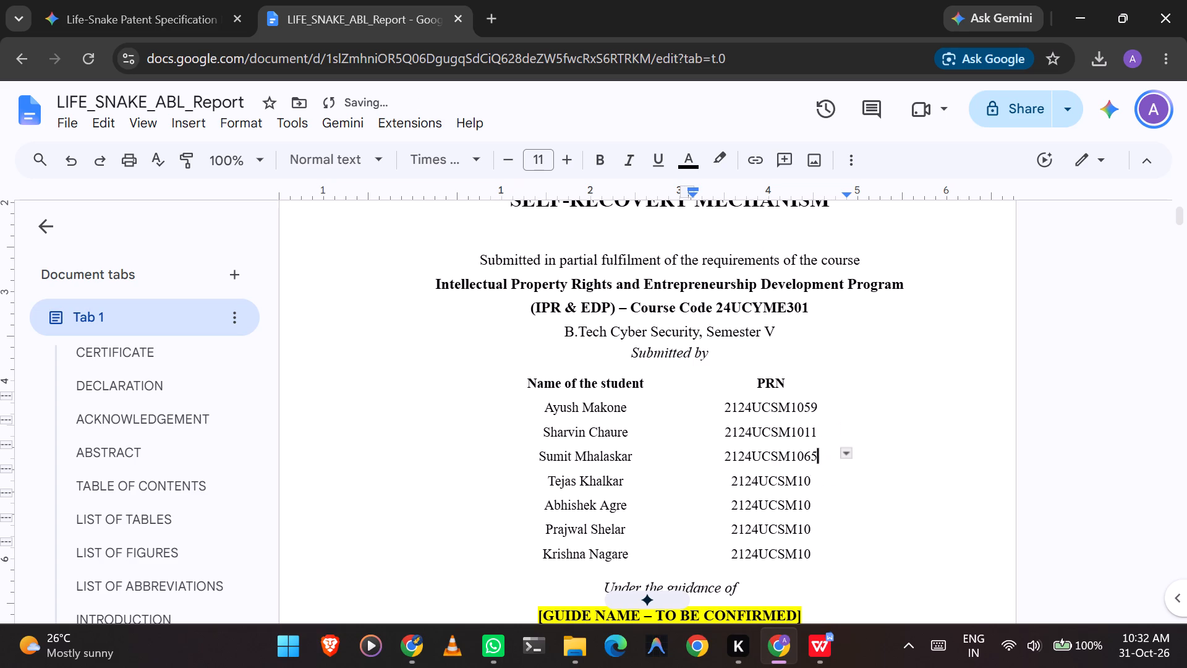
{"action": "left_click", "coordinate": [814, 477]}
{"action": "left_click", "coordinate": [813, 507]}
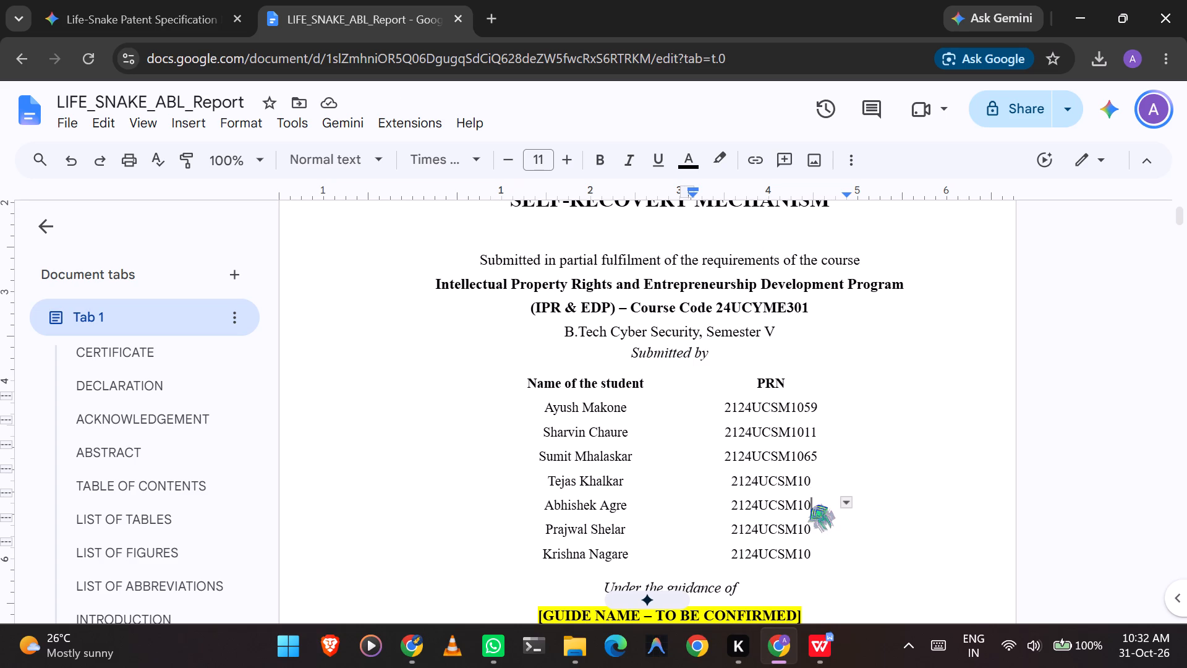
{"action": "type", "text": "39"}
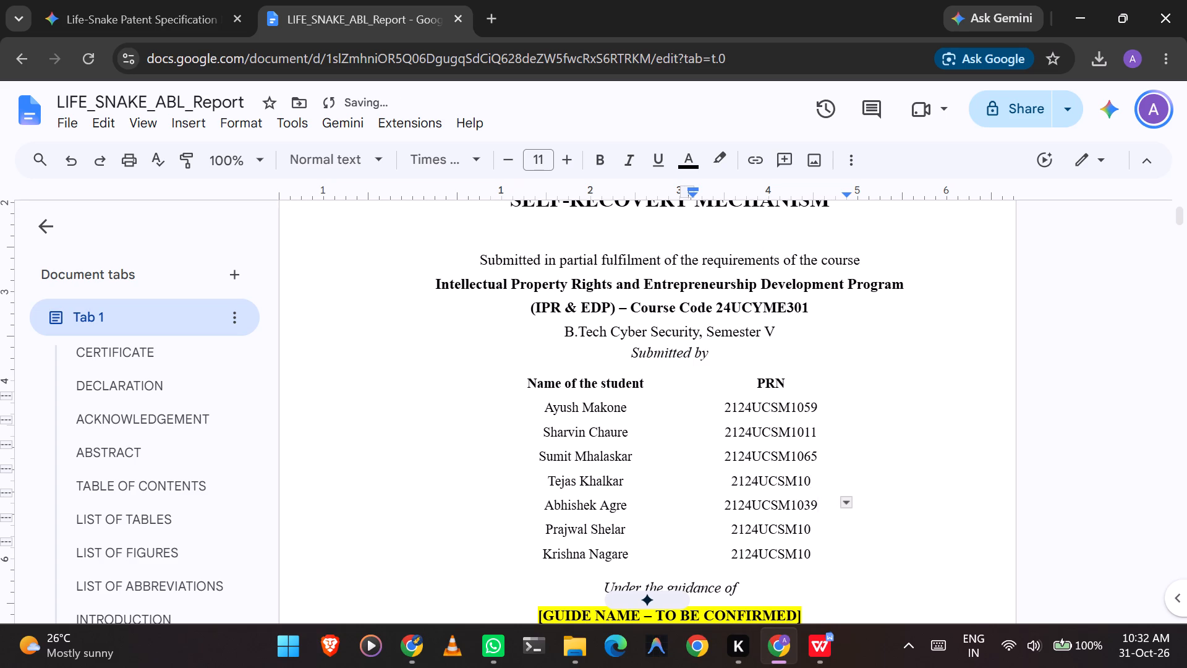
Complete the PRNs of the seventh, sixth and fourth students, in that order, with each one's own last two digits.
{"action": "left_click", "coordinate": [813, 529]}
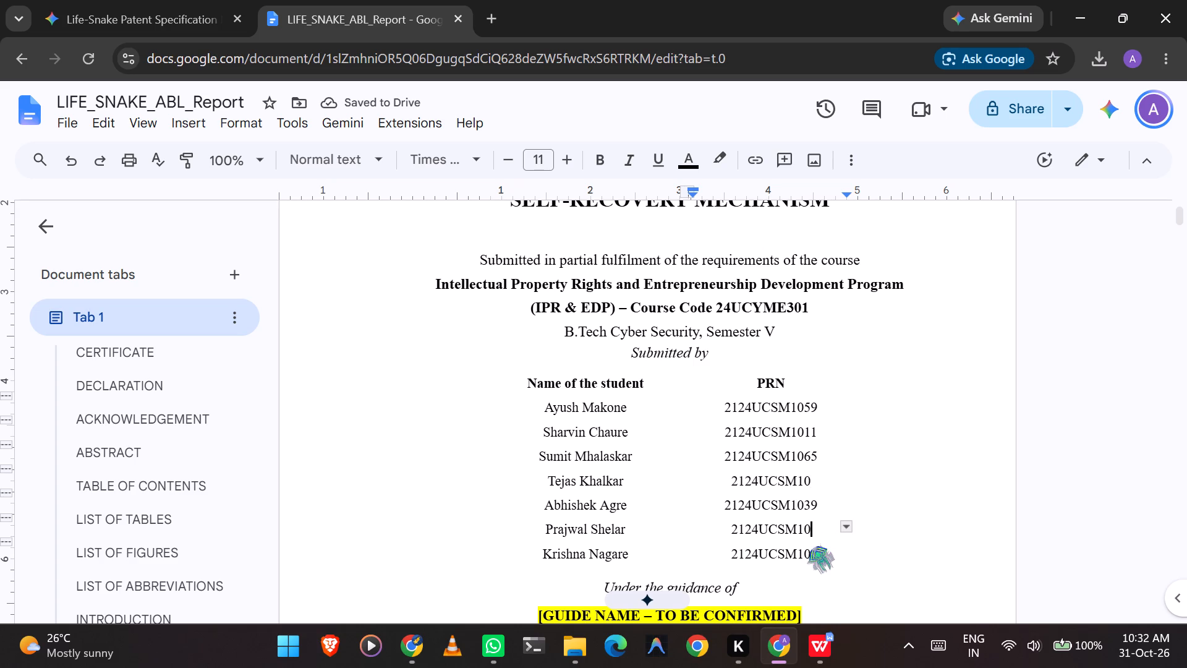
{"action": "left_click", "coordinate": [812, 550]}
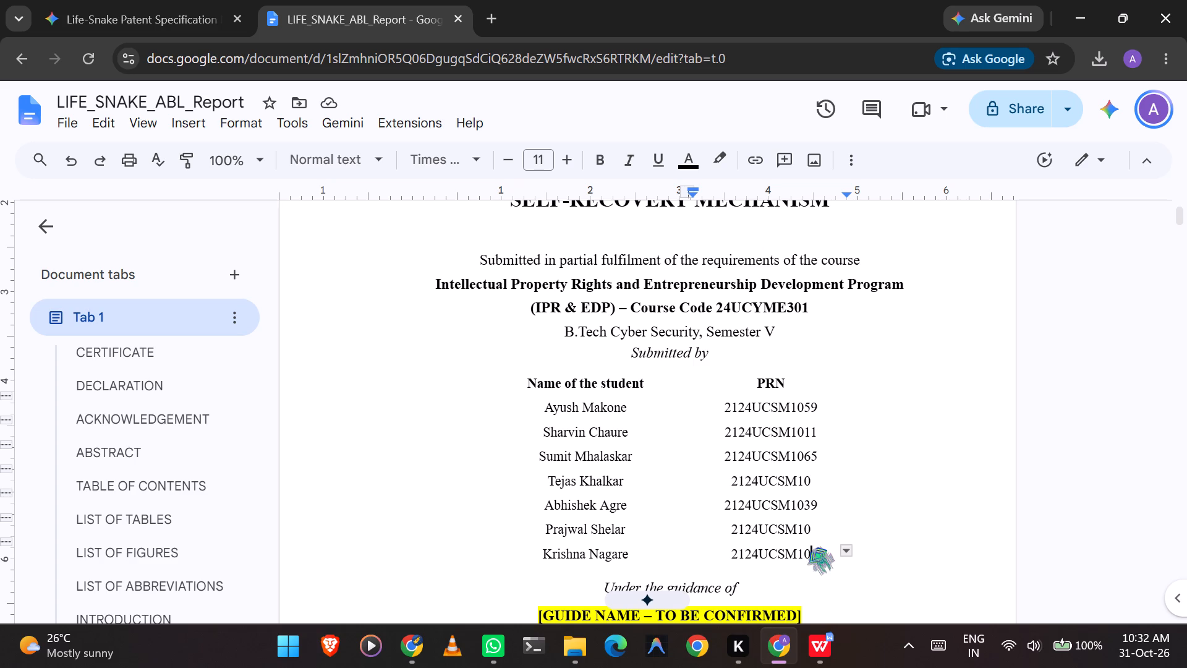
{"action": "scroll", "coordinate": [380, 454], "scroll_direction": "down", "scroll_amount": 4}
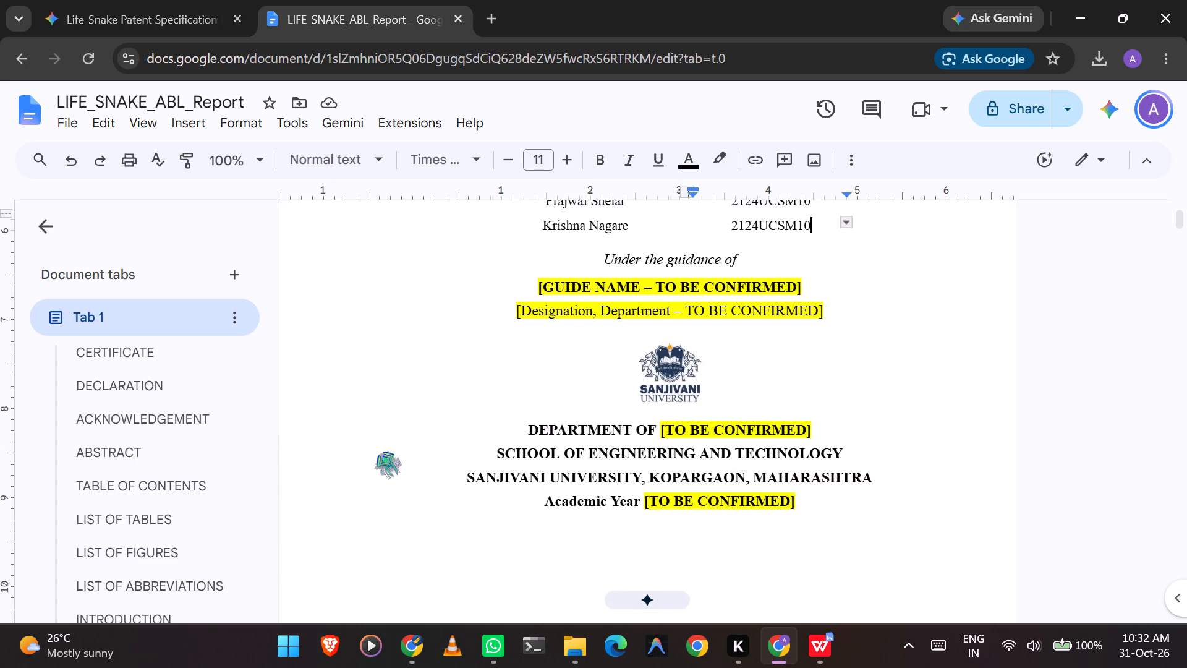
{"action": "scroll", "coordinate": [911, 309], "scroll_direction": "up", "scroll_amount": 1}
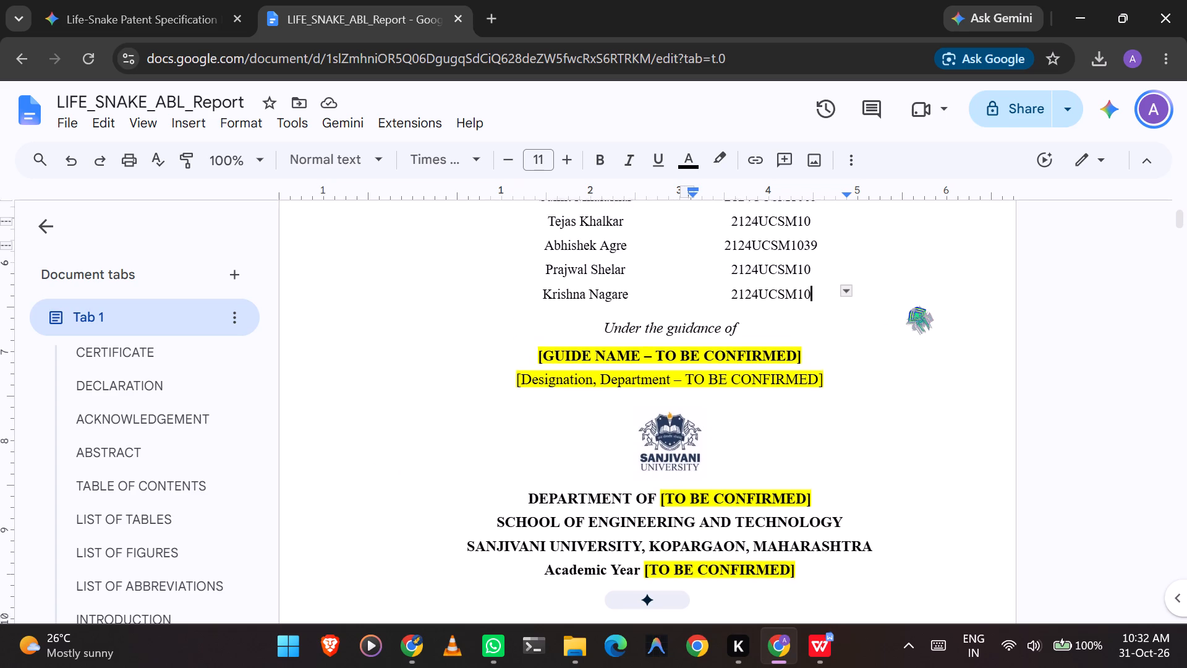
{"action": "scroll", "coordinate": [911, 309], "scroll_direction": "up", "scroll_amount": 2}
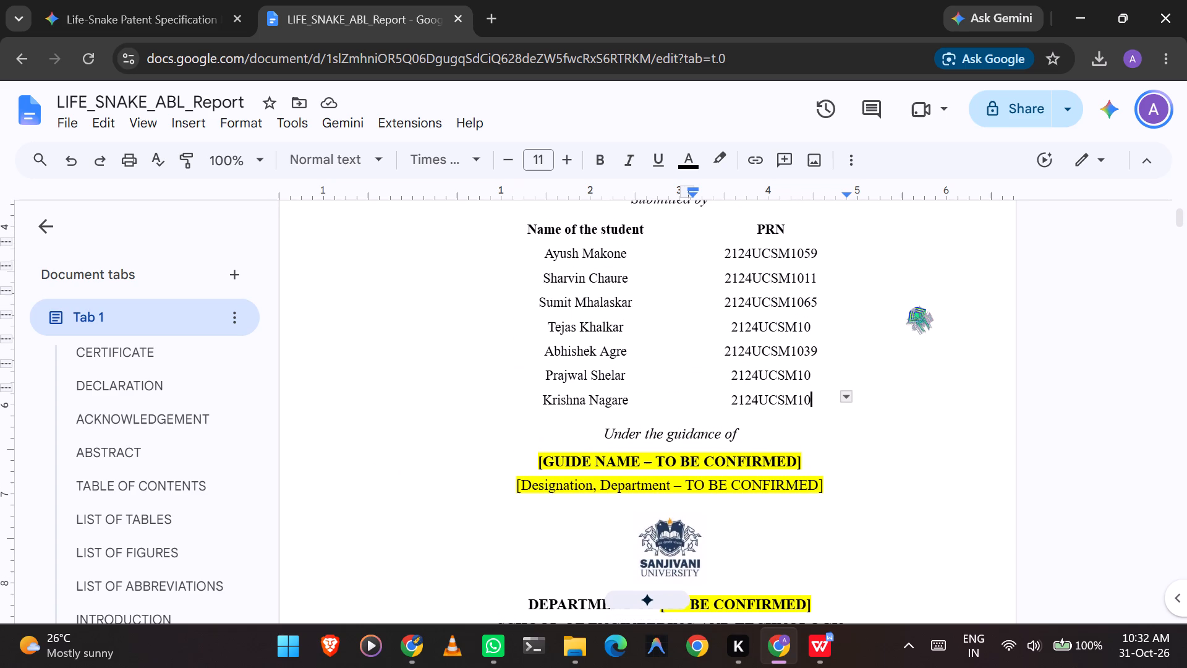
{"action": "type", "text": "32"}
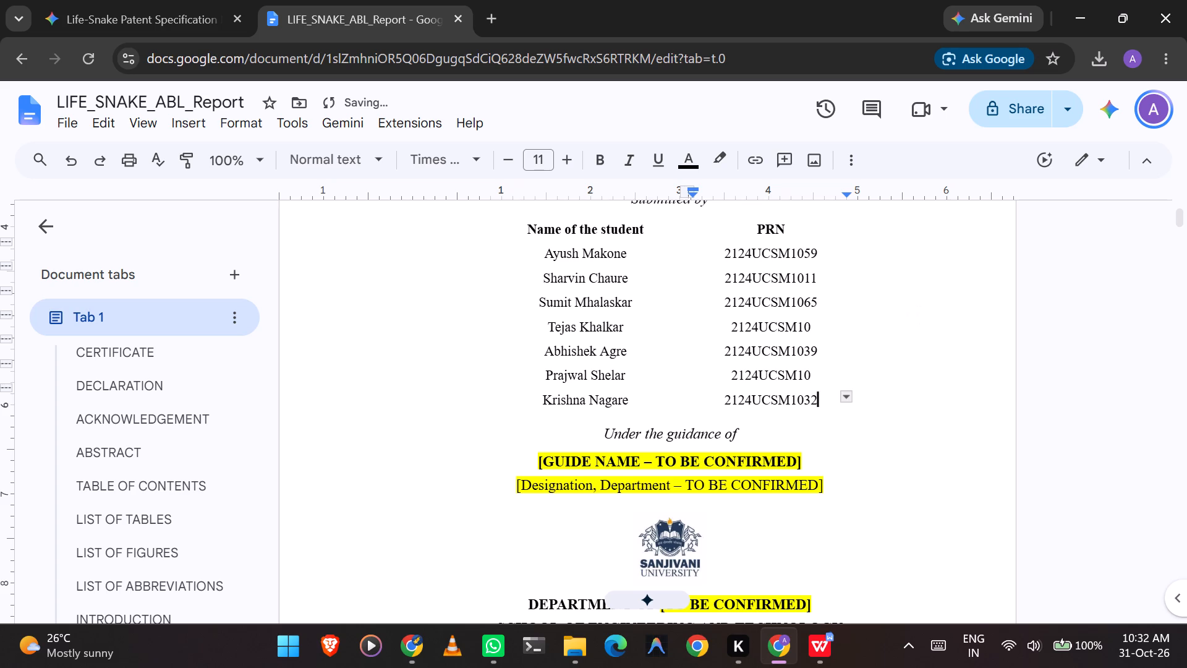
{"action": "left_click", "coordinate": [817, 367]}
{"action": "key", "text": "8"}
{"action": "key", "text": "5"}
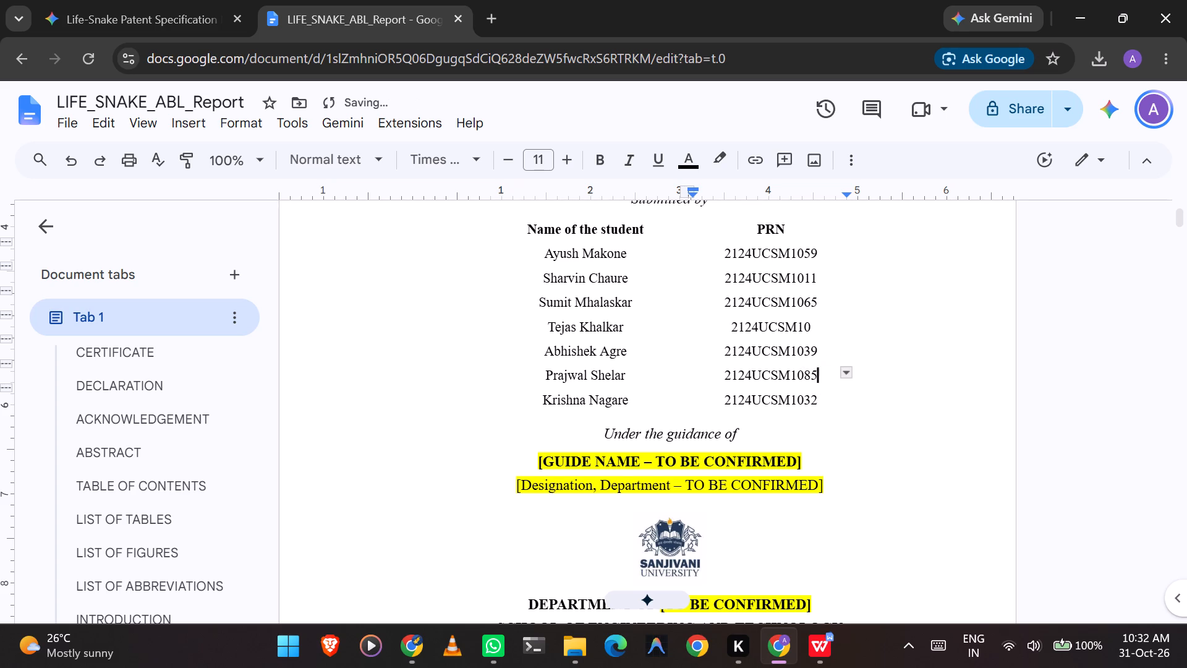
{"action": "left_click", "coordinate": [819, 328]}
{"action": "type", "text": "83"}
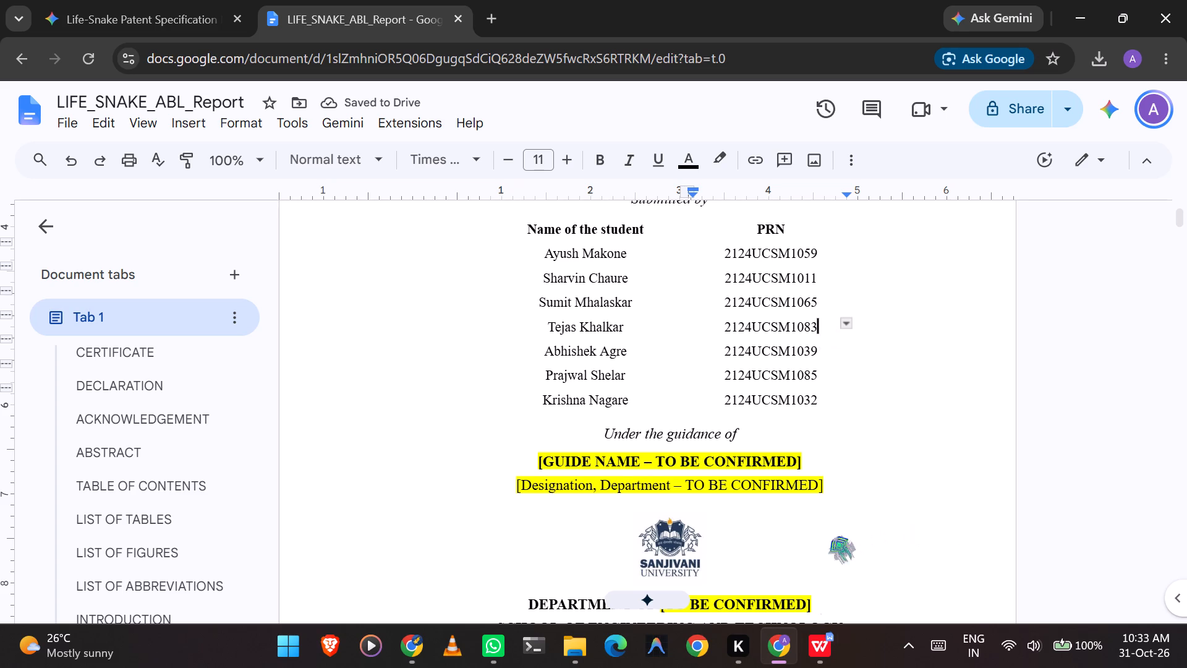
Switch to WPS Office and copy the guide's name and designation lines from the sample report's cover page.
{"action": "left_click", "coordinate": [819, 657]}
{"action": "scroll", "coordinate": [679, 499], "scroll_direction": "down", "scroll_amount": 1}
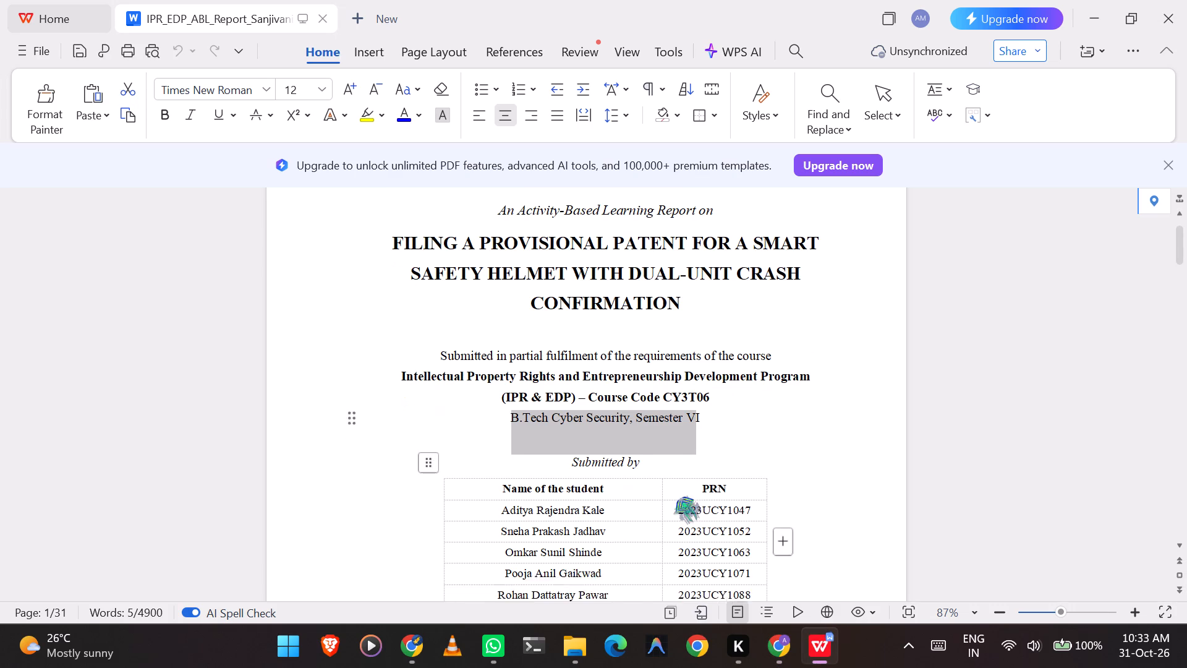
{"action": "scroll", "coordinate": [679, 499], "scroll_direction": "down", "scroll_amount": 1}
{"action": "left_click_drag", "start_coordinate": [552, 489], "coordinate": [619, 482]}
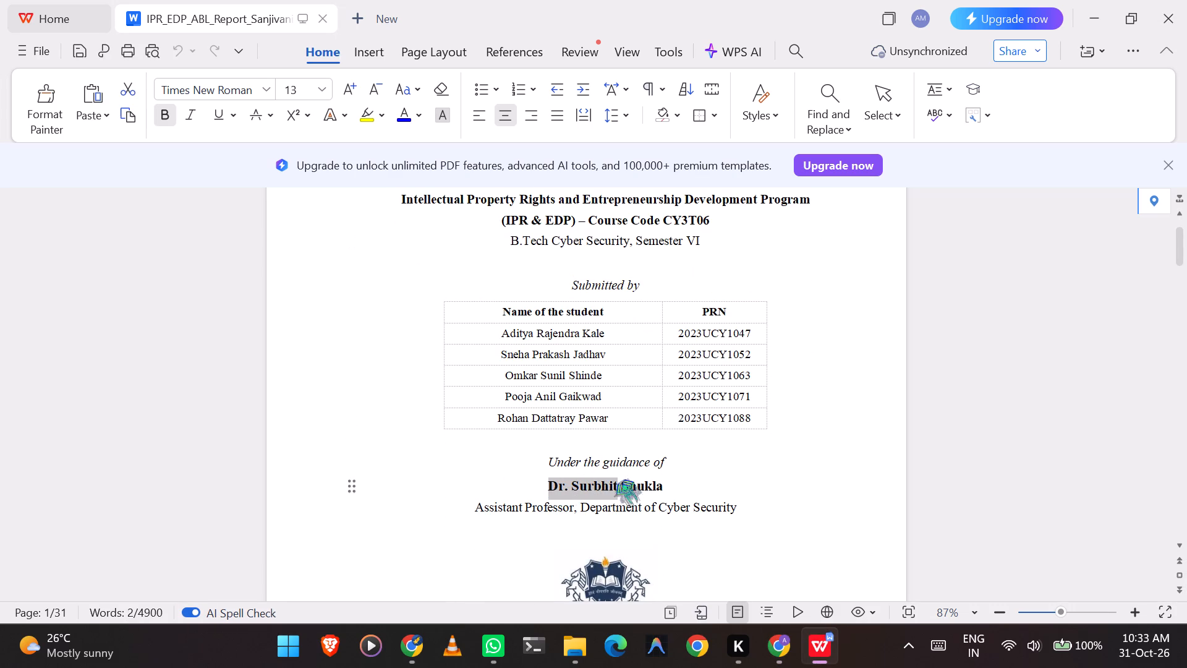
{"action": "left_click_drag", "start_coordinate": [619, 482], "coordinate": [658, 490]}
{"action": "left_click_drag", "start_coordinate": [658, 490], "coordinate": [735, 511]}
{"action": "key", "text": "ctrl+c"}
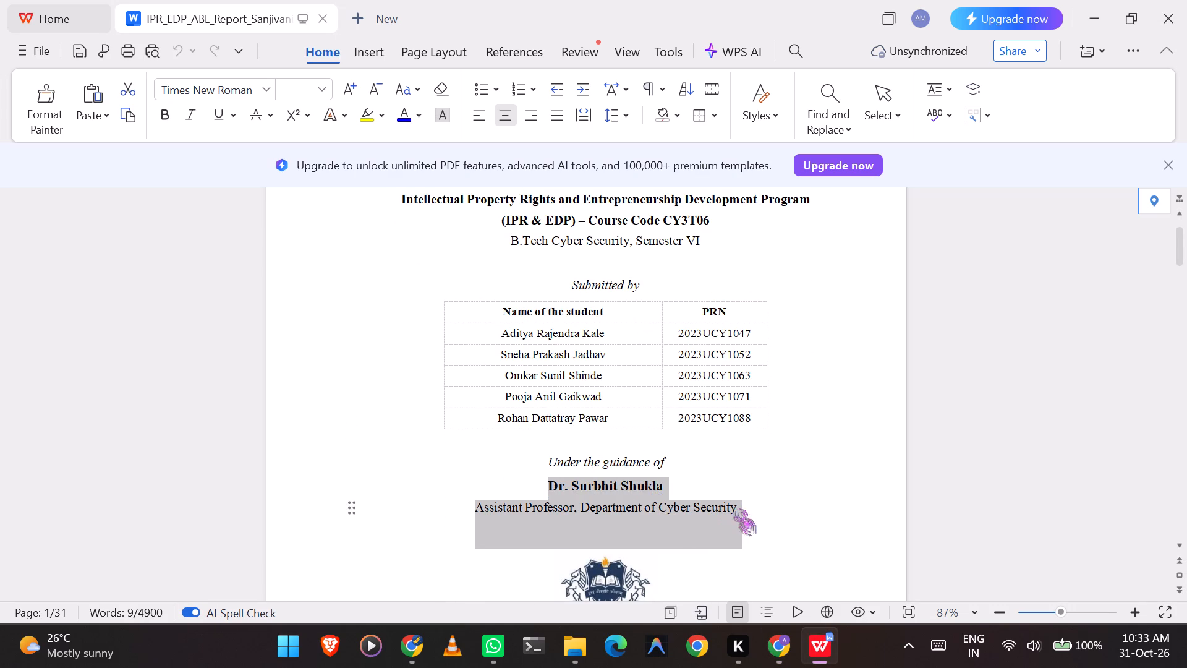
In LIFE_SNAKE_ABL_Report in Chrome, replace the guide name and designation placeholders with the copied lines and remove the extra blank line.
{"action": "left_click", "coordinate": [785, 659]}
{"action": "scroll", "coordinate": [671, 509], "scroll_direction": "down", "scroll_amount": 1}
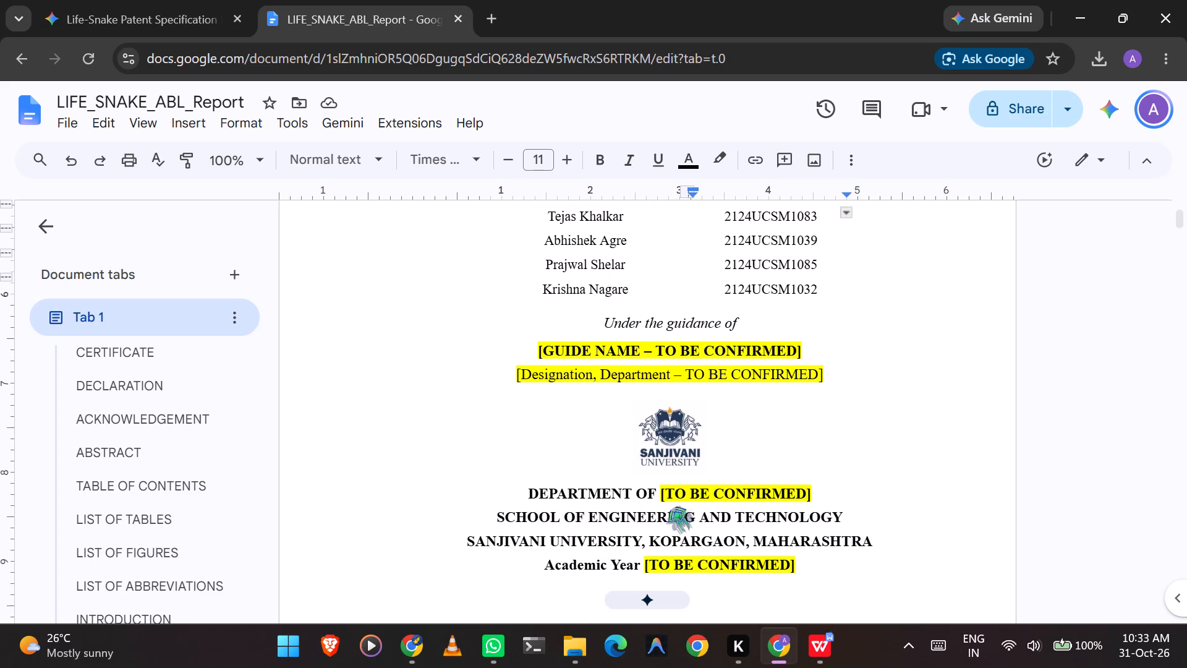
{"action": "left_click_drag", "start_coordinate": [538, 348], "coordinate": [818, 379]}
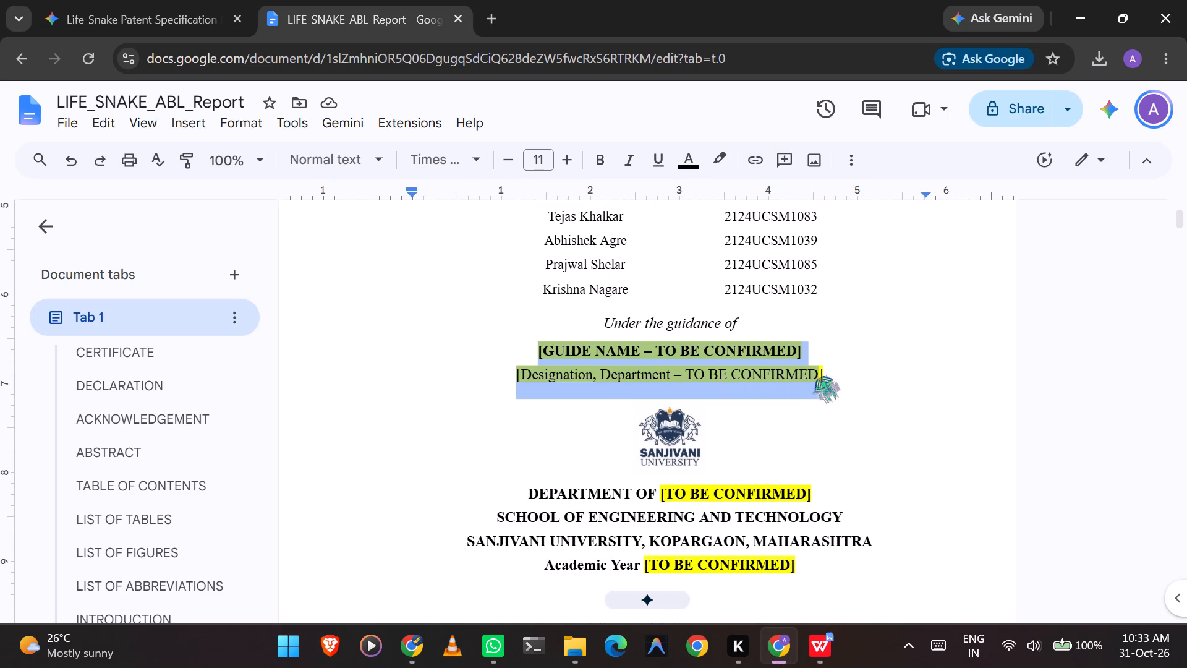
{"action": "left_click_drag", "start_coordinate": [818, 379], "coordinate": [822, 379]}
{"action": "key", "text": "ctrl+v"}
{"action": "key", "text": "BackSpace"}
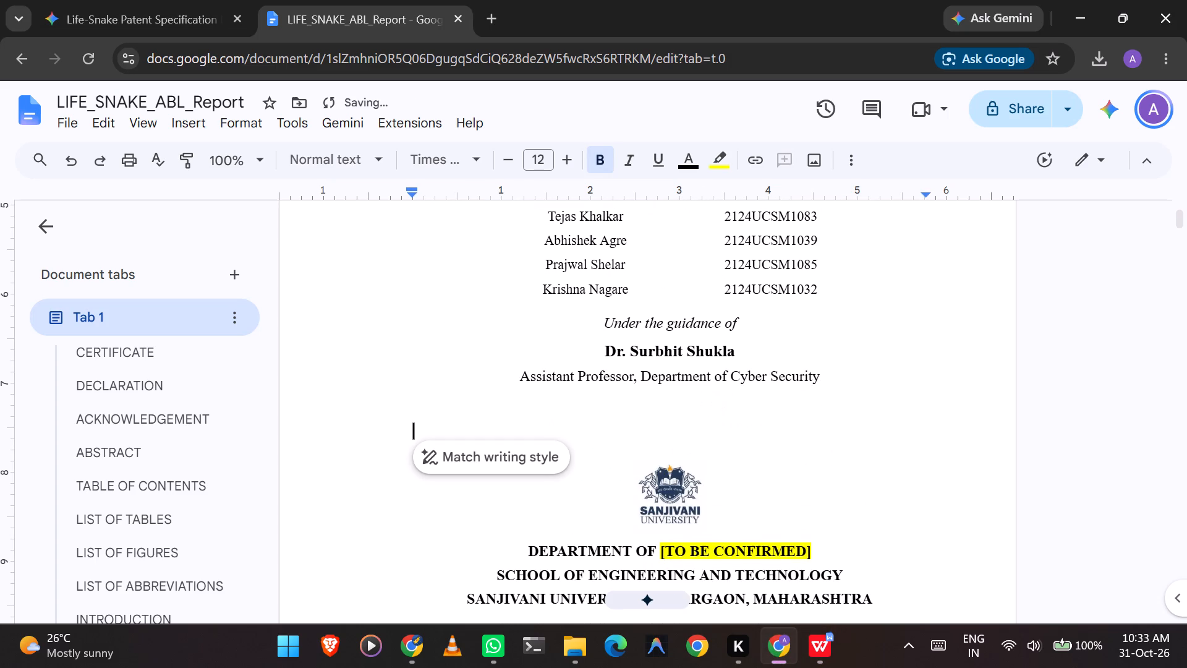
{"action": "key", "text": "BackSpace"}
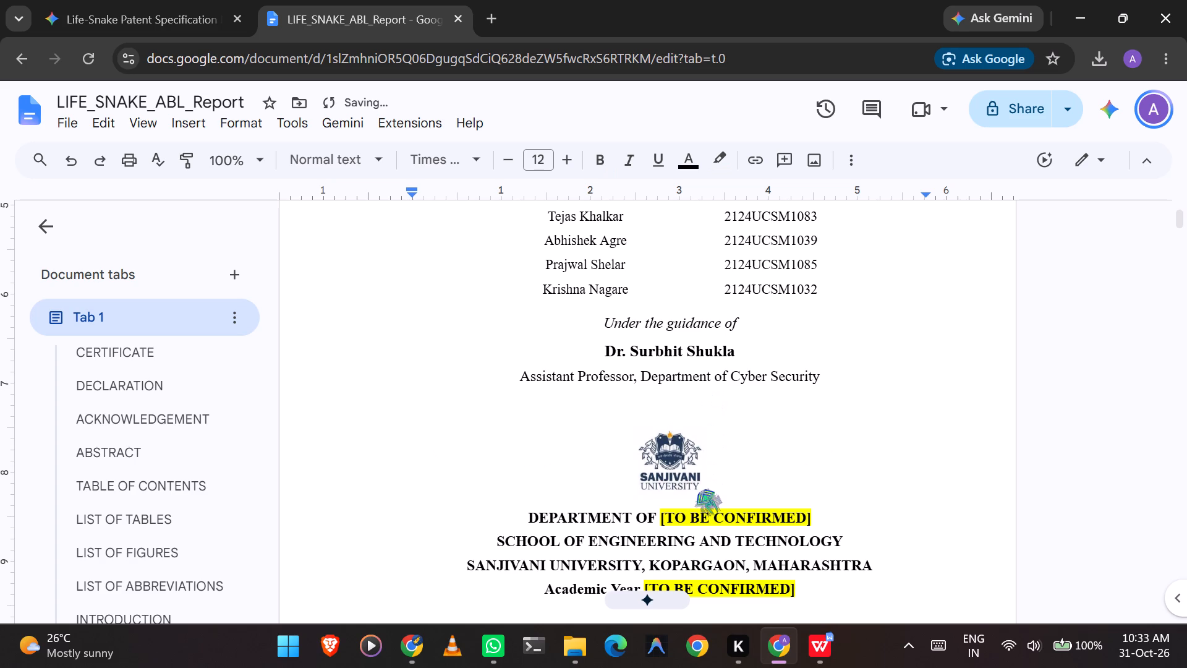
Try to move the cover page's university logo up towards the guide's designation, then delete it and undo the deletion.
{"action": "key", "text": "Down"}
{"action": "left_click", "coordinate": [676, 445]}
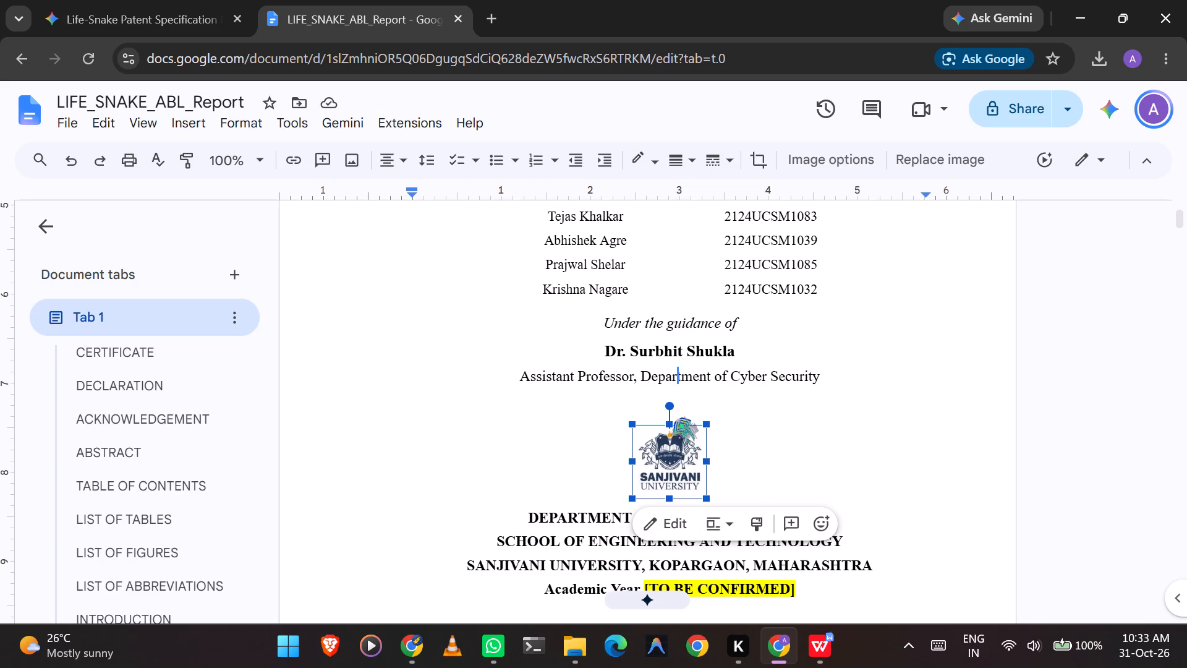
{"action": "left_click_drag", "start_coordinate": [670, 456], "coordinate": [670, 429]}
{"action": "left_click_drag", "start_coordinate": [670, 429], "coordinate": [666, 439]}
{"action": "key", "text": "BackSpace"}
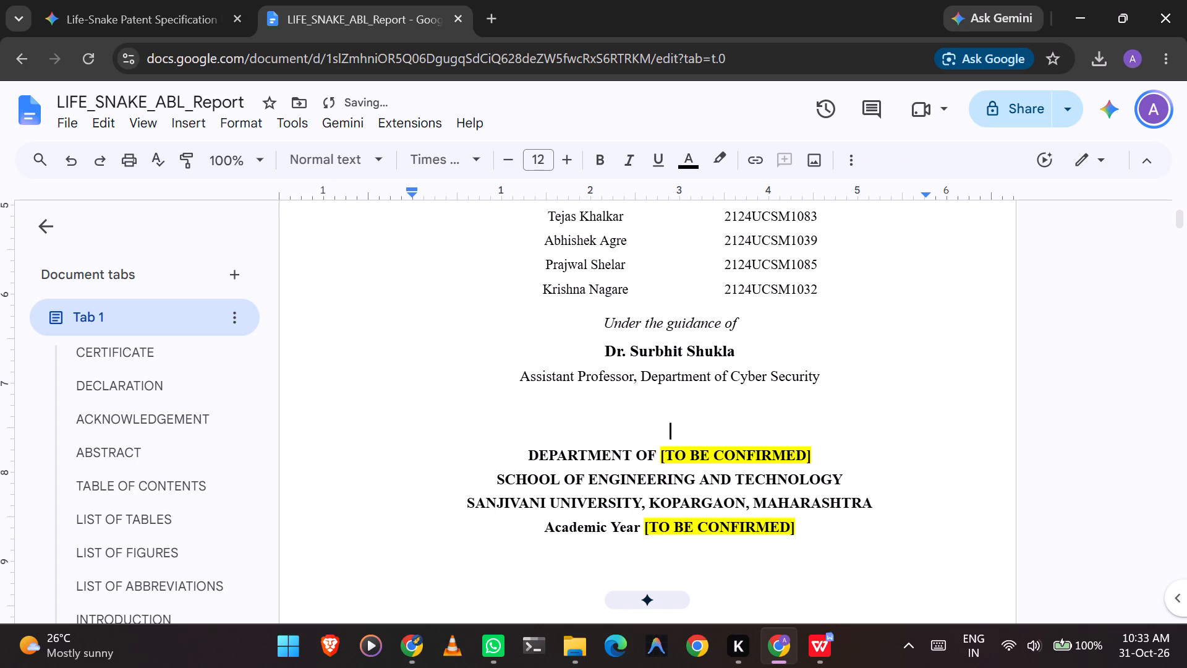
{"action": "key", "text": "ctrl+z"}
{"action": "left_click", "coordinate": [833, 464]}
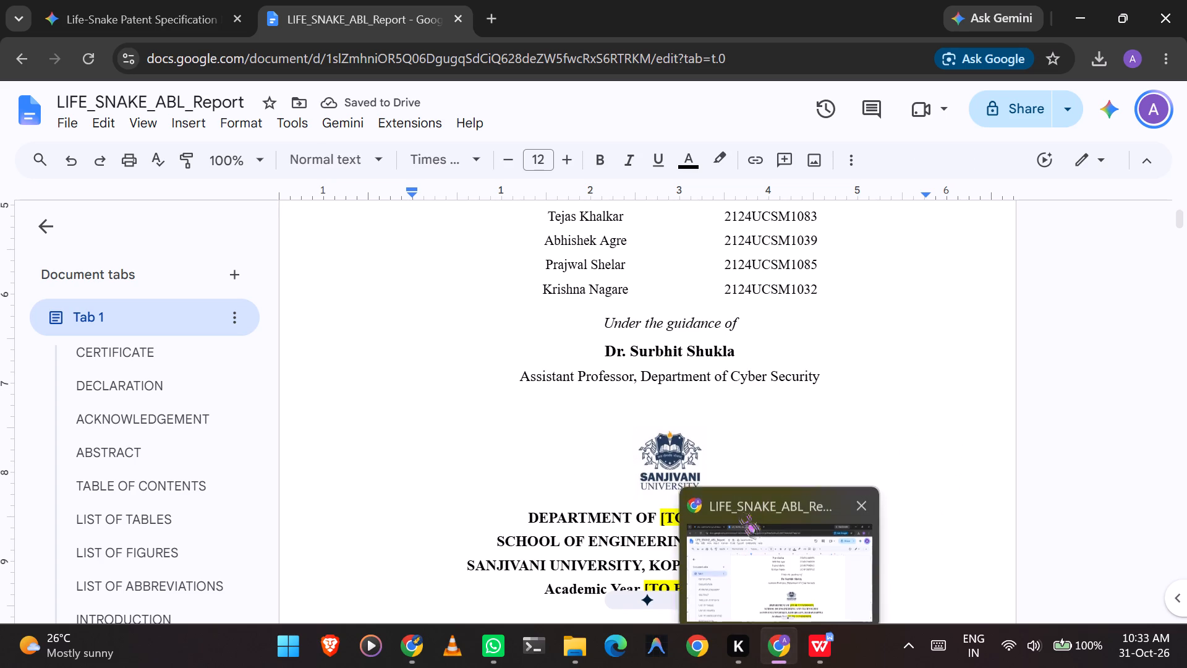
Switch to WPS Office and copy the sample cover page's lines from Department of Cyber Security through Academic Year 2025–26.
{"action": "left_click", "coordinate": [826, 653]}
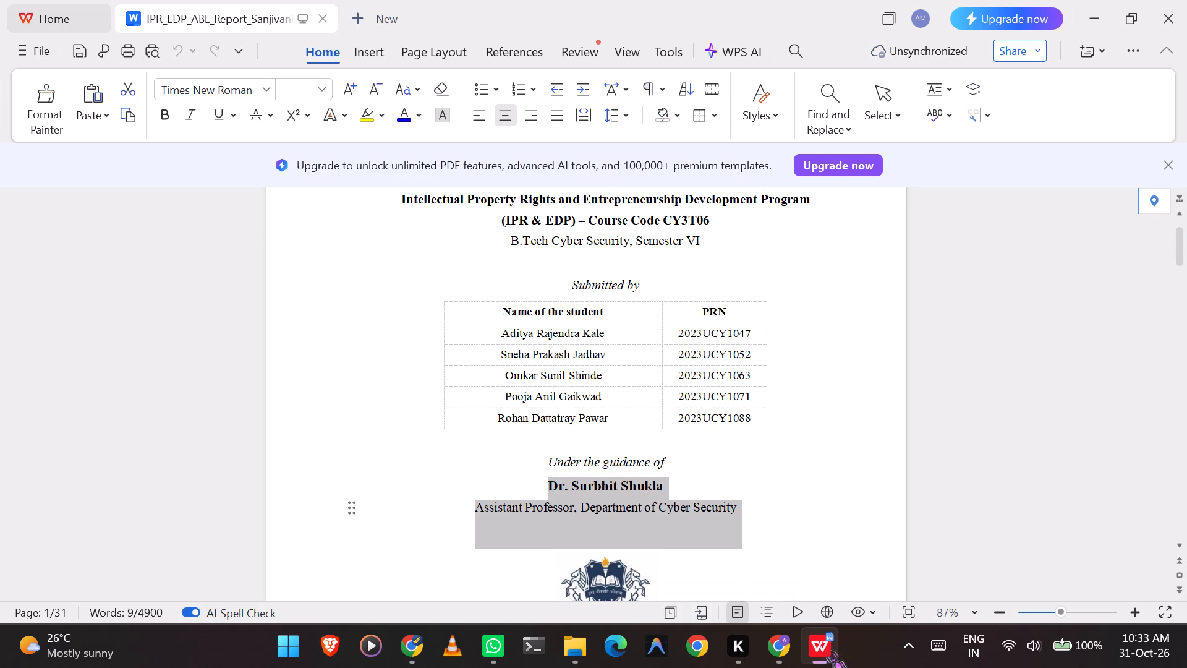
{"action": "scroll", "coordinate": [748, 480], "scroll_direction": "down", "scroll_amount": 3}
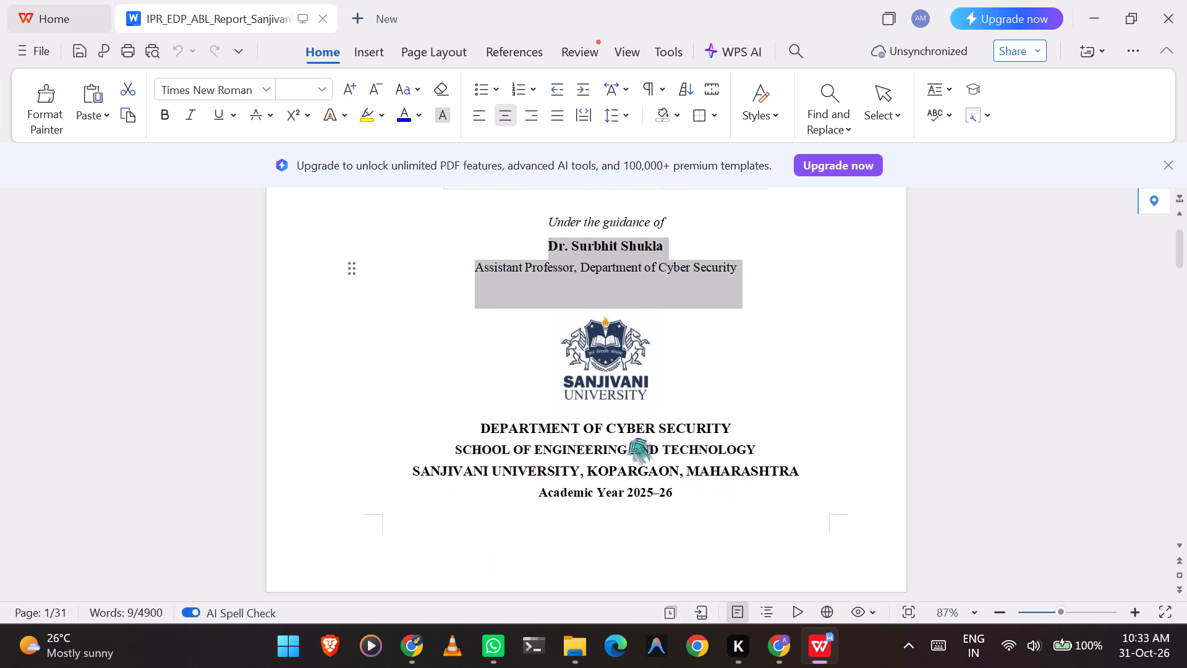
{"action": "double_click", "coordinate": [617, 427]}
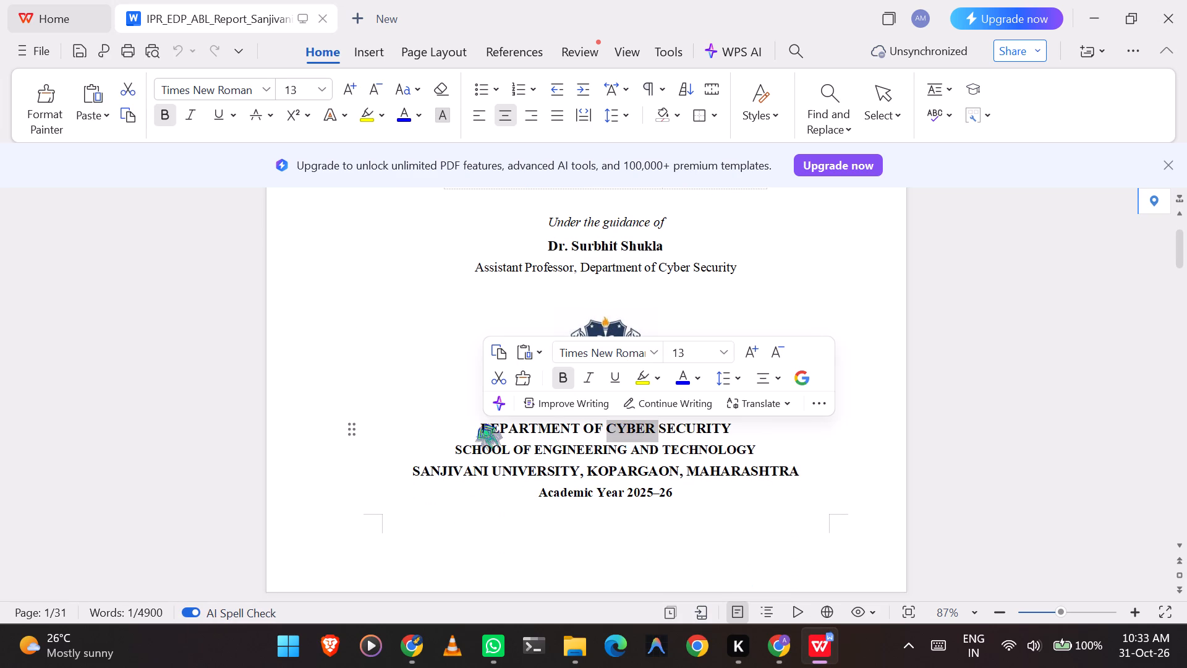
{"action": "left_click_drag", "start_coordinate": [480, 427], "coordinate": [676, 487]}
{"action": "key", "text": "ctrl+c"}
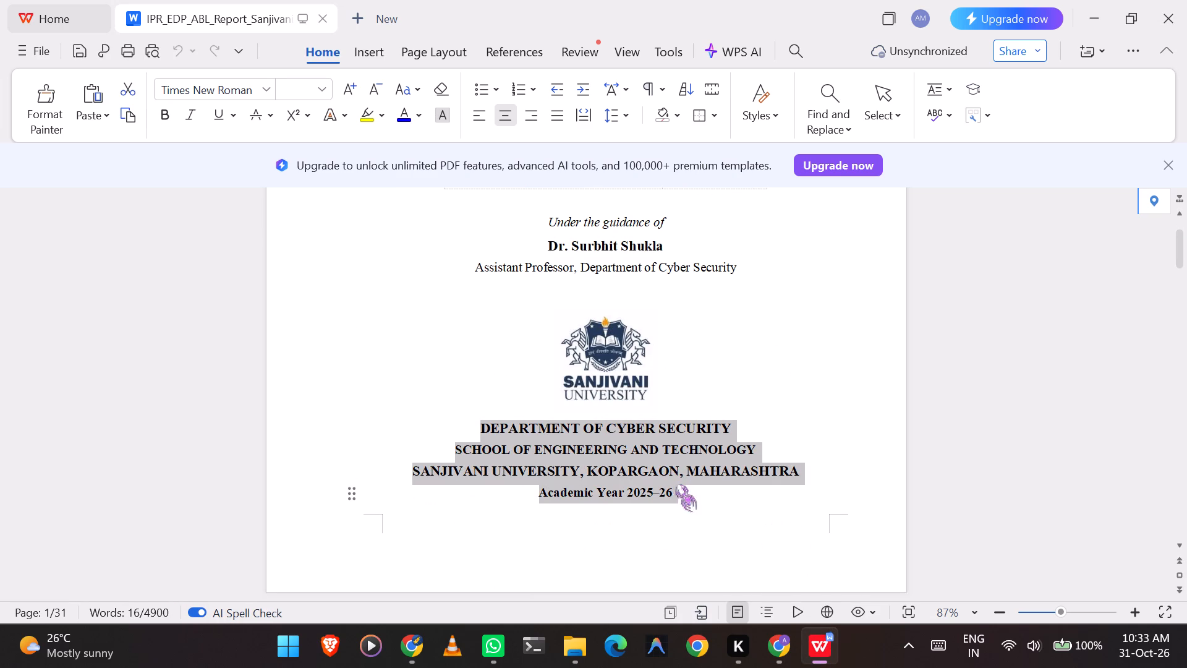
In LIFE_SNAKE_ABL_Report in Chrome, replace the cover page's department through academic year lines with the copied ones.
{"action": "left_click", "coordinate": [783, 644]}
{"action": "scroll", "coordinate": [677, 516], "scroll_direction": "down", "scroll_amount": 1}
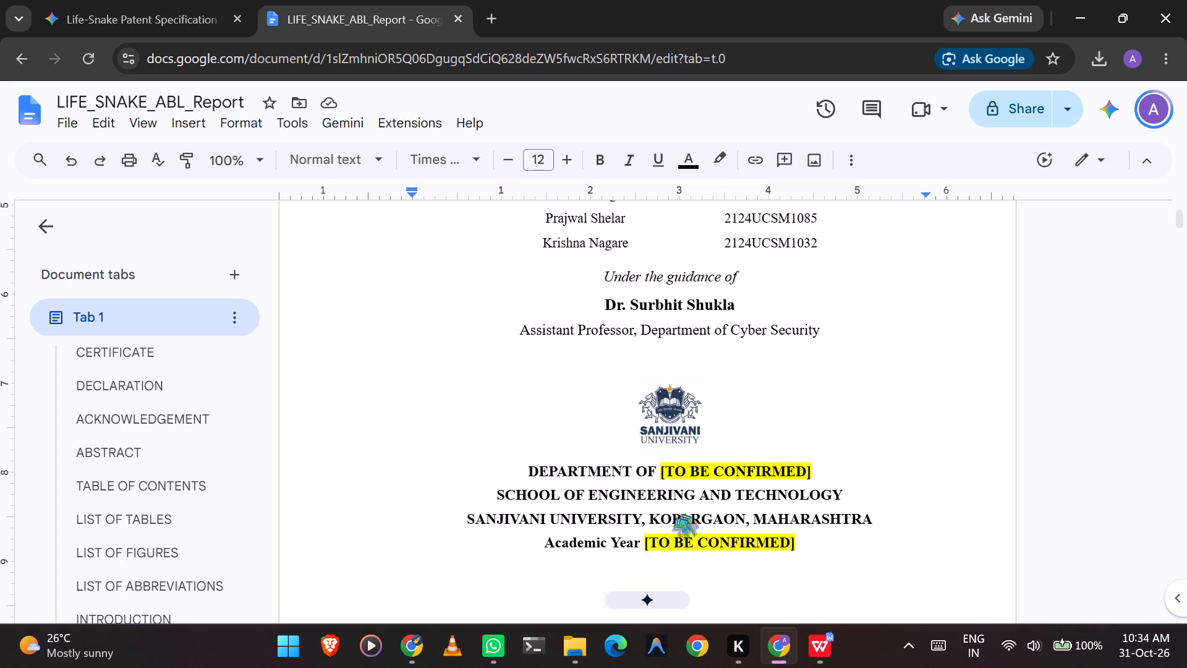
Replace the department-to-academic-year block under the cover page logo with the copied version reading "DEPARTMENT OF CYBER SECURITY" and "Academic Year 2025–26".
{"action": "scroll", "coordinate": [677, 516], "scroll_direction": "down", "scroll_amount": 1}
{"action": "left_click_drag", "start_coordinate": [529, 404], "coordinate": [766, 473]}
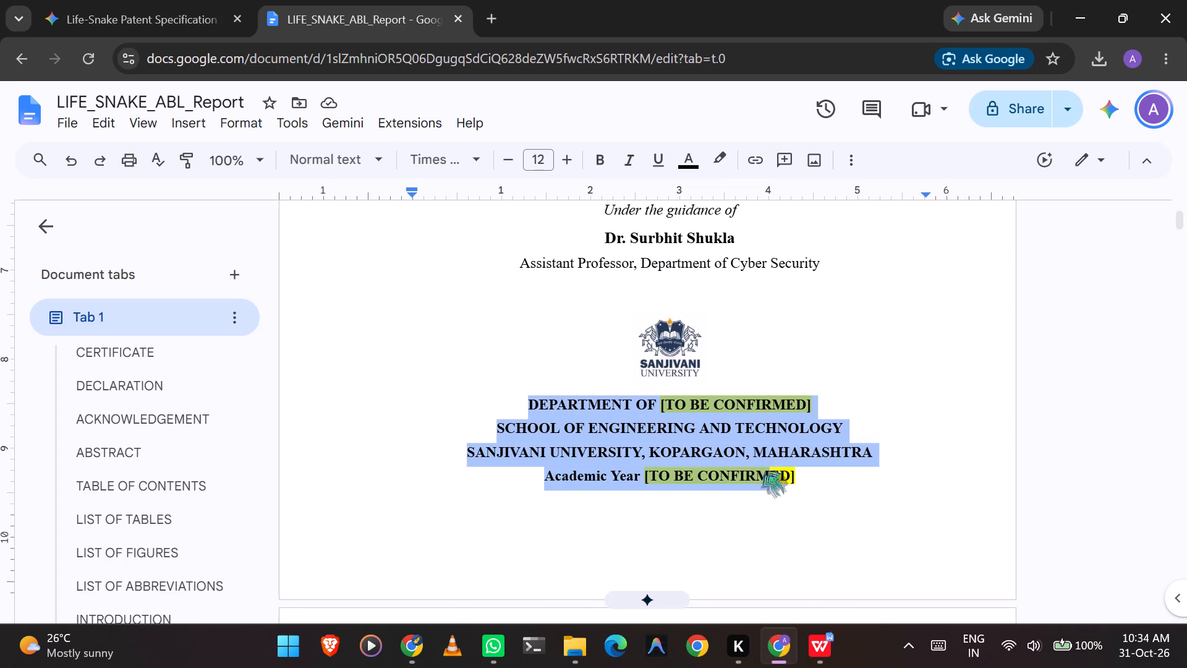
{"action": "left_click_drag", "start_coordinate": [766, 473], "coordinate": [789, 477]}
{"action": "left_click_drag", "start_coordinate": [789, 477], "coordinate": [794, 480]}
{"action": "key", "text": "ctrl+v"}
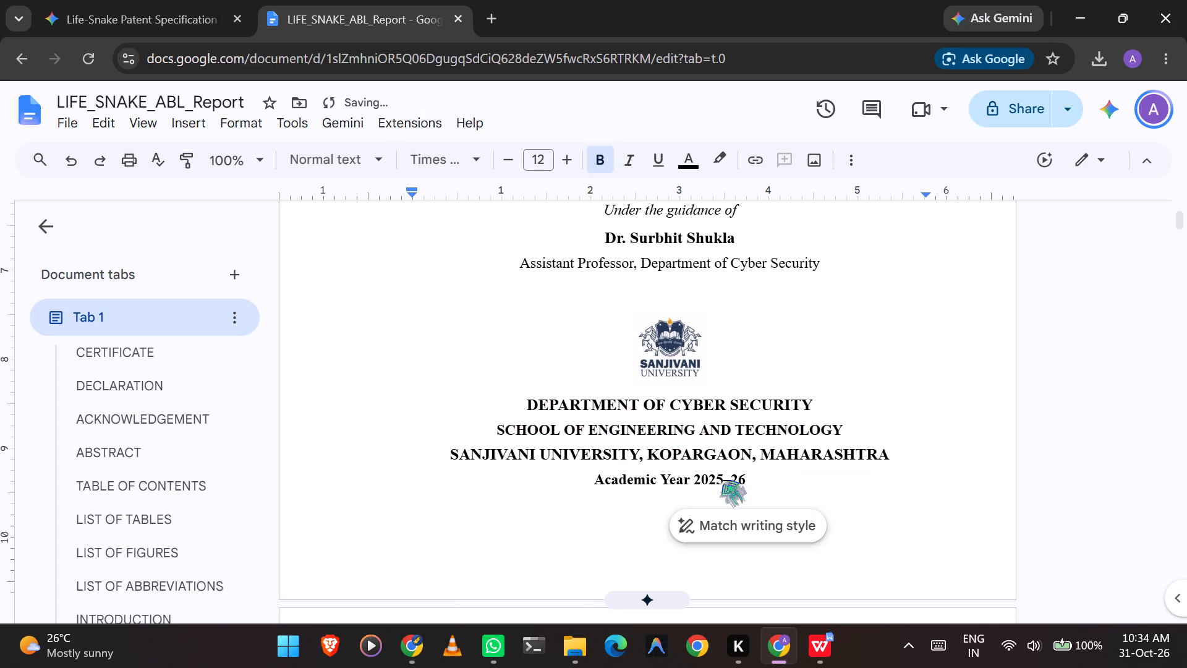
Change the academic year at the bottom of the cover page to 2026–27.
{"action": "key", "text": "BackSpace"}
{"action": "key", "text": "BackSpace"}
{"action": "key", "text": "BackSpace"}
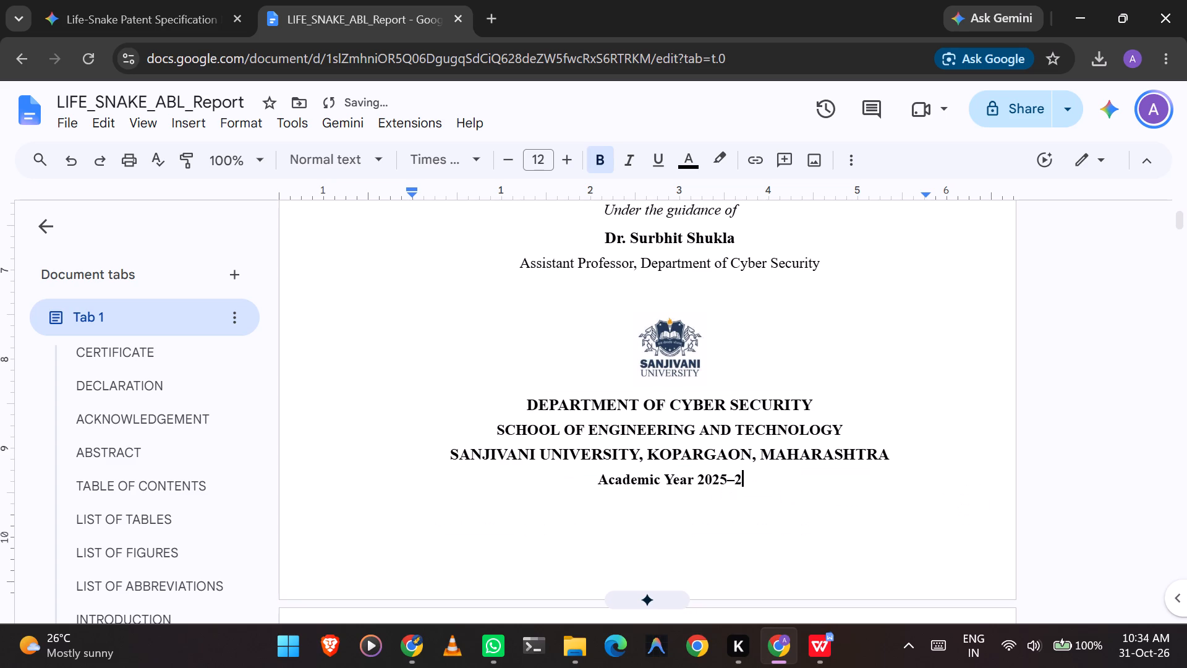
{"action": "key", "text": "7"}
{"action": "key", "text": "Left"}
{"action": "key", "text": "Left"}
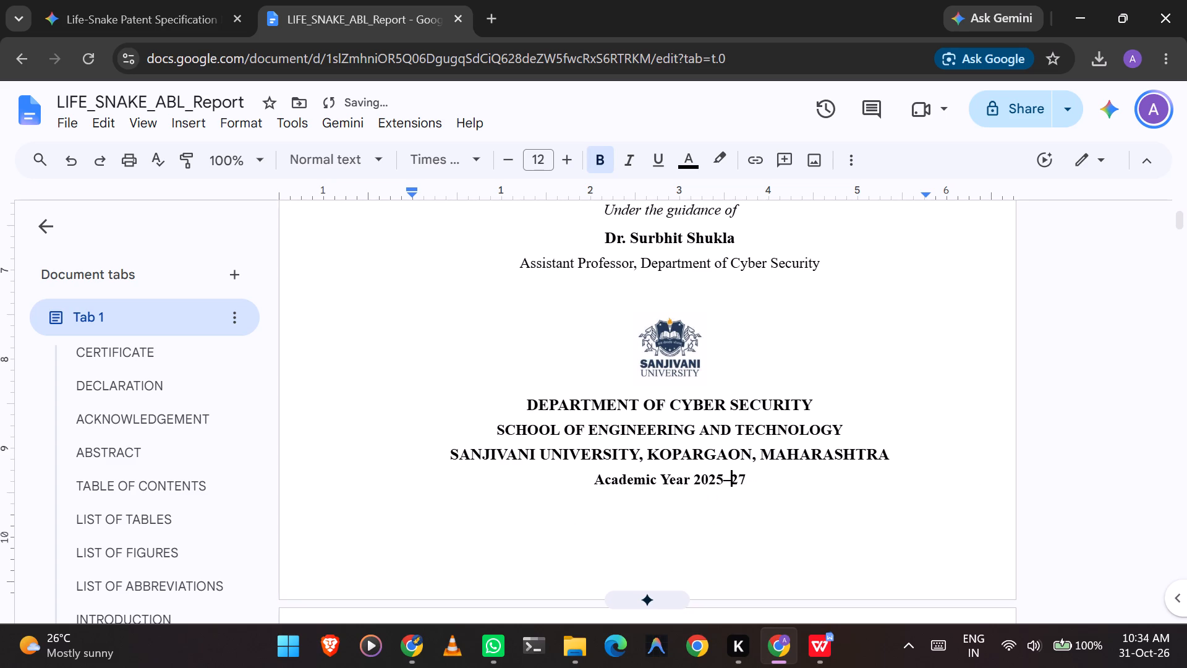
{"action": "key", "text": "Left"}
{"action": "key", "text": "BackSpace"}
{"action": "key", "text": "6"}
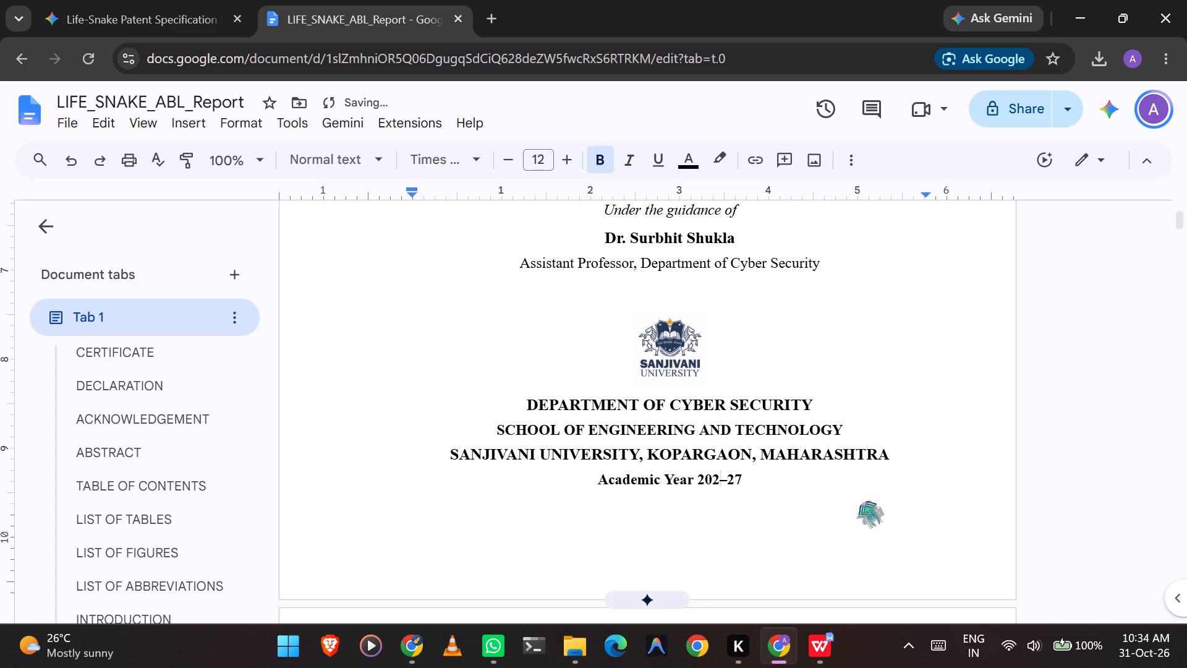
Replace the department placeholder in the certificate header with "Department of Cyber Security" copied from the reference report's certificate in WPS Office, without an extra line break.
{"action": "scroll", "coordinate": [862, 503], "scroll_direction": "down", "scroll_amount": 4}
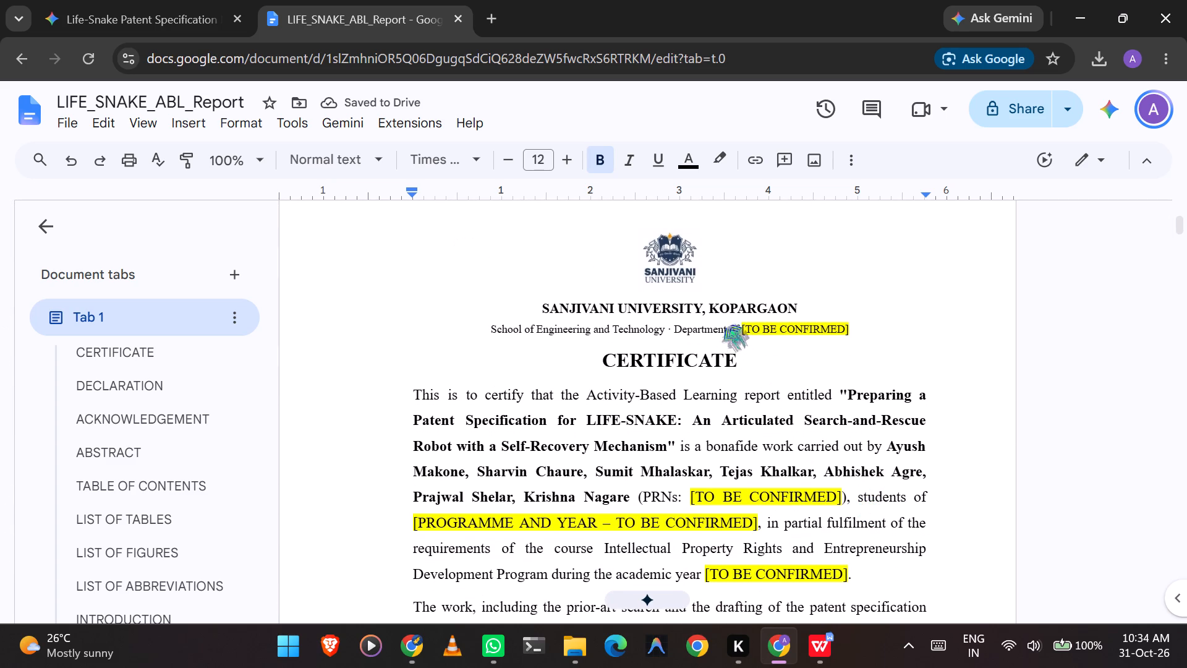
{"action": "left_click", "coordinate": [809, 661]}
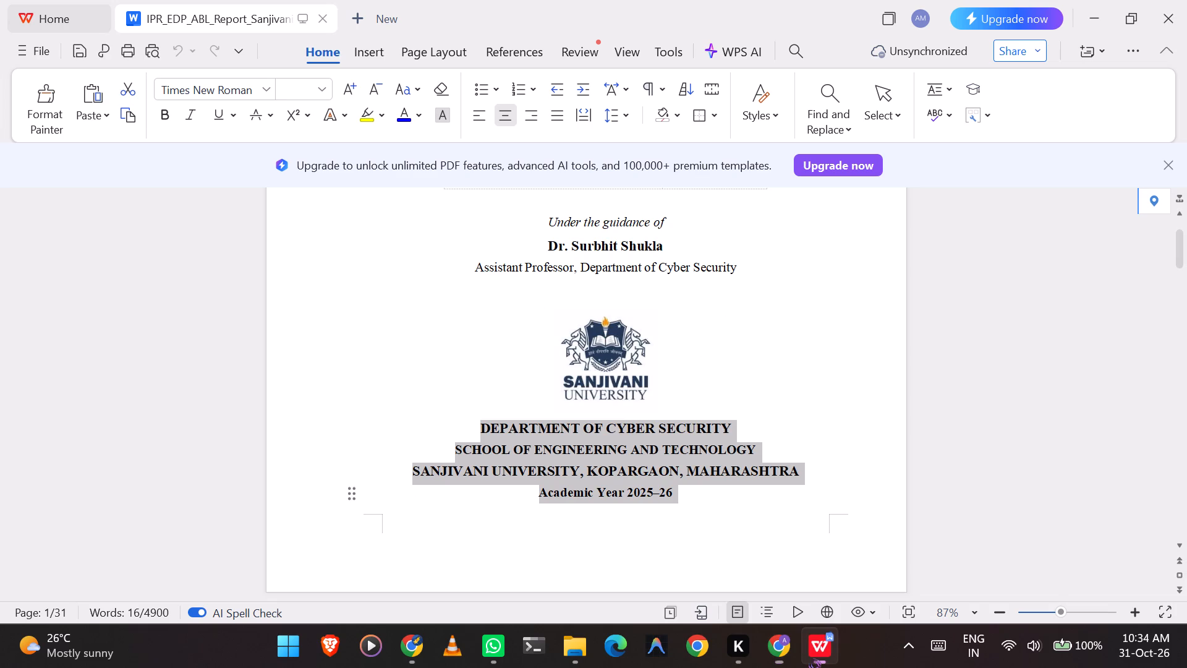
{"action": "scroll", "coordinate": [777, 469], "scroll_direction": "down", "scroll_amount": 4}
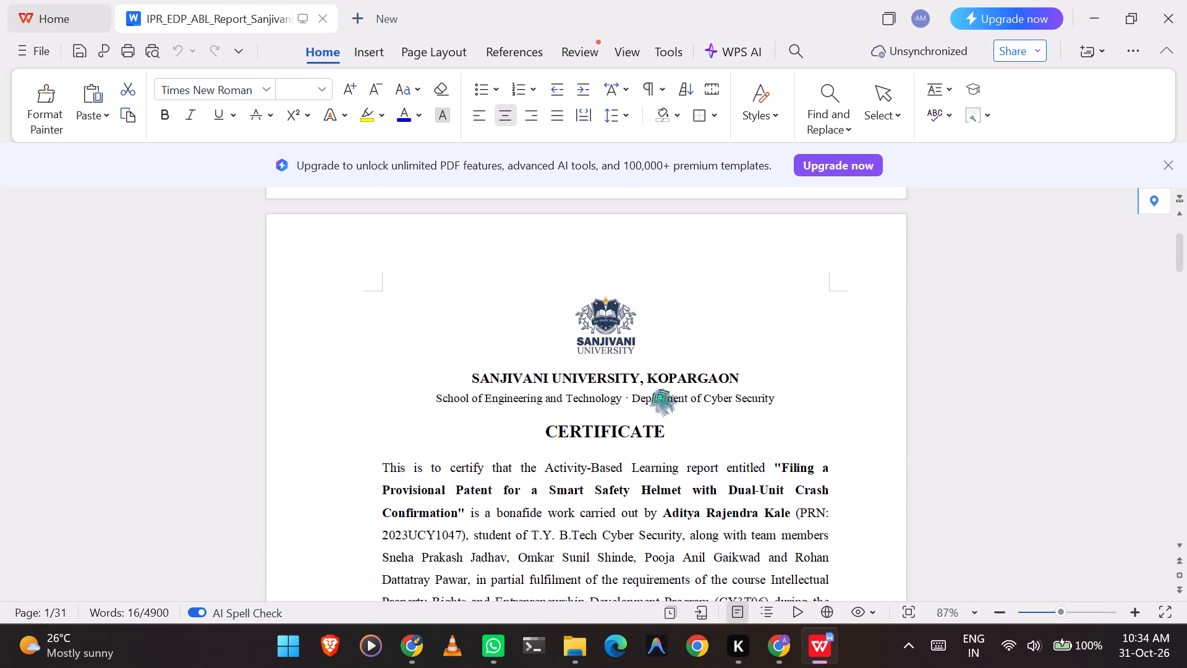
{"action": "left_click_drag", "start_coordinate": [633, 400], "coordinate": [775, 401]}
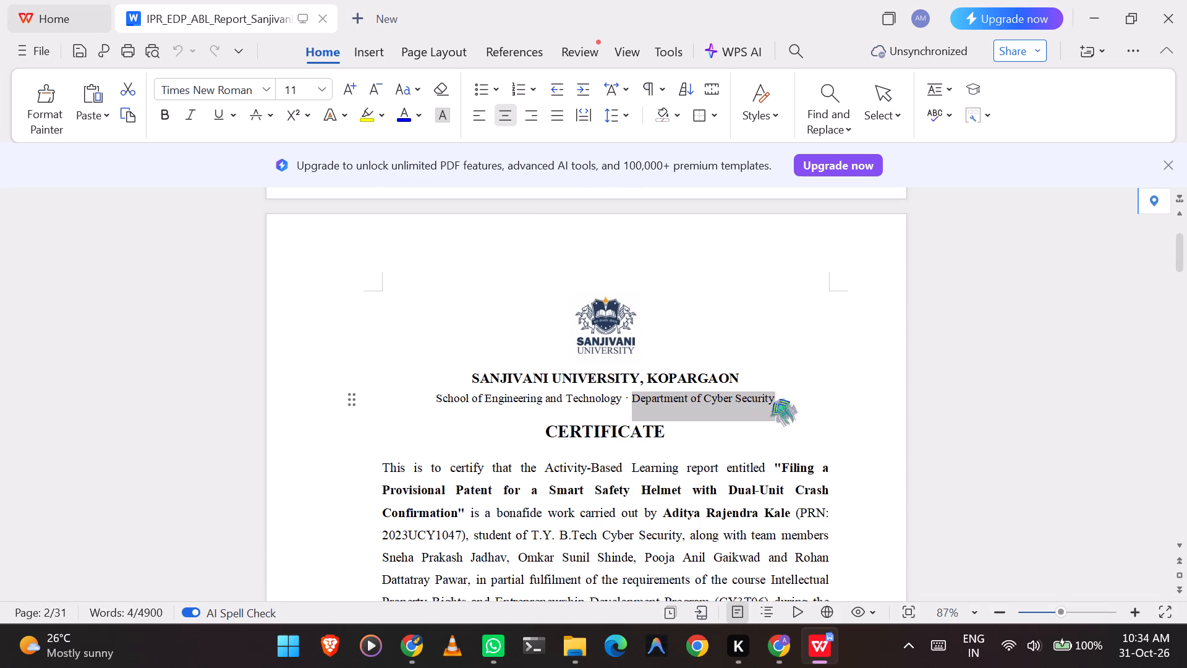
{"action": "left_click_drag", "start_coordinate": [775, 401], "coordinate": [776, 401]}
{"action": "key", "text": "ctrl+c"}
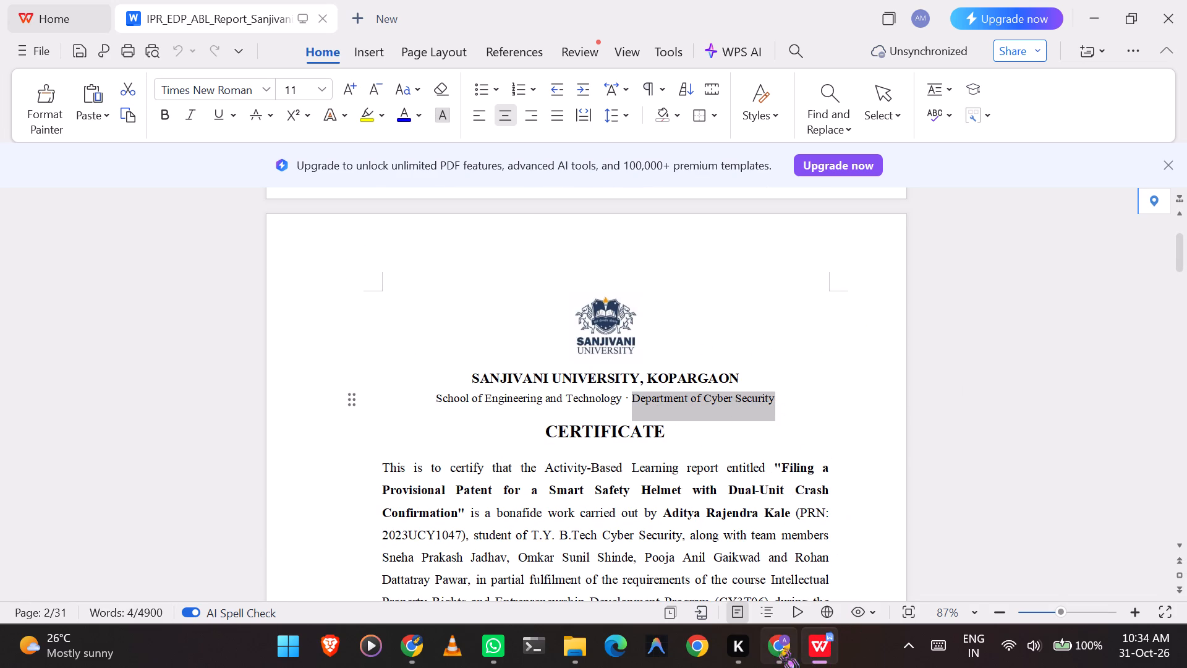
{"action": "left_click", "coordinate": [778, 650]}
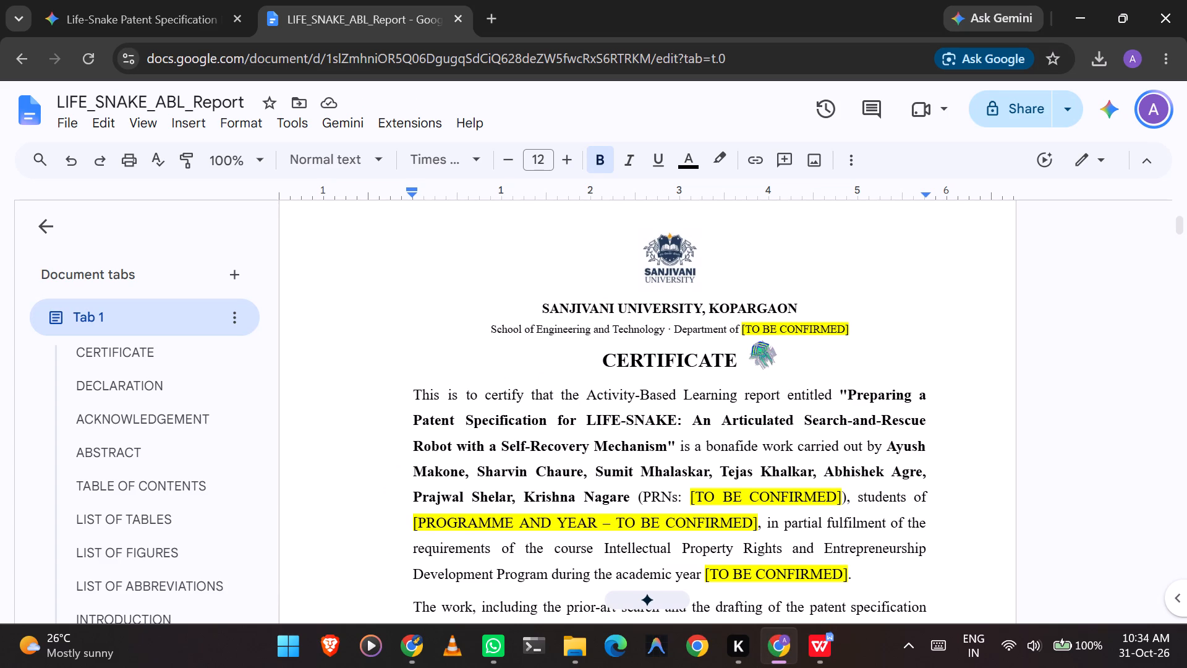
{"action": "left_click_drag", "start_coordinate": [740, 331], "coordinate": [843, 331]}
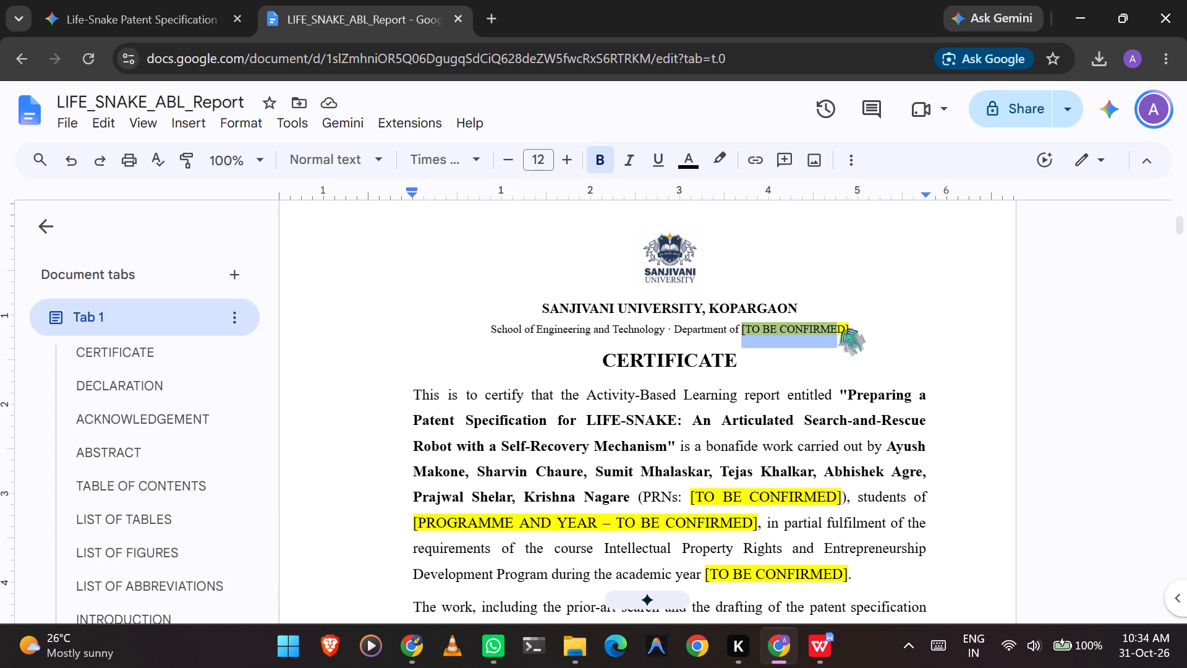
{"action": "left_click_drag", "start_coordinate": [843, 331], "coordinate": [850, 331]}
{"action": "key", "text": "ctrl+v"}
{"action": "key", "text": "BackSpace"}
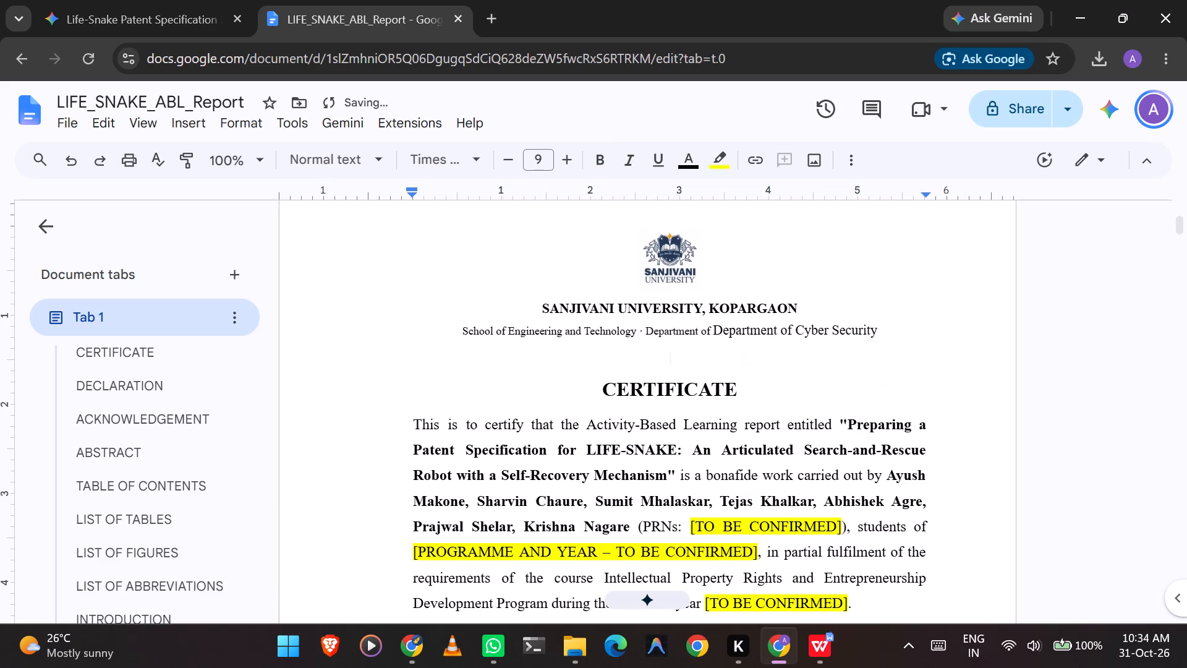
{"action": "key", "text": "BackSpace"}
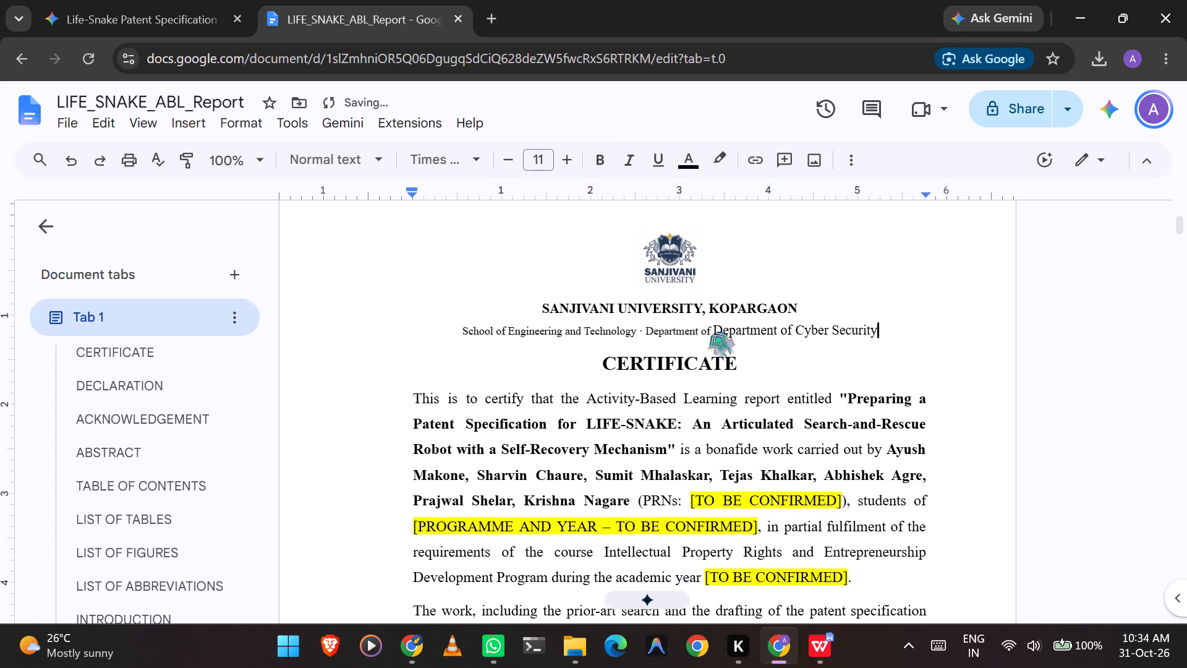
Remove the duplicated "Department of" before "Cyber Security" in the certificate header.
{"action": "left_click", "coordinate": [711, 332]}
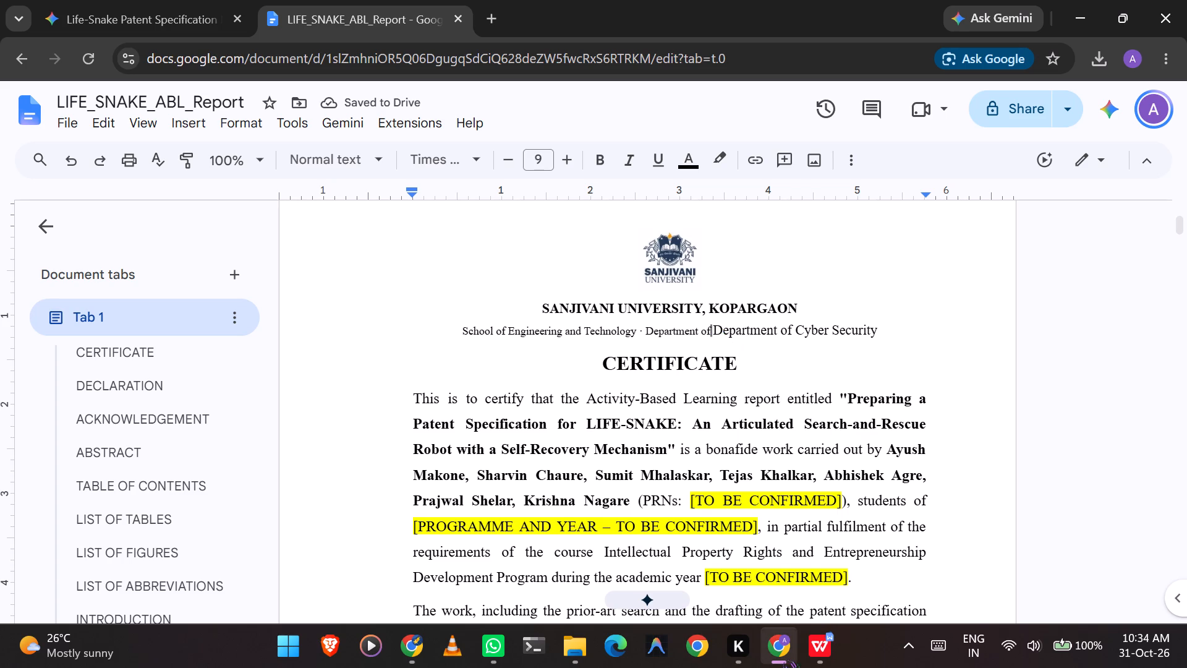
{"action": "left_click", "coordinate": [809, 662]}
{"action": "left_click", "coordinate": [809, 662]}
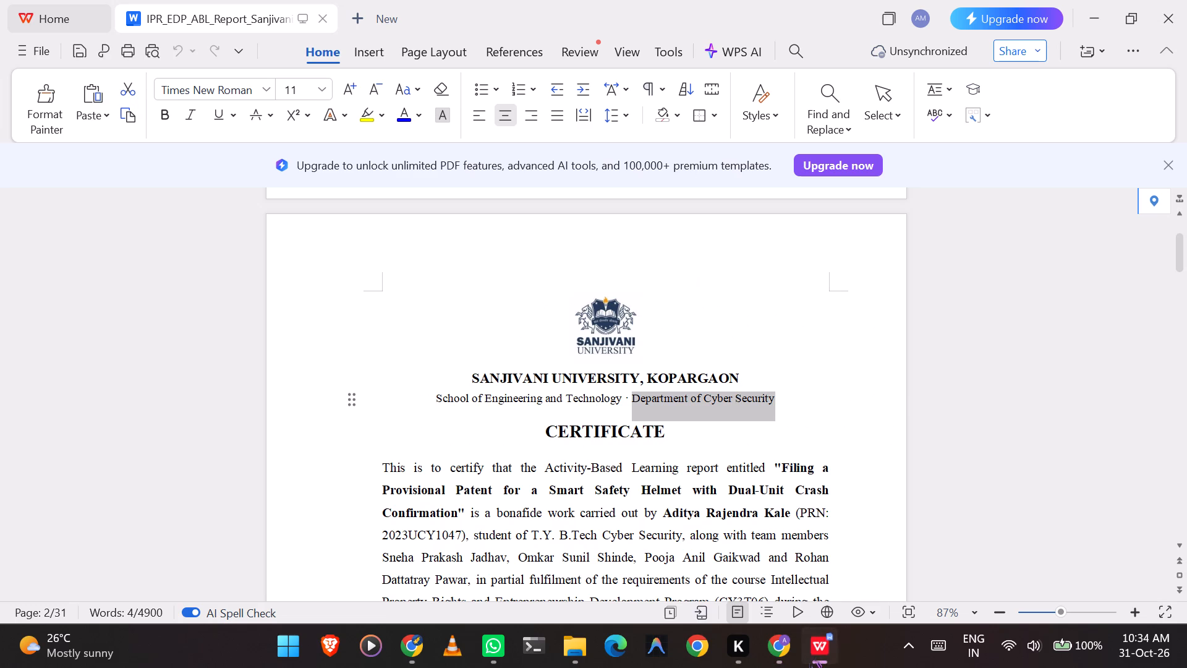
{"action": "left_click_drag", "start_coordinate": [713, 335], "coordinate": [800, 334]}
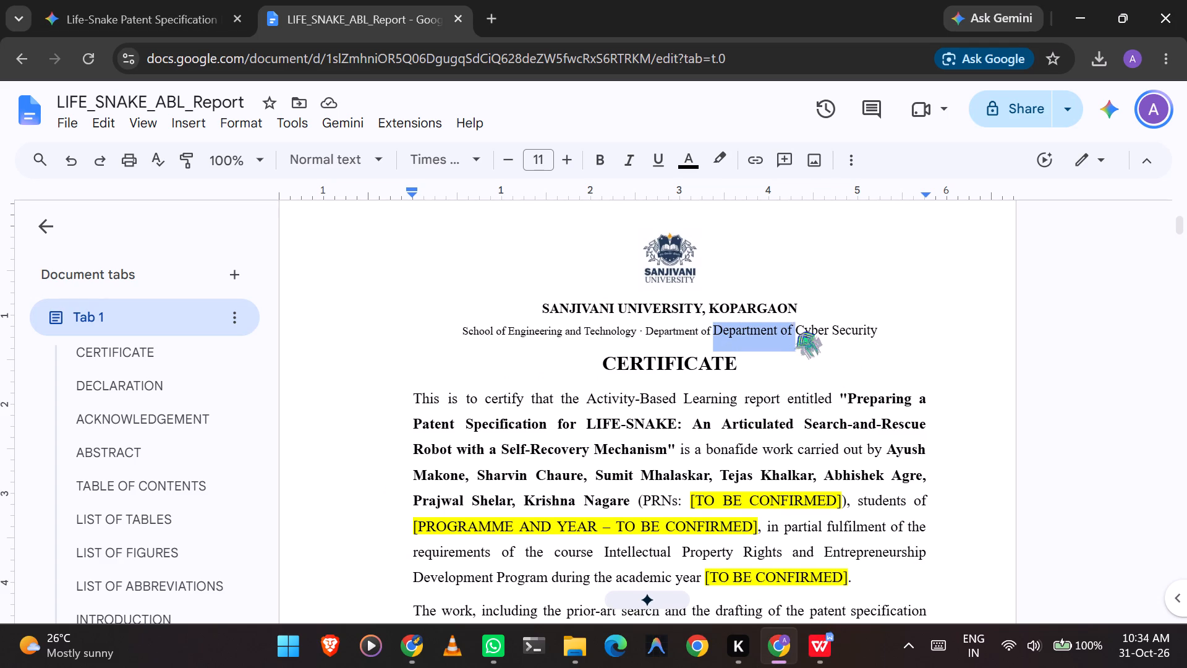
{"action": "key", "text": "BackSpace"}
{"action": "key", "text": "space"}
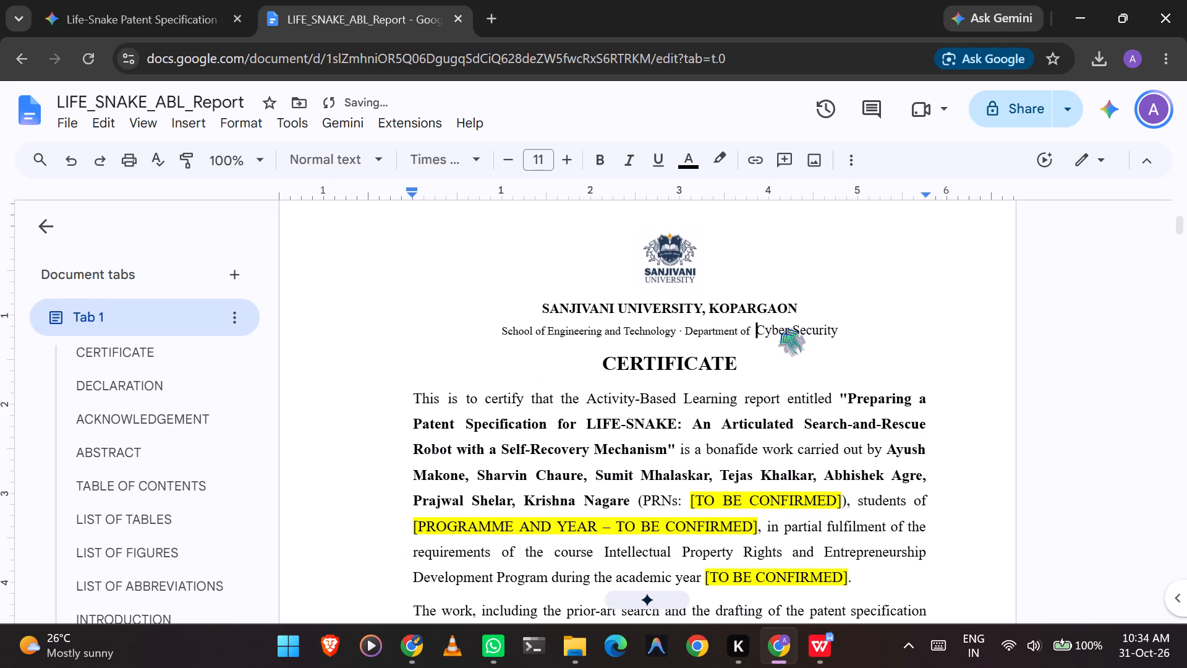
{"action": "left_click", "coordinate": [783, 332]}
{"action": "left_click", "coordinate": [717, 330]}
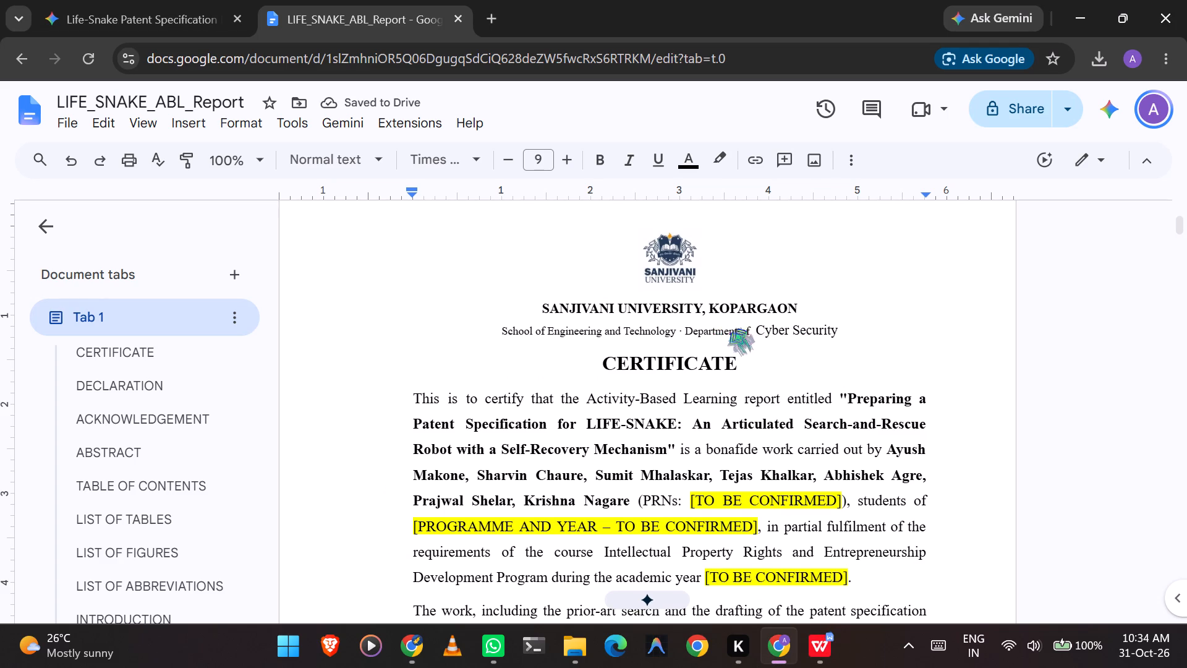
Set the whole school and department line above the CERTIFICATE heading to font size 9.
{"action": "left_click_drag", "start_coordinate": [756, 333], "coordinate": [841, 333]}
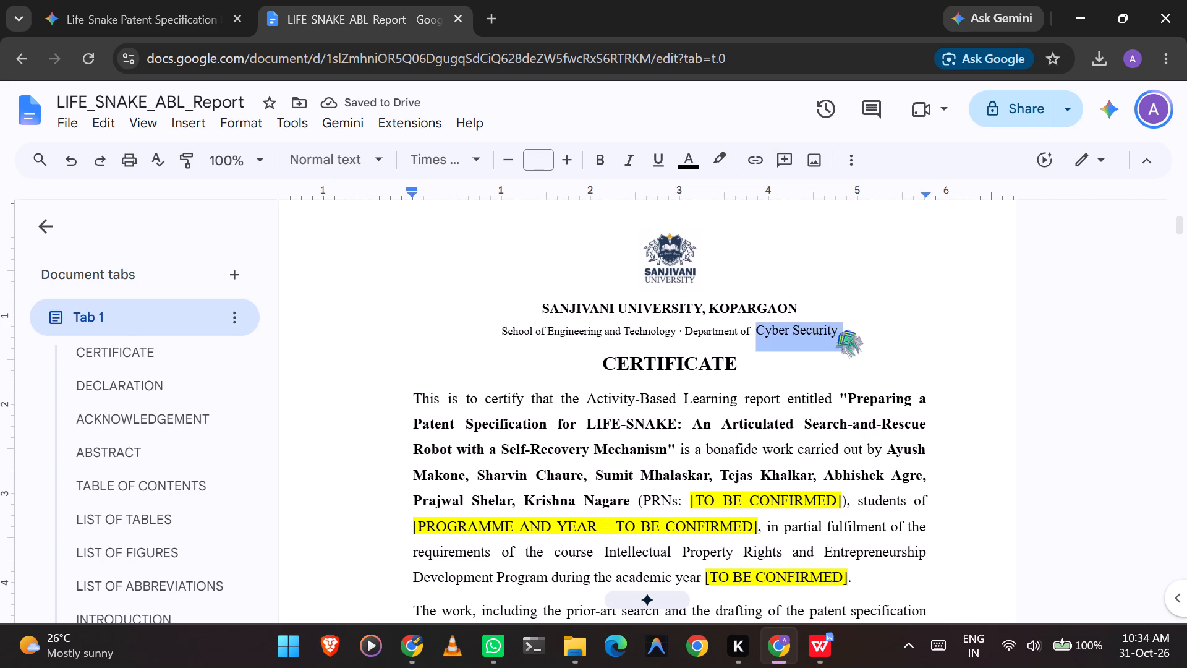
{"action": "triple_click", "coordinate": [841, 333]}
{"action": "left_click", "coordinate": [534, 162]}
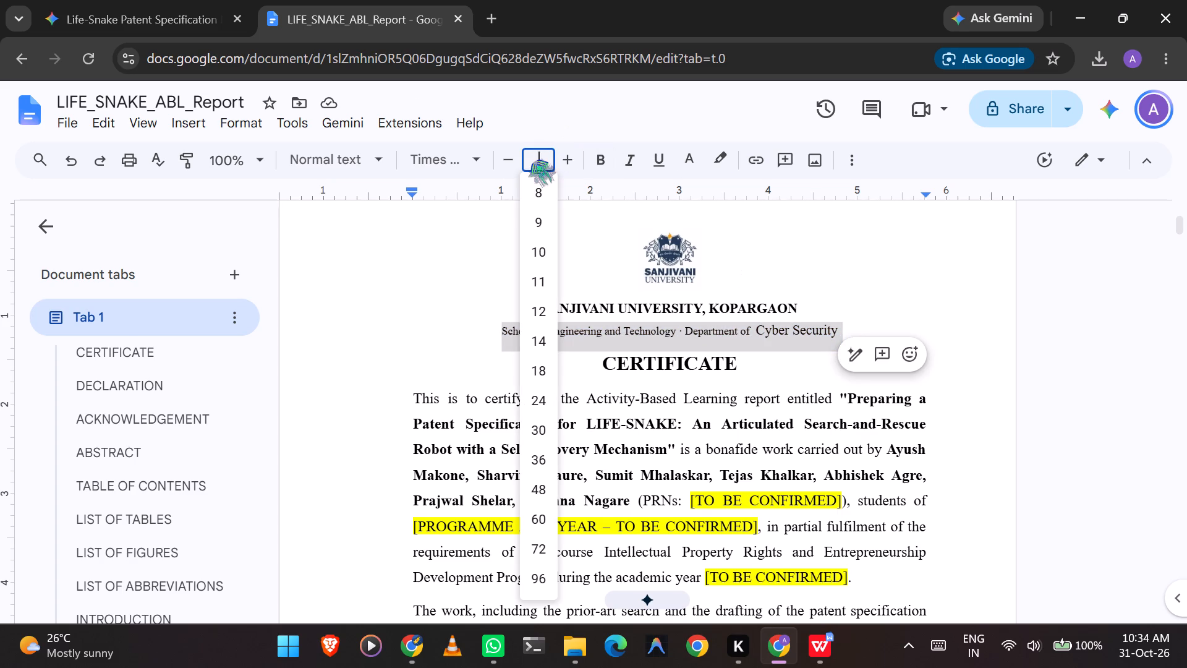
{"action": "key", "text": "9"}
{"action": "key", "text": "Return"}
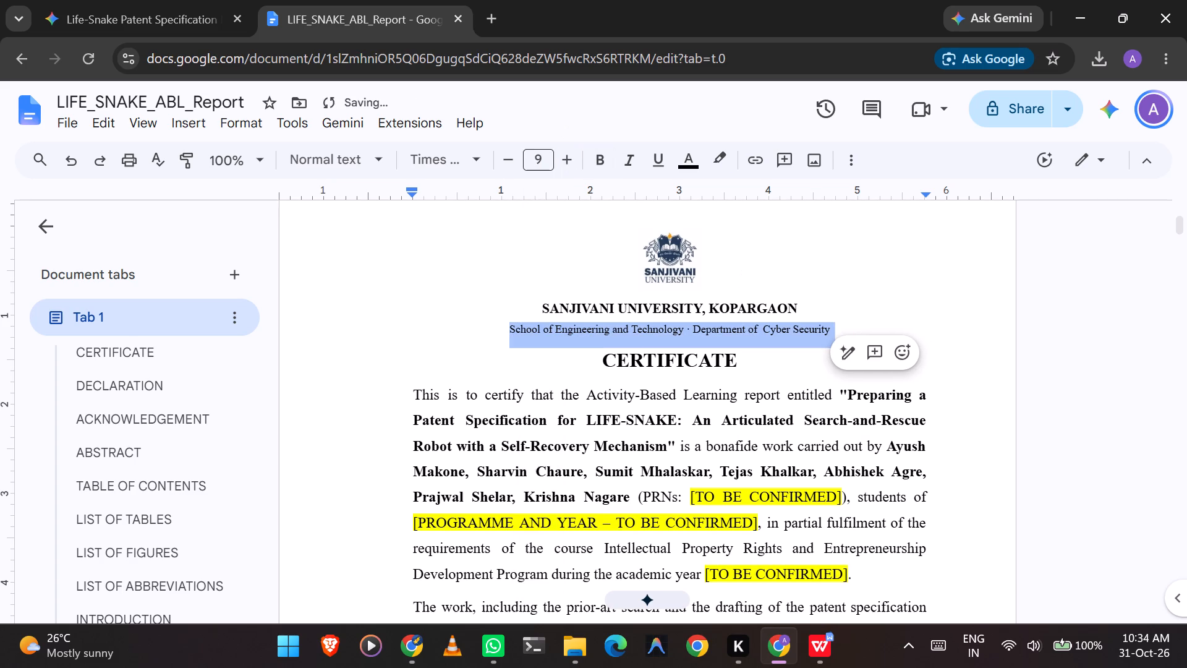
{"action": "left_click", "coordinate": [674, 404]}
Compare the certificate paragraph's placeholders with the wording of the reference report's certificate in WPS Office.
{"action": "scroll", "coordinate": [641, 417], "scroll_direction": "down", "scroll_amount": 1}
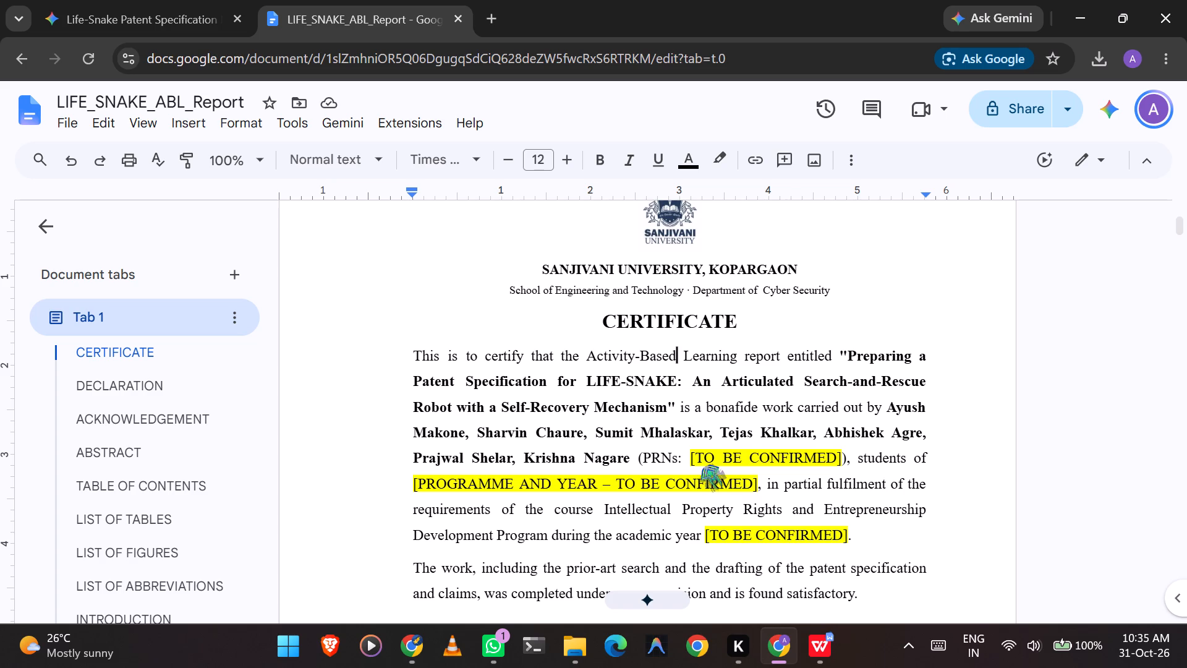
{"action": "left_click", "coordinate": [819, 649]}
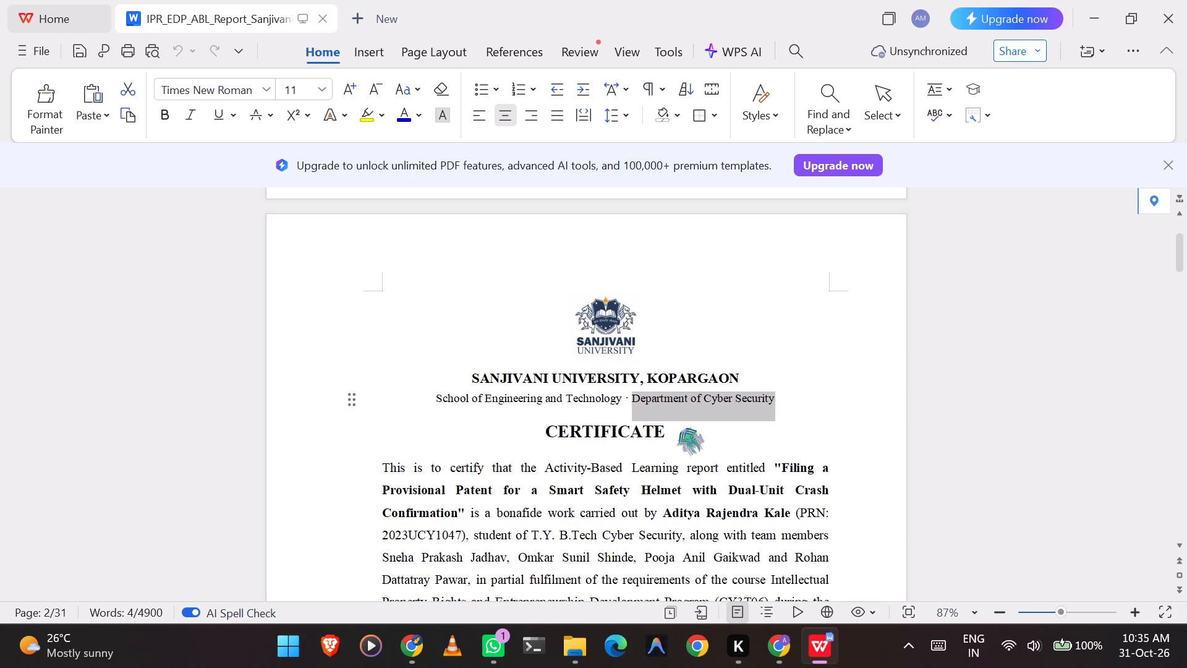
{"action": "scroll", "coordinate": [682, 430], "scroll_direction": "down", "scroll_amount": 1}
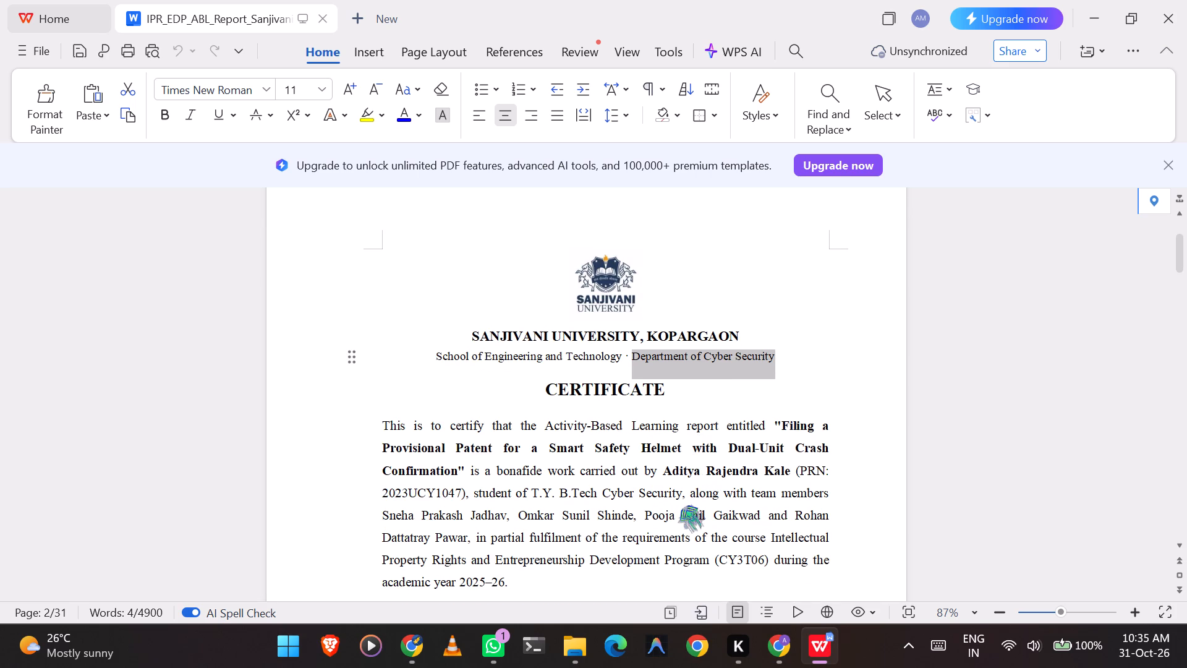
{"action": "scroll", "coordinate": [683, 508], "scroll_direction": "down", "scroll_amount": 3}
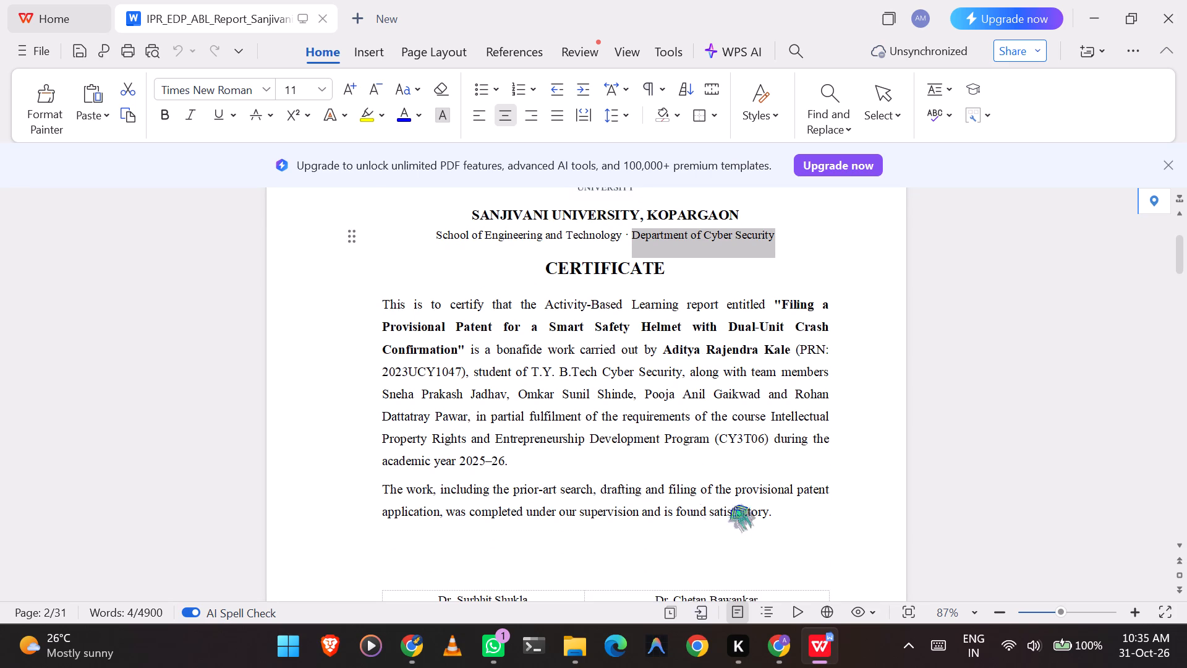
Look through the LIFE-SNAKE report in Google Docs from the certificate to section 4.3, examining its highlighted placeholders.
{"action": "left_click", "coordinate": [775, 661]}
{"action": "scroll", "coordinate": [767, 463], "scroll_direction": "down", "scroll_amount": 1}
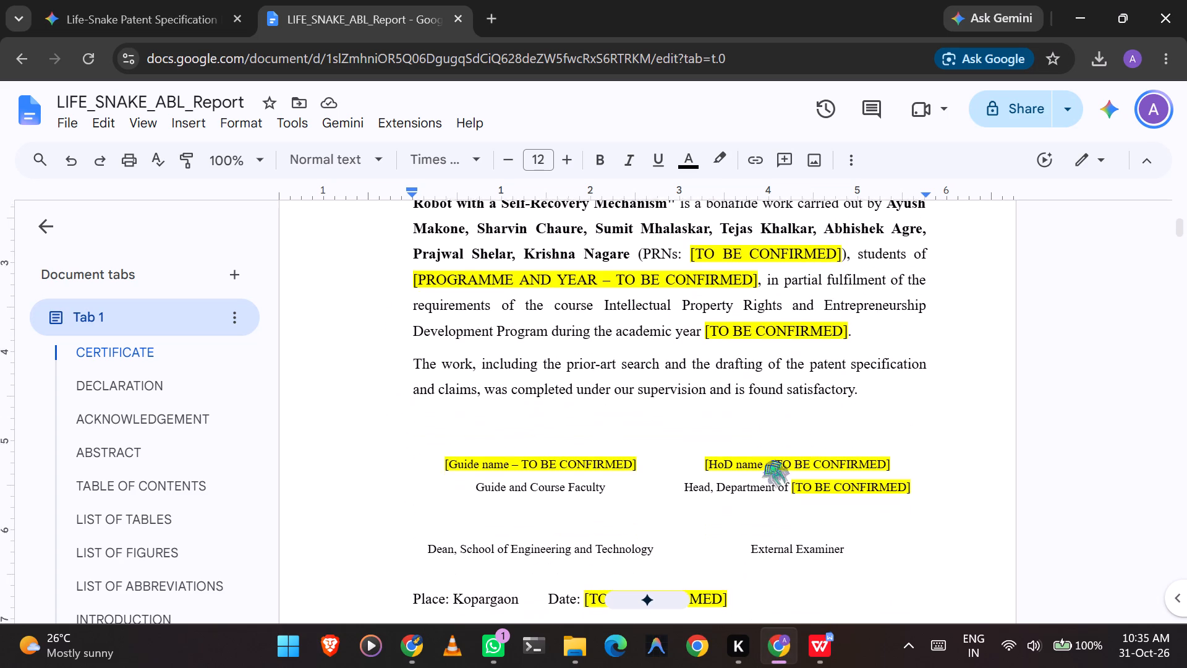
{"action": "scroll", "coordinate": [767, 463], "scroll_direction": "down", "scroll_amount": 2}
{"action": "scroll", "coordinate": [752, 515], "scroll_direction": "down", "scroll_amount": 1}
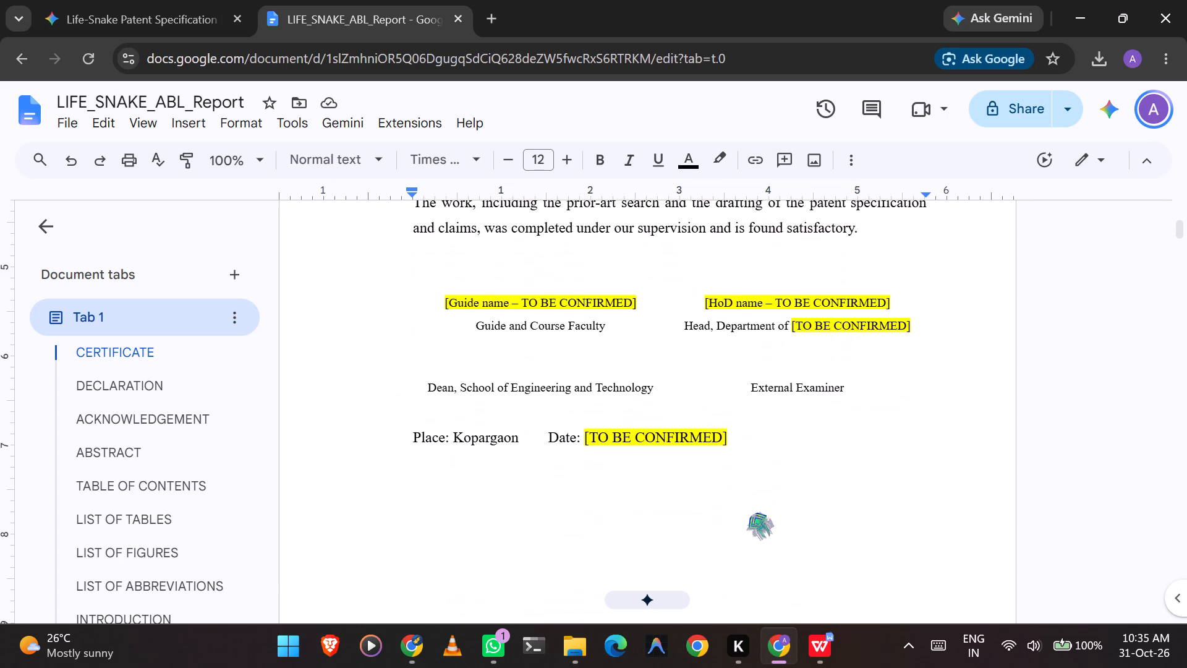
{"action": "scroll", "coordinate": [752, 515], "scroll_direction": "down", "scroll_amount": 6}
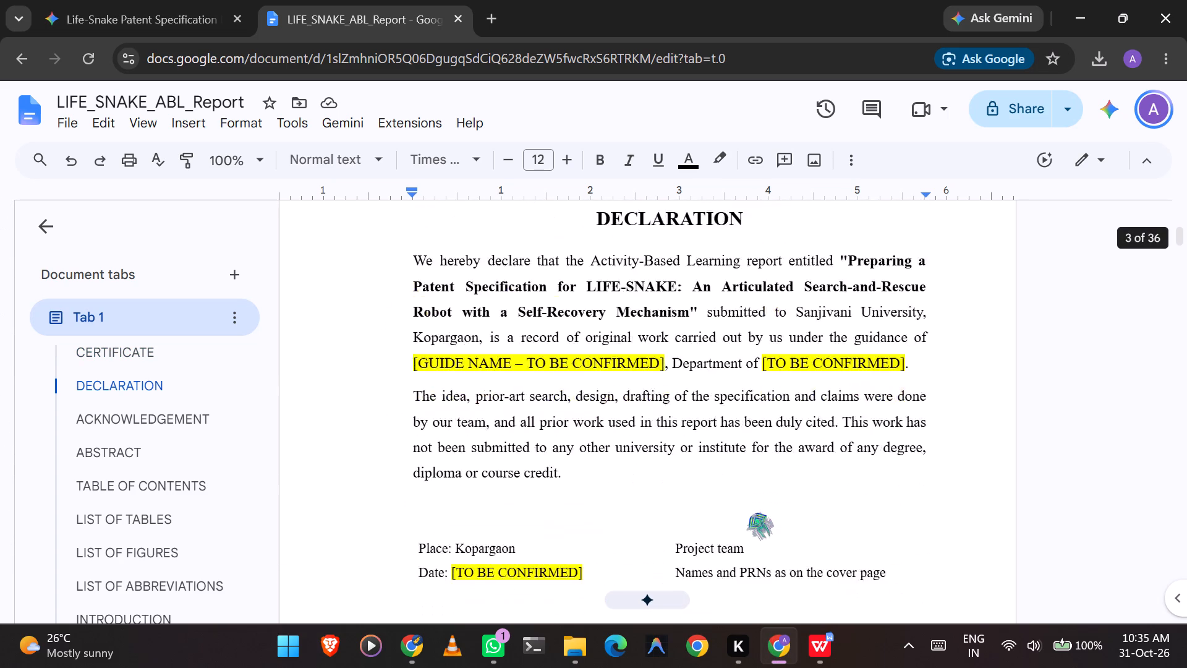
{"action": "scroll", "coordinate": [752, 515], "scroll_direction": "down", "scroll_amount": 3}
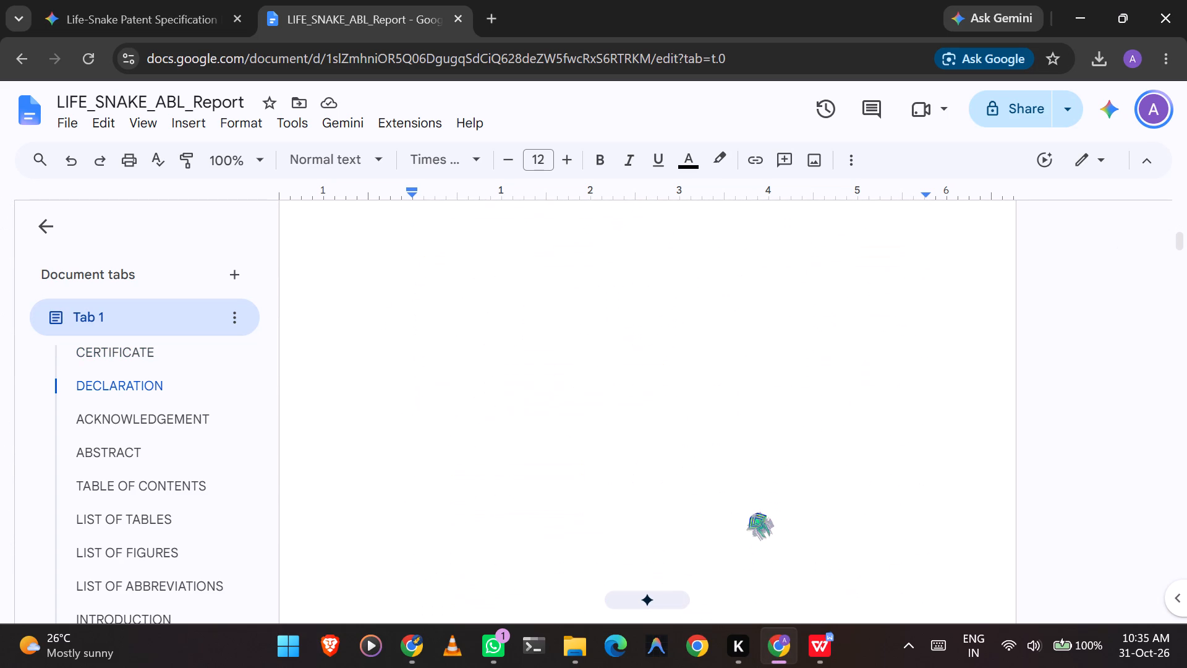
{"action": "scroll", "coordinate": [752, 515], "scroll_direction": "down", "scroll_amount": 13}
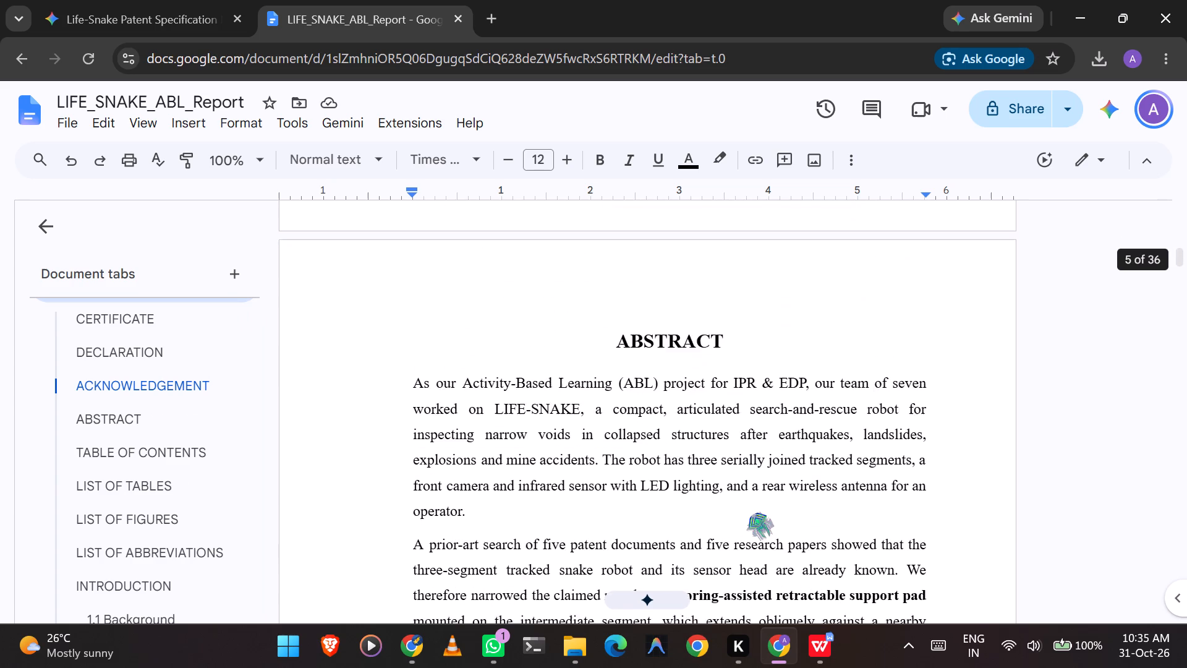
{"action": "scroll", "coordinate": [752, 515], "scroll_direction": "down", "scroll_amount": 11}
{"action": "scroll", "coordinate": [752, 515], "scroll_direction": "up", "scroll_amount": 1}
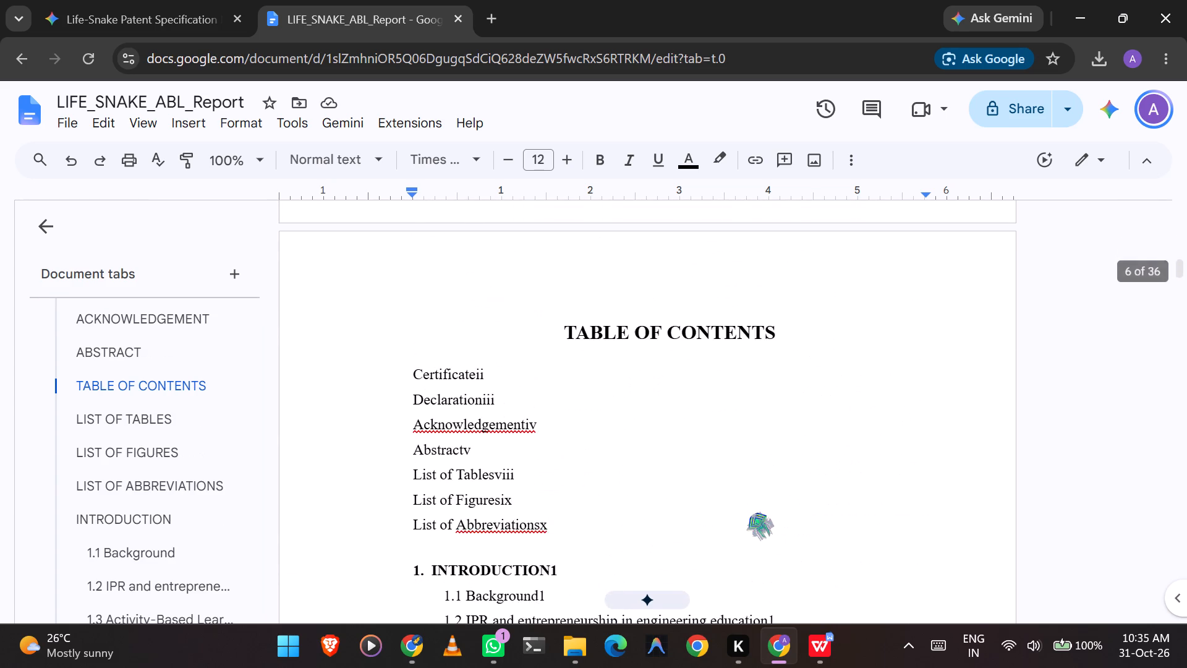
{"action": "scroll", "coordinate": [752, 515], "scroll_direction": "down", "scroll_amount": 16}
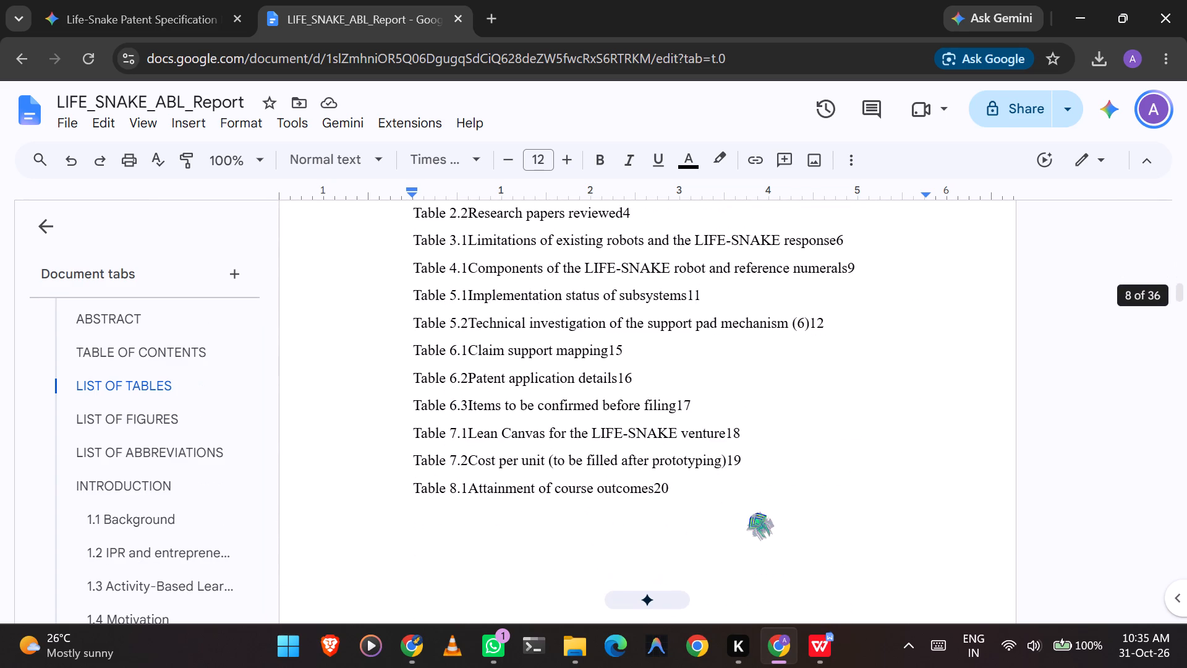
{"action": "scroll", "coordinate": [752, 515], "scroll_direction": "down", "scroll_amount": 10}
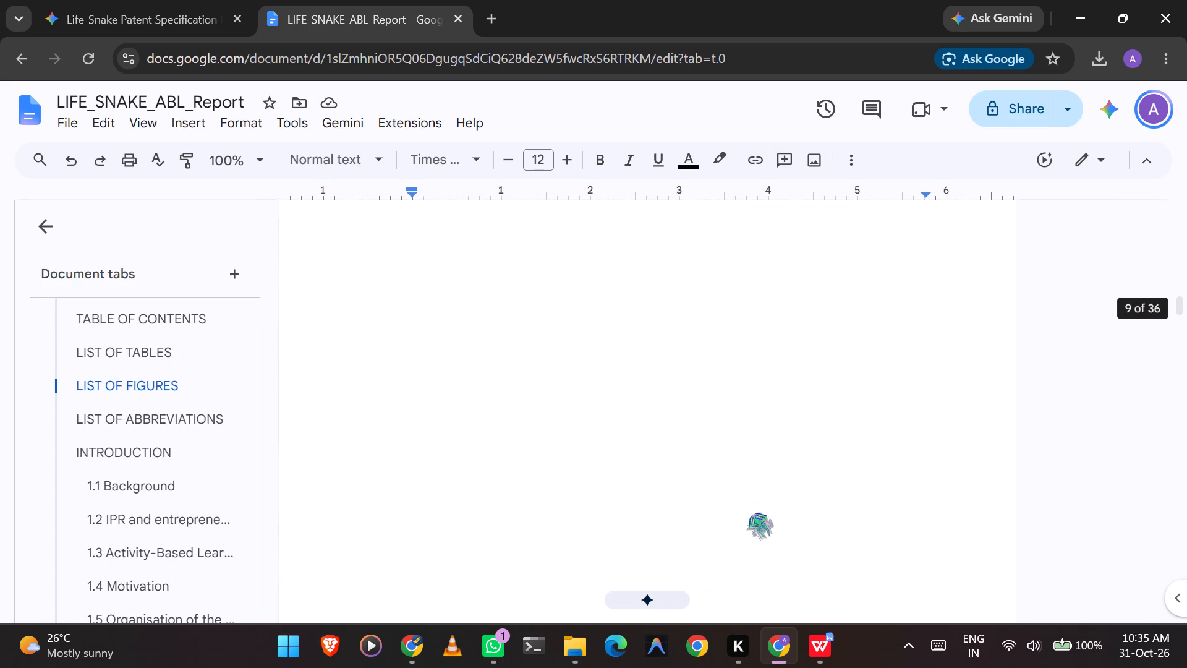
{"action": "scroll", "coordinate": [752, 515], "scroll_direction": "down", "scroll_amount": 11}
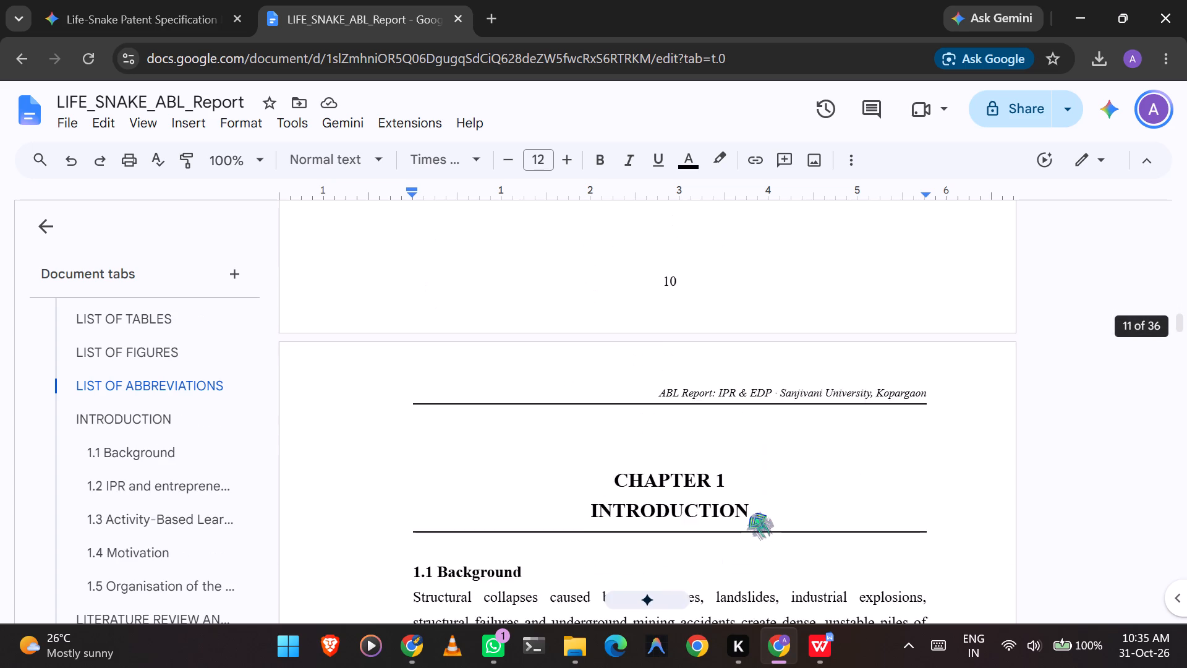
{"action": "scroll", "coordinate": [752, 515], "scroll_direction": "down", "scroll_amount": 3}
{"action": "scroll", "coordinate": [752, 515], "scroll_direction": "up", "scroll_amount": 1}
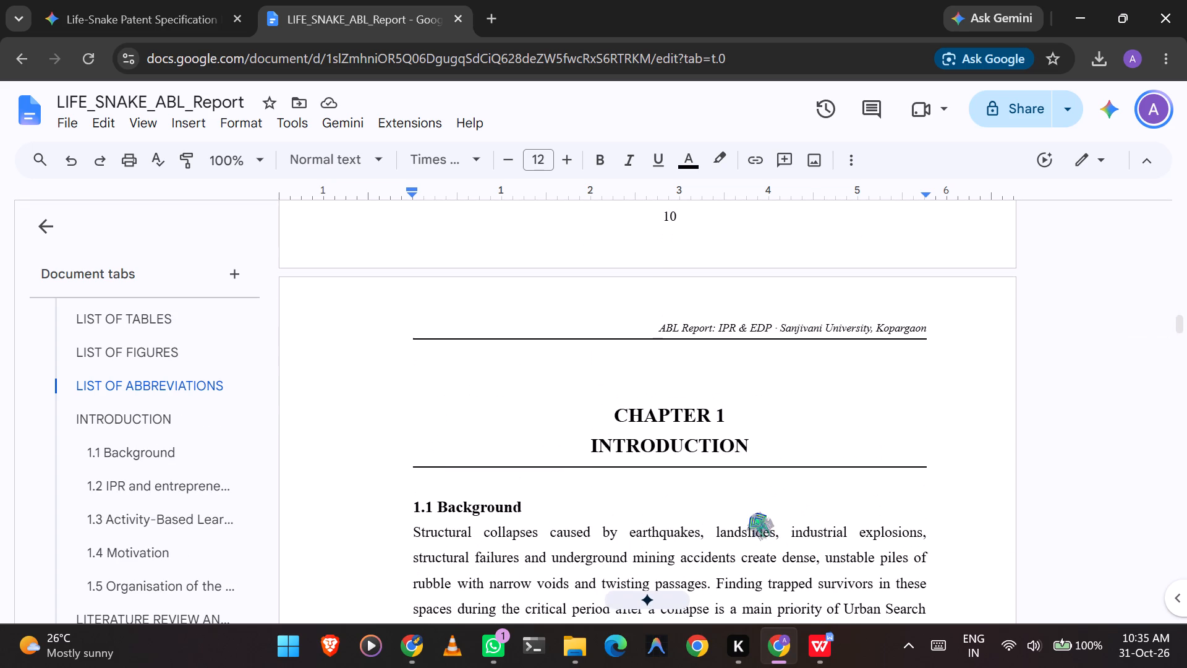
{"action": "scroll", "coordinate": [752, 515], "scroll_direction": "down", "scroll_amount": 4}
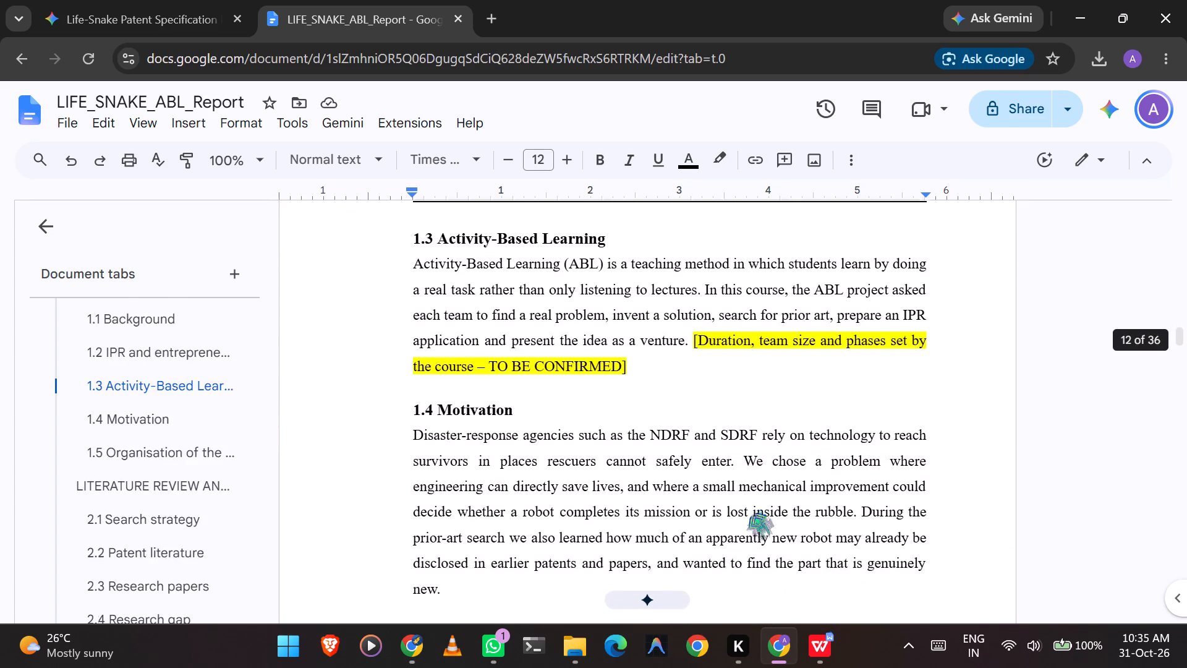
{"action": "scroll", "coordinate": [752, 515], "scroll_direction": "up", "scroll_amount": 1}
{"action": "scroll", "coordinate": [729, 531], "scroll_direction": "down", "scroll_amount": 2}
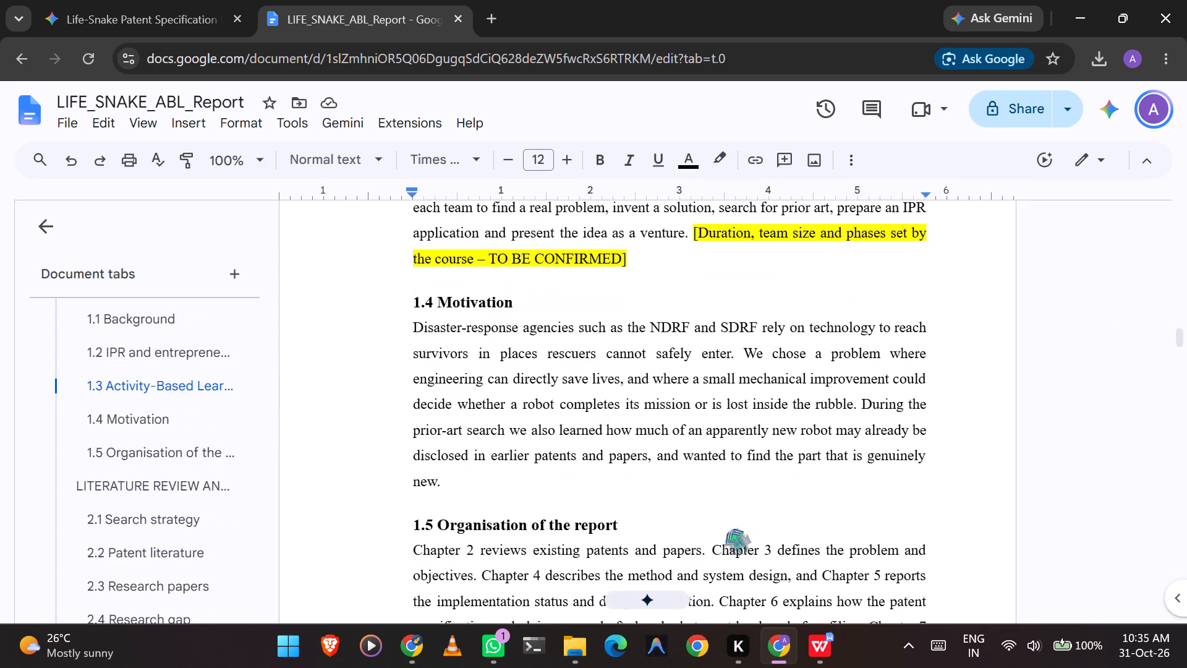
{"action": "scroll", "coordinate": [729, 531], "scroll_direction": "down", "scroll_amount": 6}
{"action": "scroll", "coordinate": [729, 531], "scroll_direction": "up", "scroll_amount": 1}
{"action": "scroll", "coordinate": [729, 531], "scroll_direction": "down", "scroll_amount": 1}
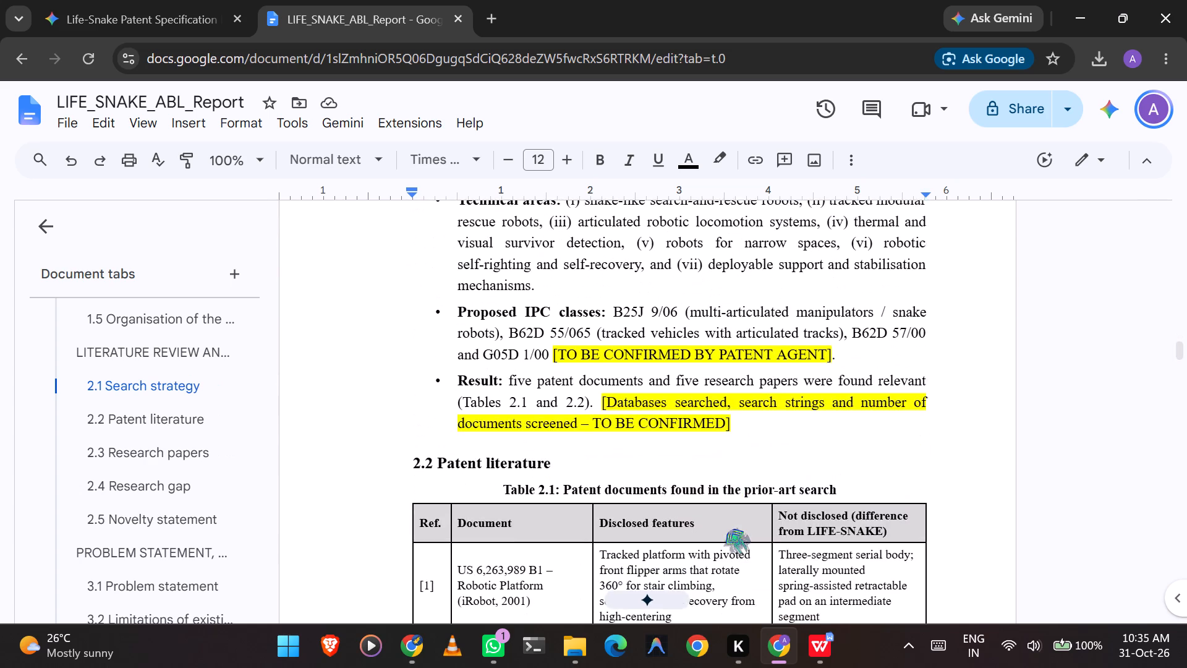
{"action": "scroll", "coordinate": [729, 531], "scroll_direction": "down", "scroll_amount": 1}
{"action": "scroll", "coordinate": [729, 531], "scroll_direction": "up", "scroll_amount": 1}
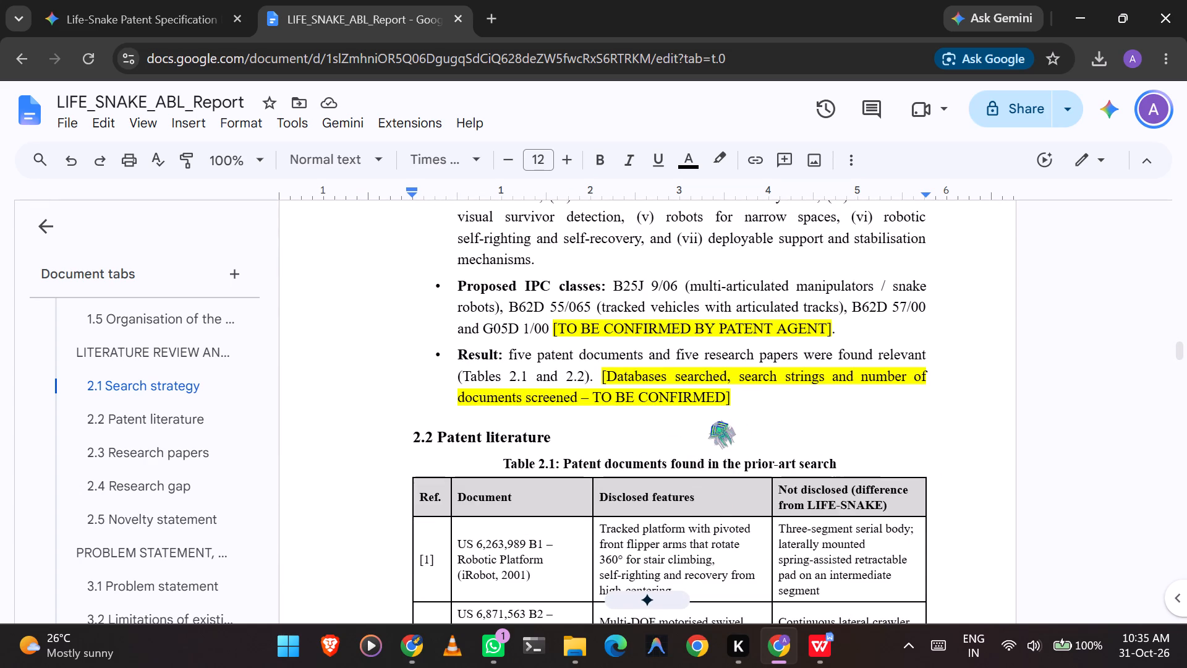
{"action": "scroll", "coordinate": [713, 424], "scroll_direction": "down", "scroll_amount": 11}
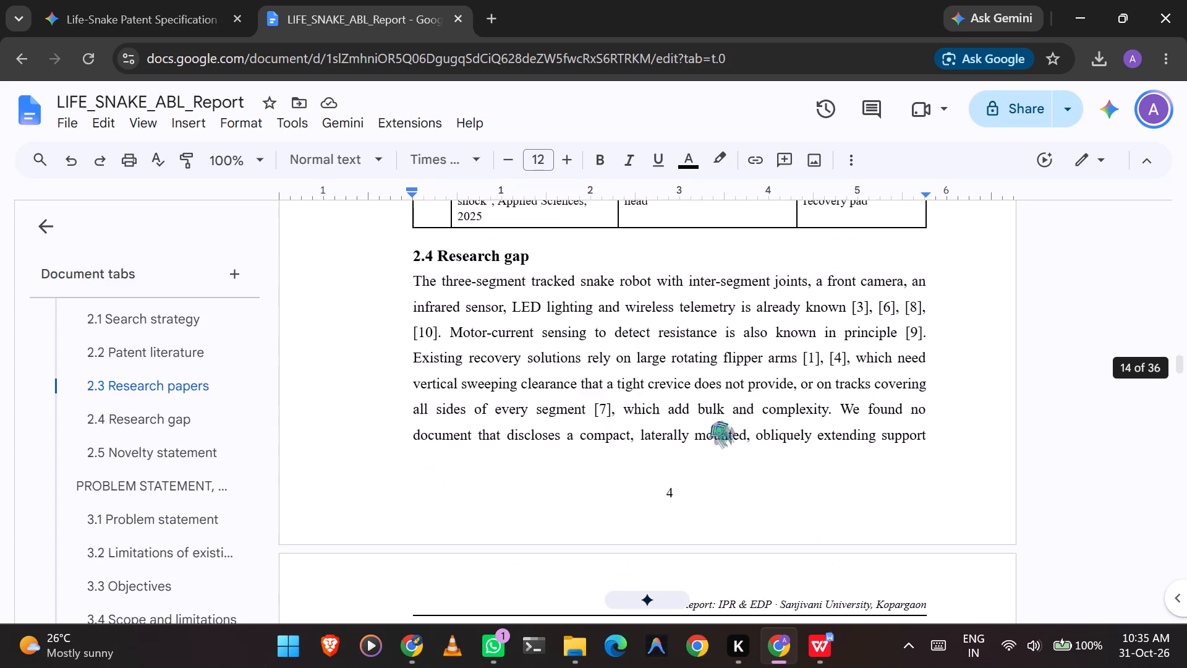
{"action": "scroll", "coordinate": [713, 424], "scroll_direction": "down", "scroll_amount": 3}
{"action": "scroll", "coordinate": [713, 424], "scroll_direction": "up", "scroll_amount": 2}
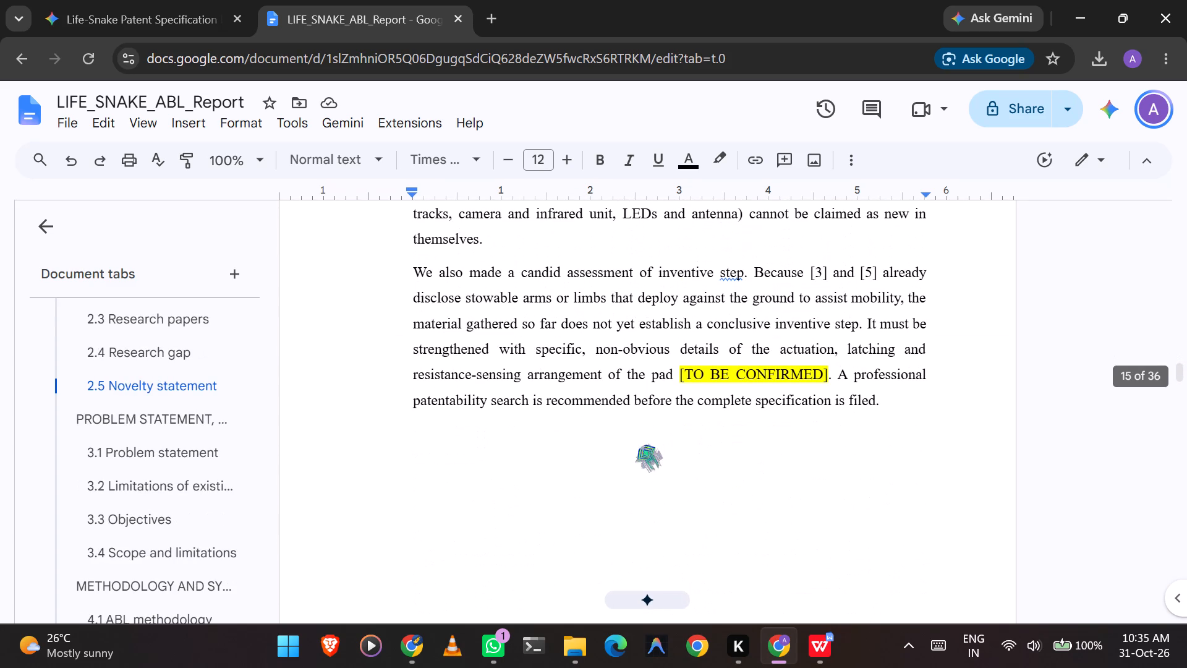
{"action": "scroll", "coordinate": [640, 447], "scroll_direction": "down", "scroll_amount": 5}
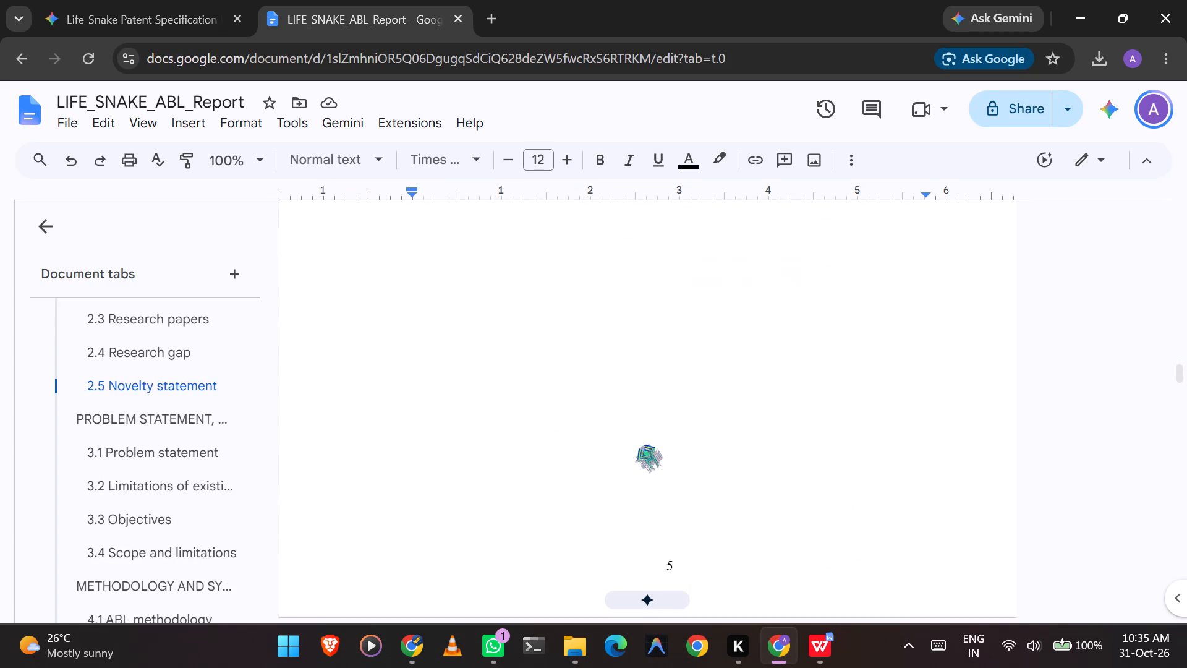
{"action": "scroll", "coordinate": [640, 447], "scroll_direction": "down", "scroll_amount": 7}
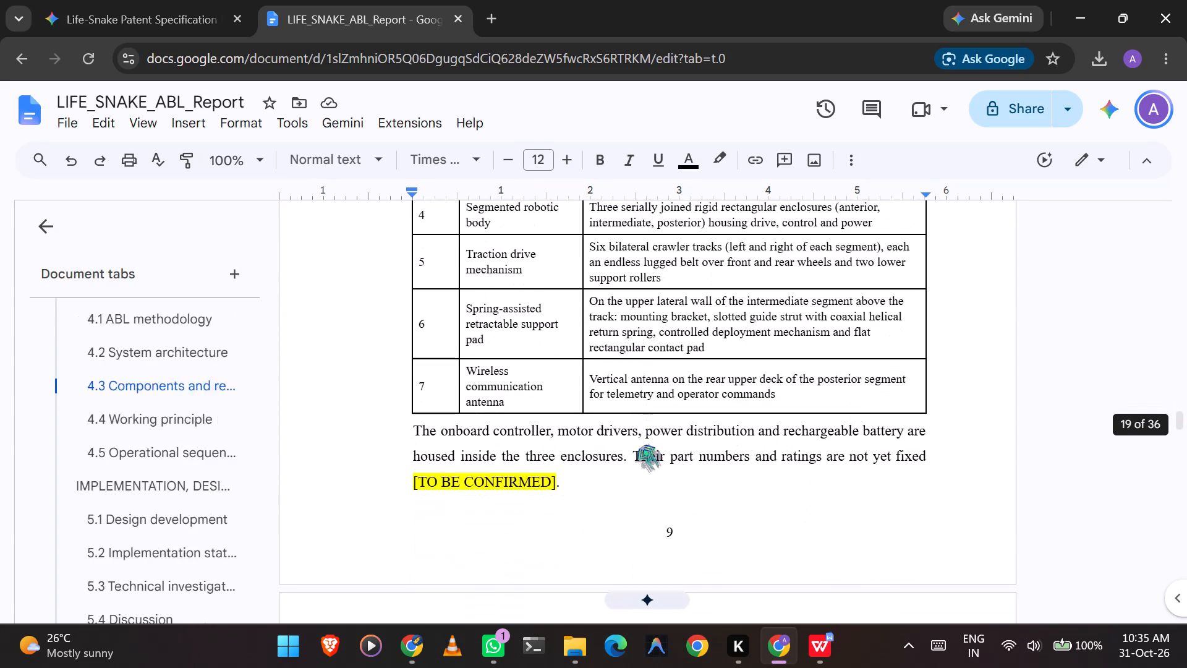
Crop the built-in "FIG. 1 — LIFE-SNAKE ROBOT ASSEMBLY" caption off the lower edge of the Figure 4.1 image.
{"action": "scroll", "coordinate": [640, 447], "scroll_direction": "up", "scroll_amount": 6}
{"action": "left_click", "coordinate": [728, 458]}
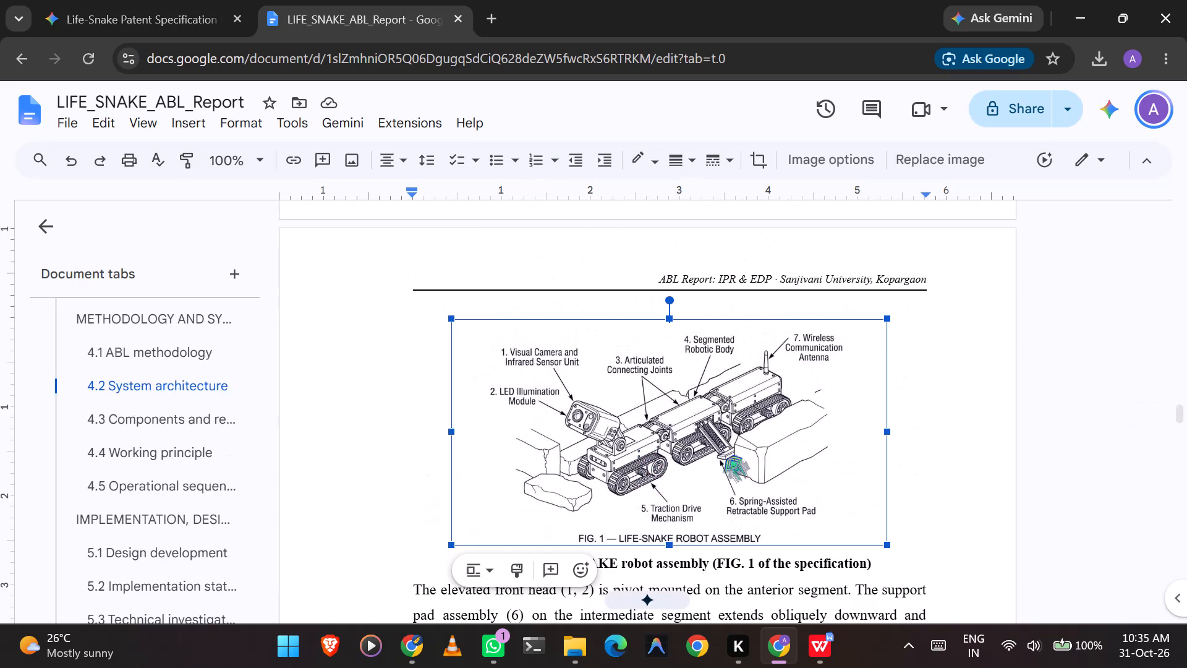
{"action": "right_click", "coordinate": [765, 409]}
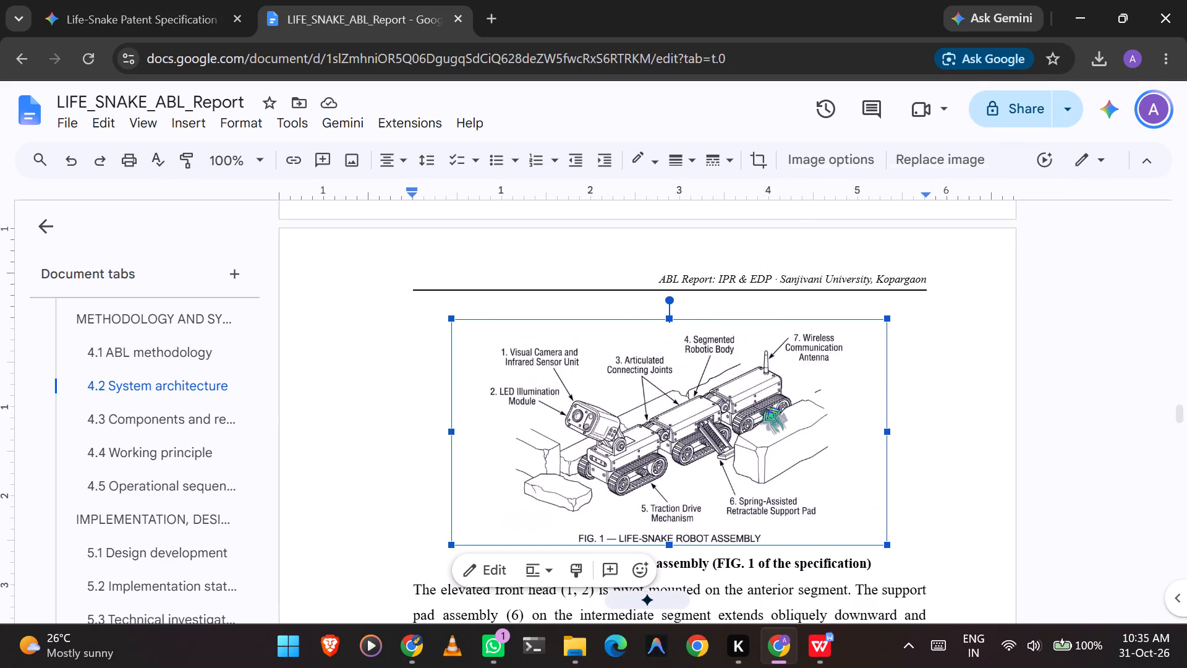
{"action": "left_click", "coordinate": [833, 351]}
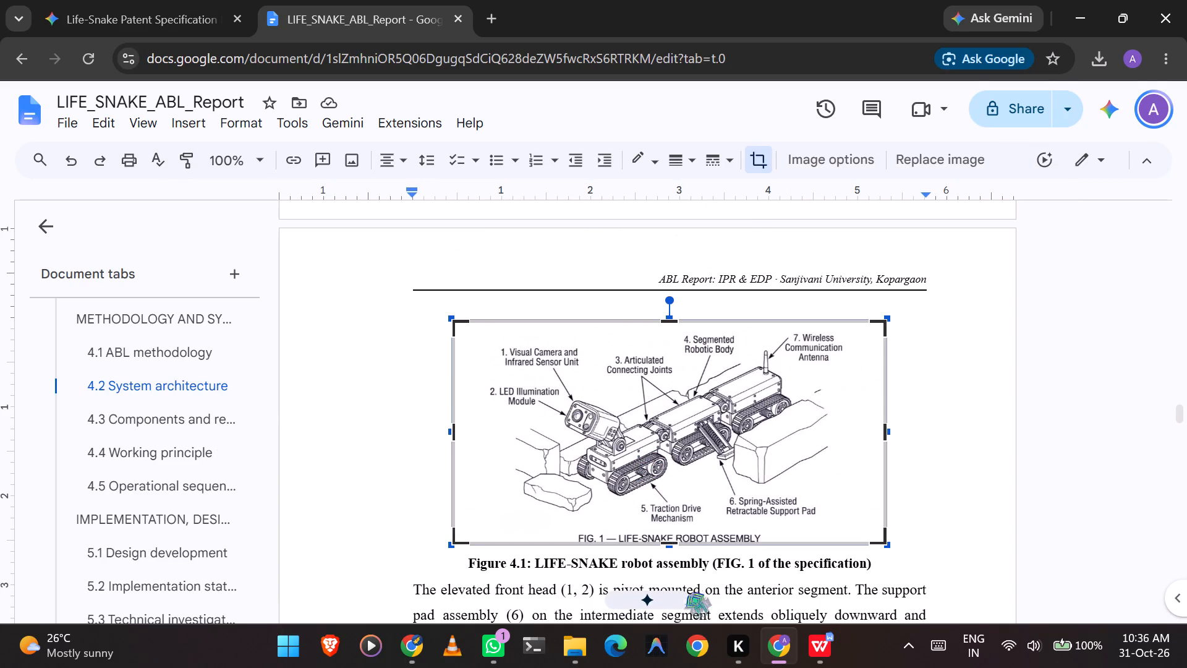
{"action": "left_click_drag", "start_coordinate": [669, 546], "coordinate": [669, 534]}
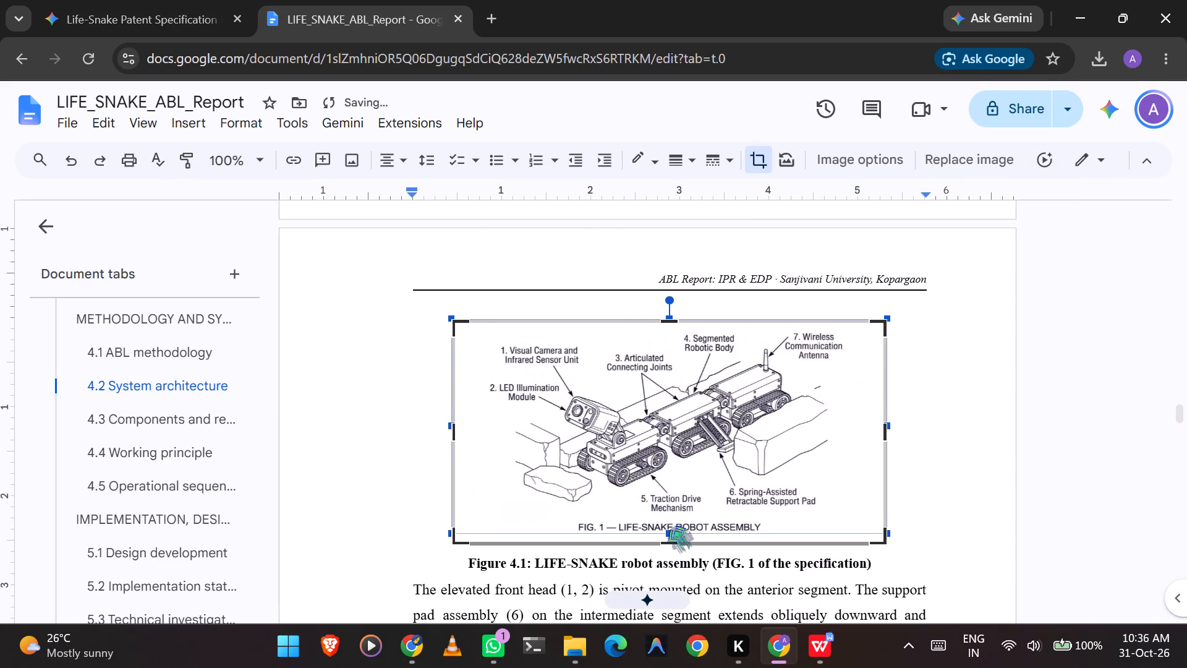
{"action": "left_click_drag", "start_coordinate": [668, 533], "coordinate": [676, 520]}
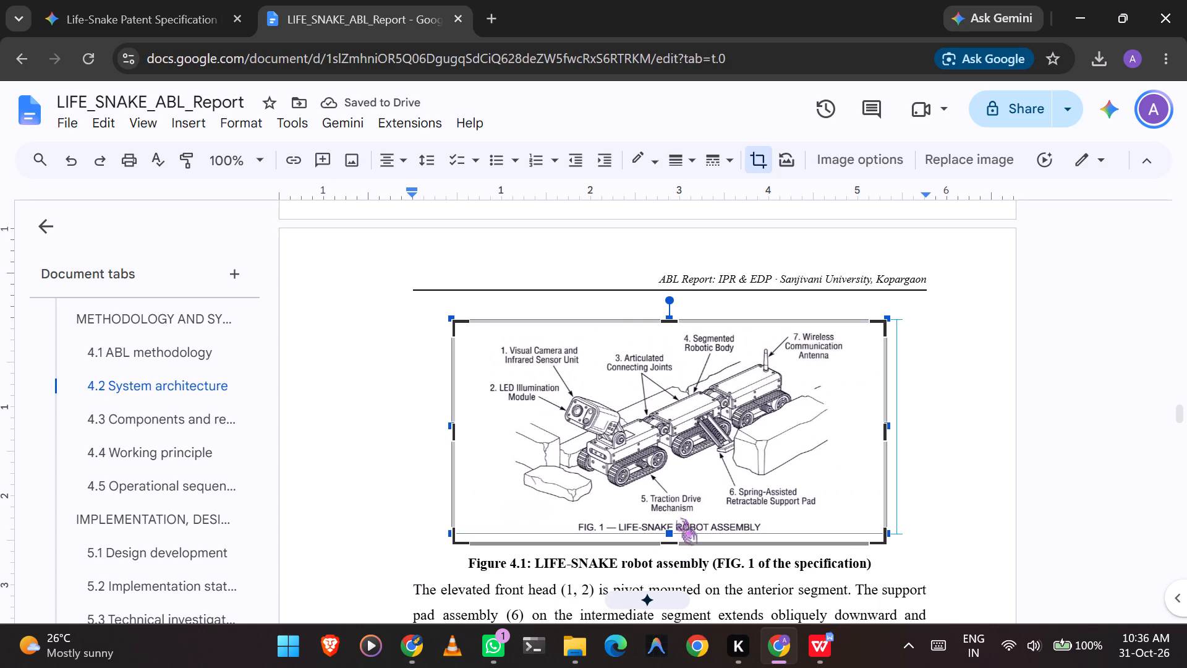
{"action": "left_click_drag", "start_coordinate": [676, 520], "coordinate": [681, 508]}
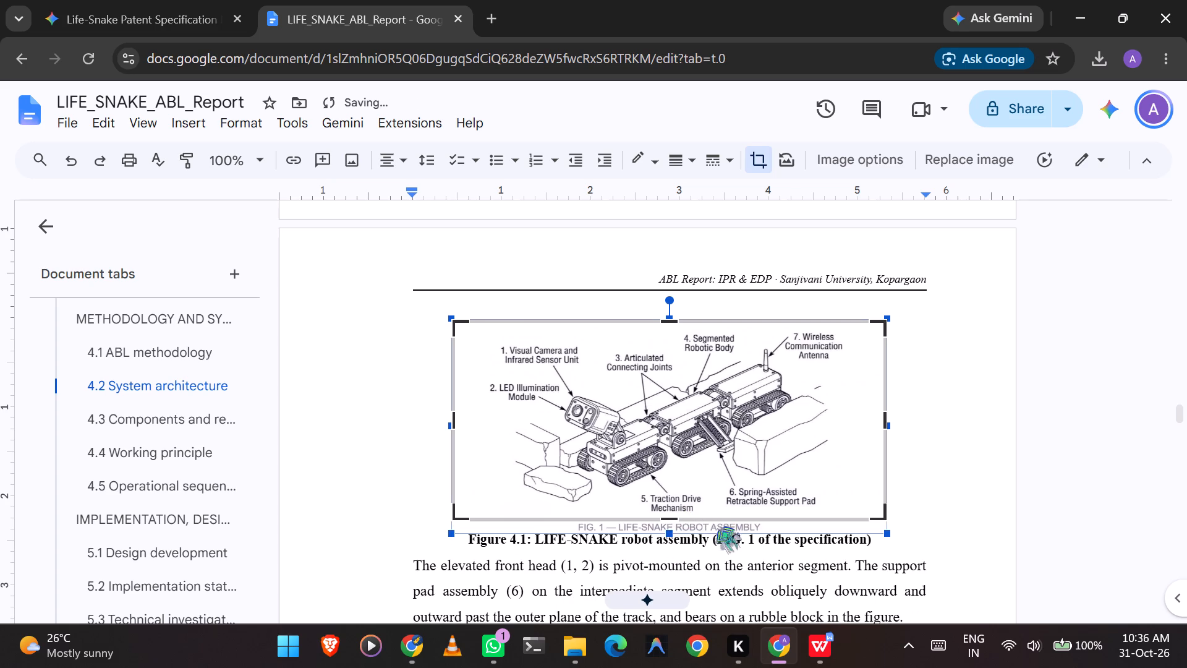
{"action": "key", "text": "Return"}
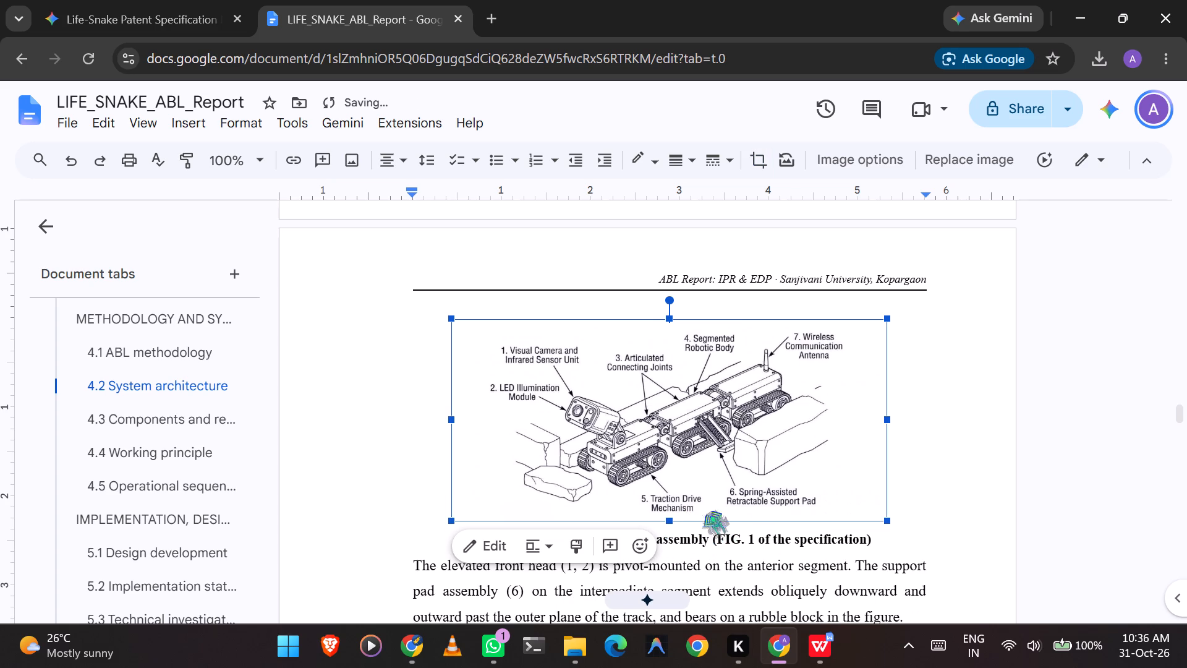
Stretch the cropped Figure 4.1 image slightly taller, keeping its width.
{"action": "left_click_drag", "start_coordinate": [668, 521], "coordinate": [668, 528]}
{"action": "left_click", "coordinate": [1053, 544]}
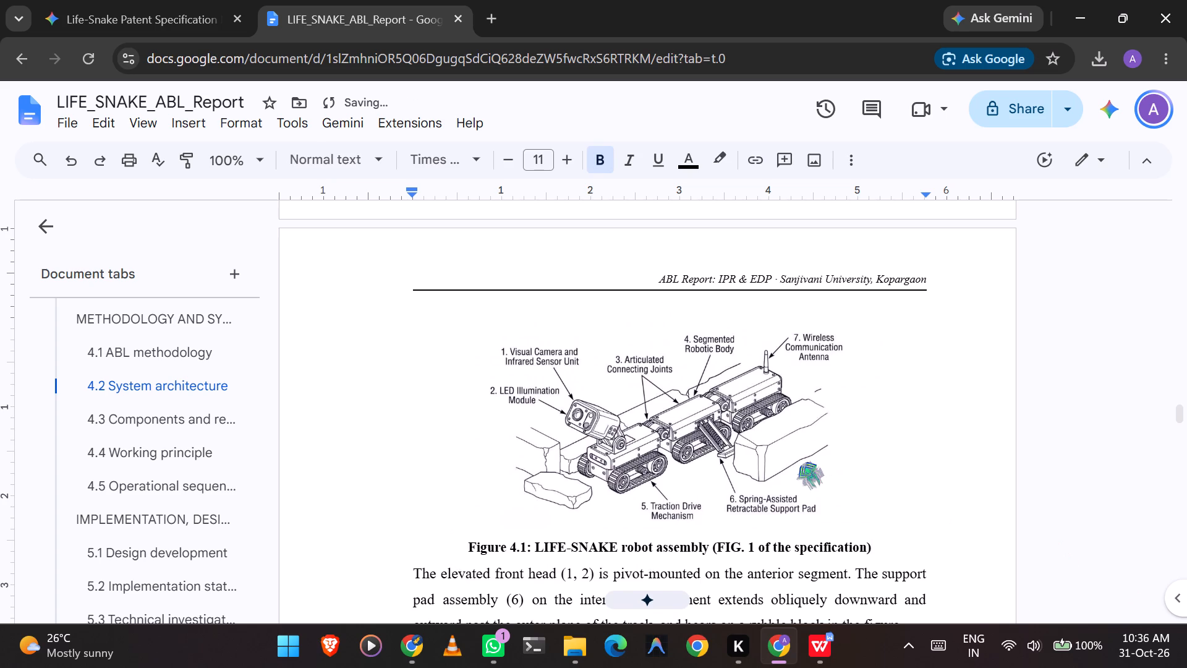
Copy the PRNs of all seven students from the student table on the LIFE-SNAKE report's cover page.
{"action": "scroll", "coordinate": [664, 515], "scroll_direction": "up", "scroll_amount": 7}
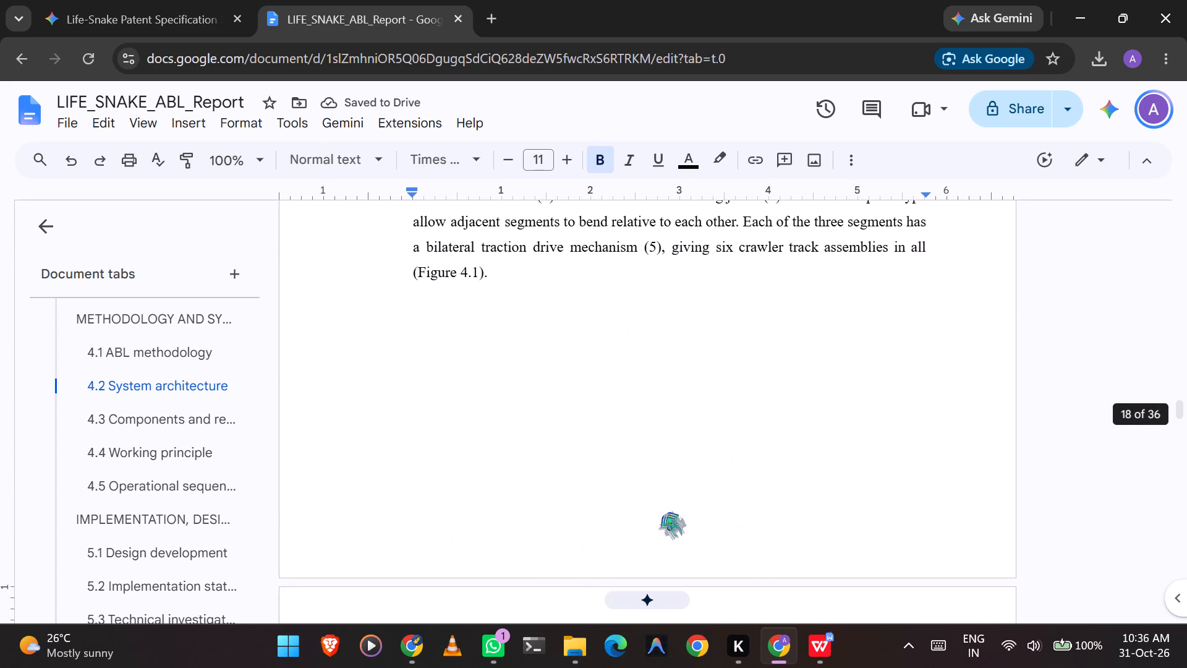
{"action": "scroll", "coordinate": [664, 515], "scroll_direction": "up", "scroll_amount": 9}
{"action": "scroll", "coordinate": [664, 515], "scroll_direction": "up", "scroll_amount": 16}
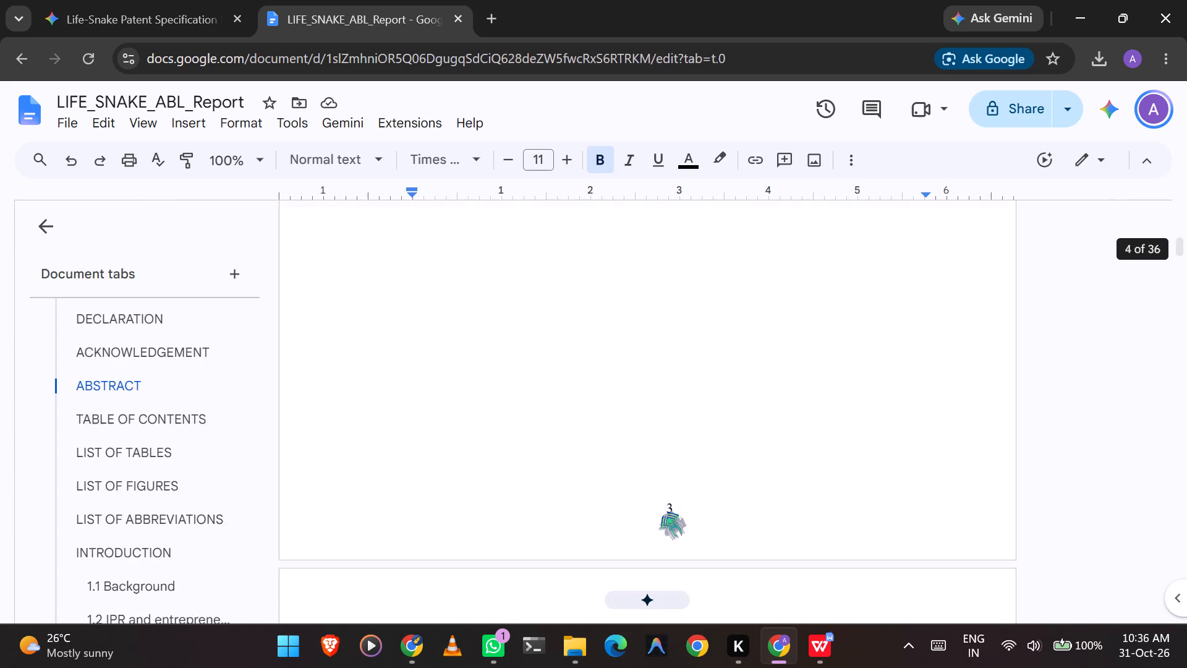
{"action": "scroll", "coordinate": [664, 515], "scroll_direction": "up", "scroll_amount": 8}
{"action": "scroll", "coordinate": [664, 515], "scroll_direction": "down", "scroll_amount": 4}
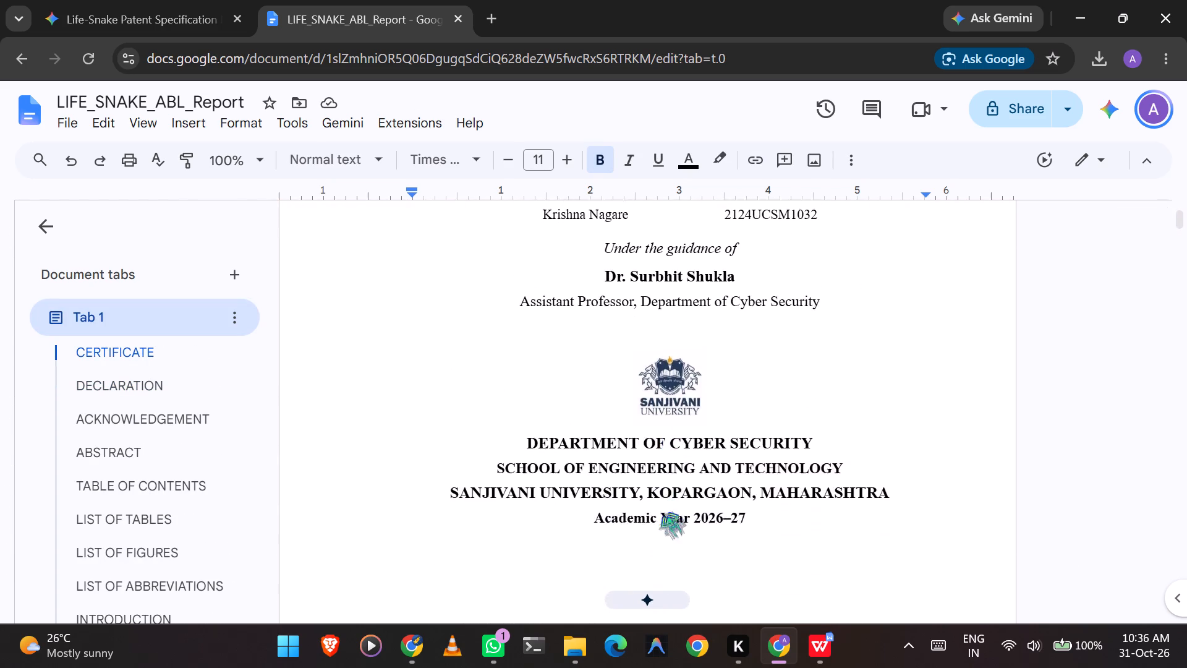
{"action": "scroll", "coordinate": [664, 515], "scroll_direction": "down", "scroll_amount": 2}
{"action": "scroll", "coordinate": [664, 515], "scroll_direction": "up", "scroll_amount": 2}
{"action": "scroll", "coordinate": [757, 515], "scroll_direction": "down", "scroll_amount": 2}
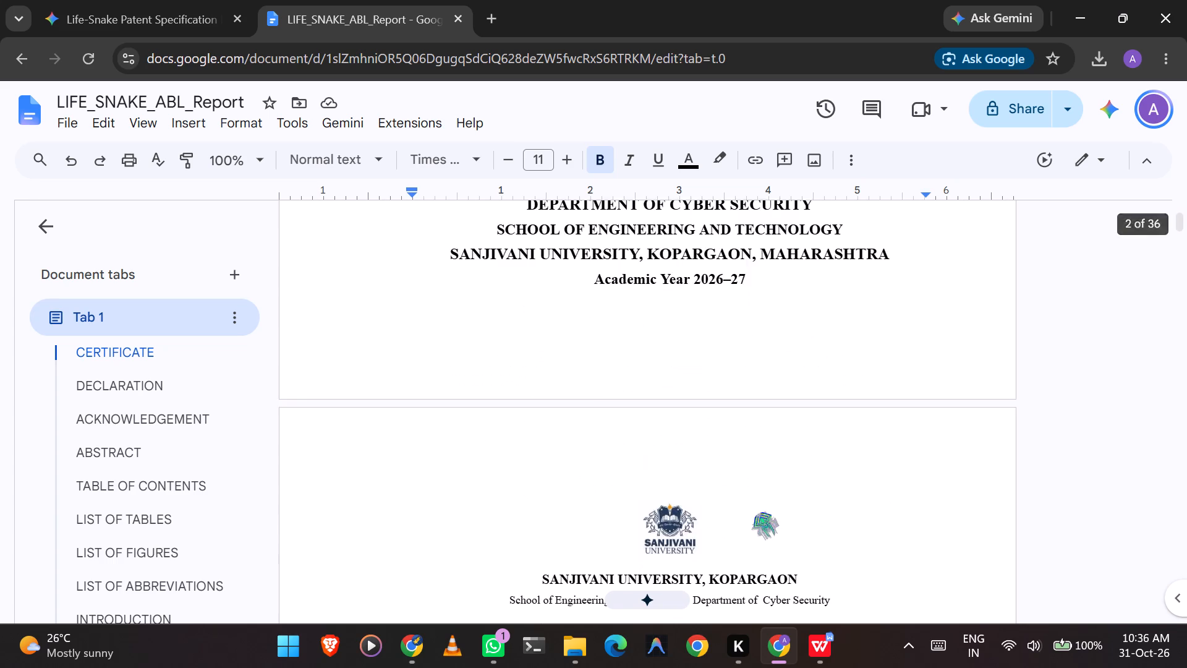
{"action": "scroll", "coordinate": [757, 515], "scroll_direction": "down", "scroll_amount": 3}
{"action": "scroll", "coordinate": [757, 515], "scroll_direction": "up", "scroll_amount": 1}
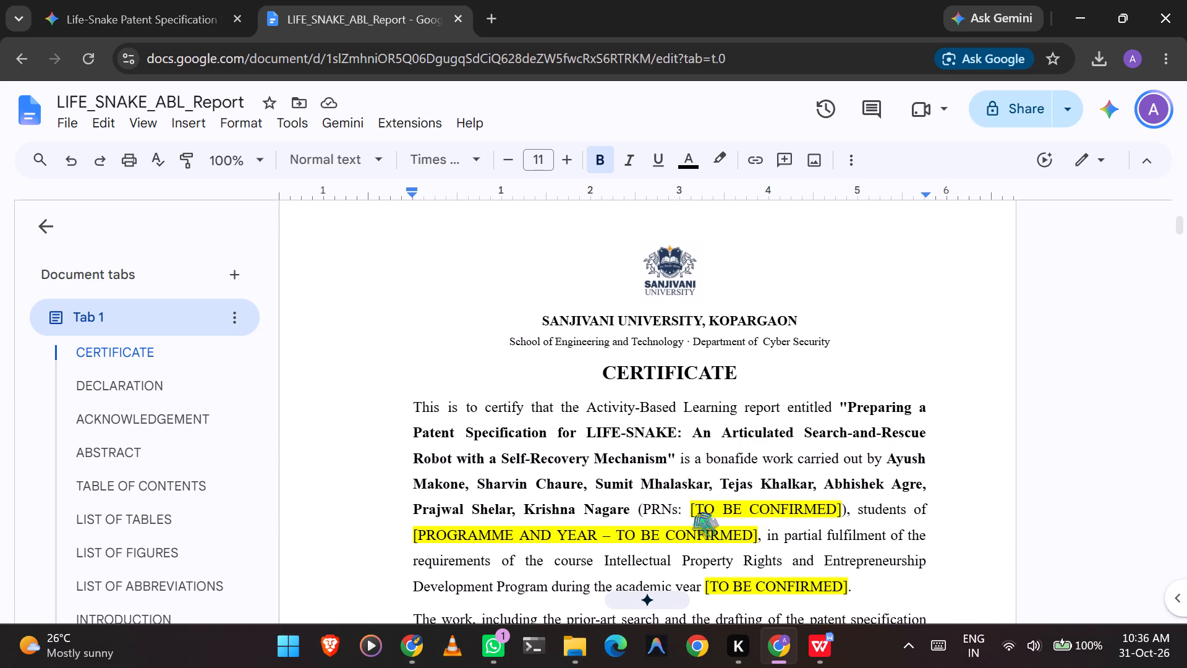
{"action": "scroll", "coordinate": [733, 435], "scroll_direction": "up", "scroll_amount": 2}
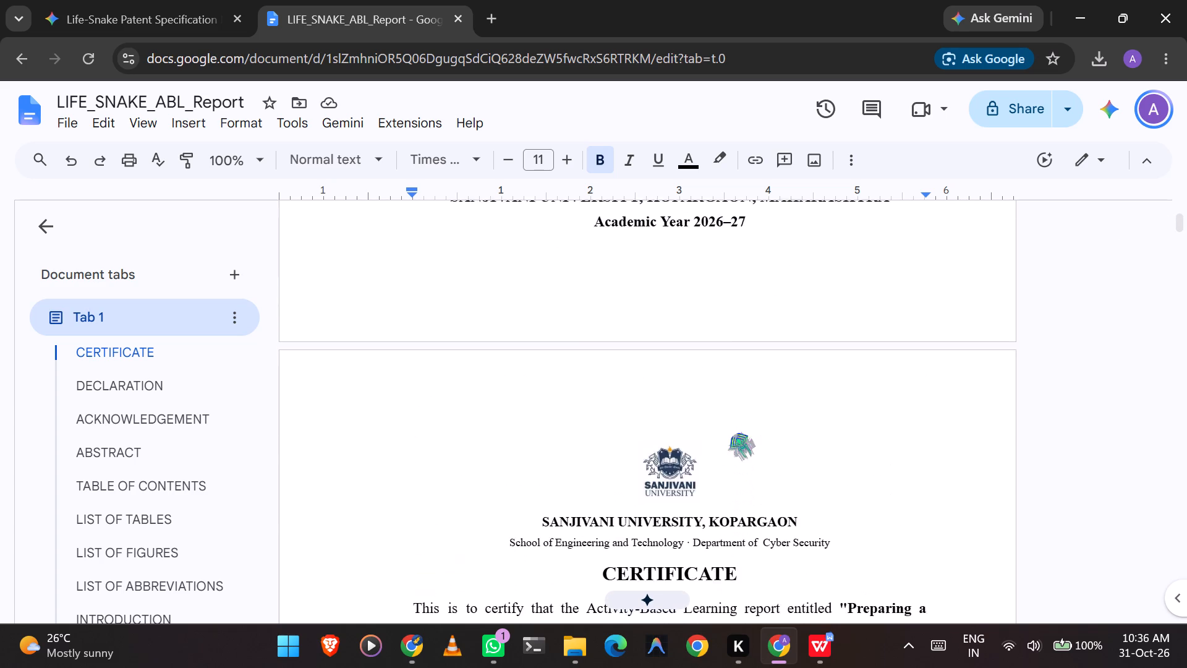
{"action": "scroll", "coordinate": [733, 435], "scroll_direction": "up", "scroll_amount": 2}
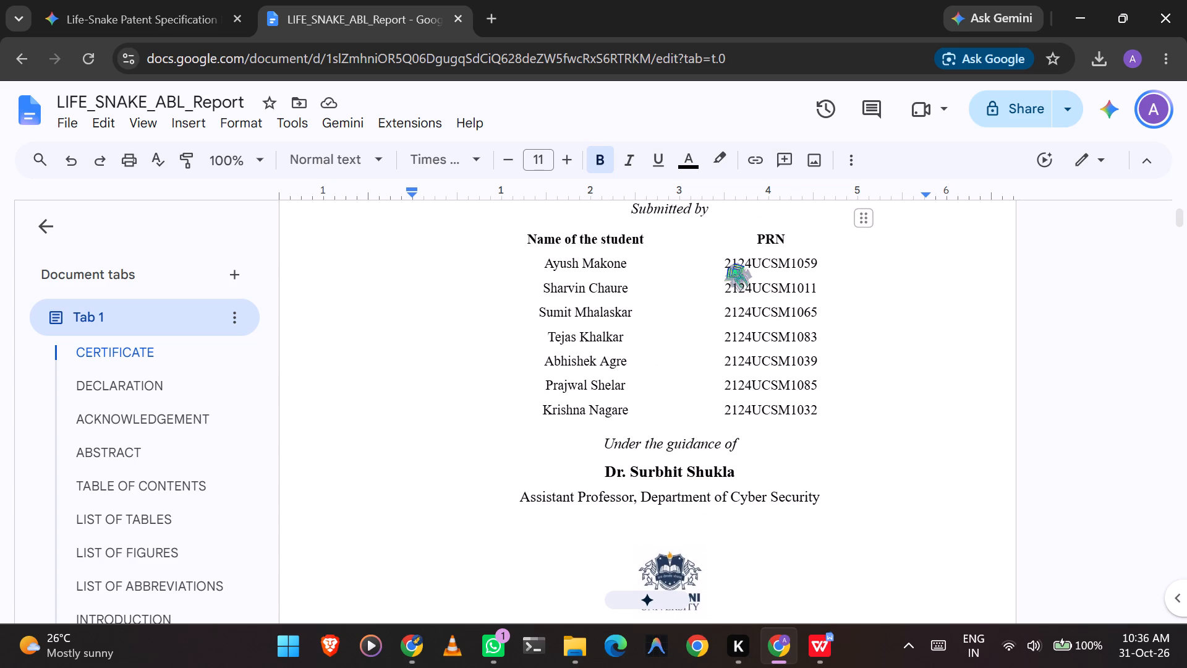
{"action": "left_click_drag", "start_coordinate": [721, 265], "coordinate": [801, 413]}
{"action": "key", "text": "ctrl+c"}
Paste the copied PRNs into a new browser tab's address bar and copy them back as one plain-text string.
{"action": "scroll", "coordinate": [801, 413], "scroll_direction": "down", "scroll_amount": 4}
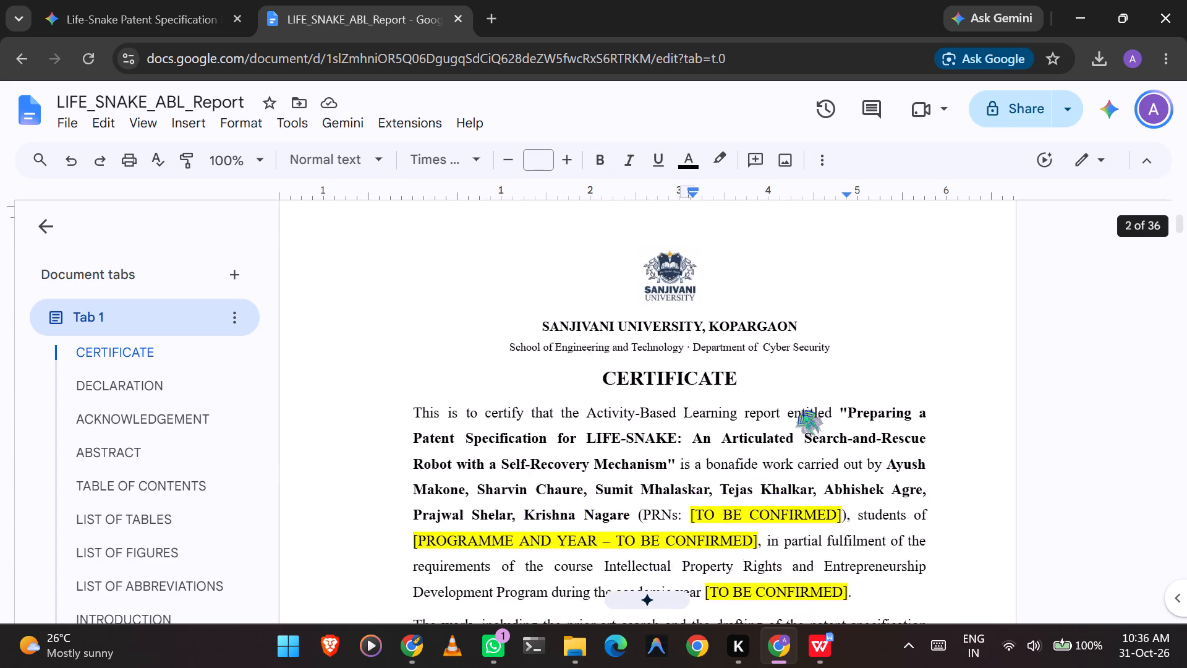
{"action": "scroll", "coordinate": [801, 413], "scroll_direction": "down", "scroll_amount": 1}
{"action": "left_click", "coordinate": [503, 16]}
{"action": "key", "text": "ctrl+v"}
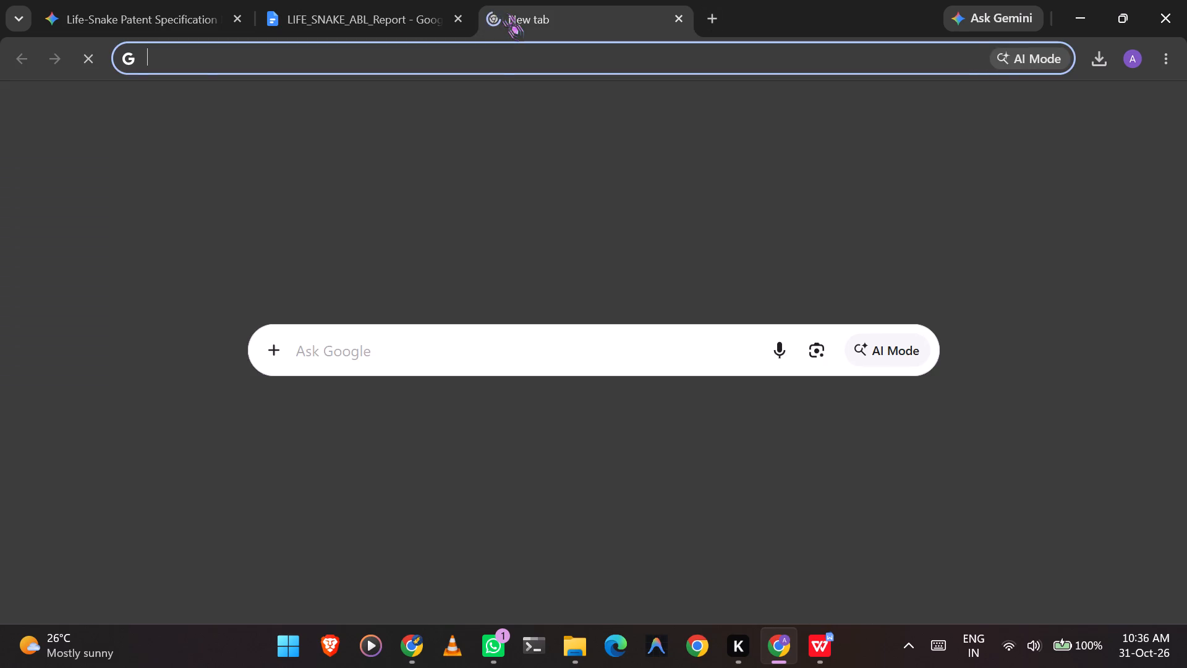
{"action": "triple_click", "coordinate": [477, 60]}
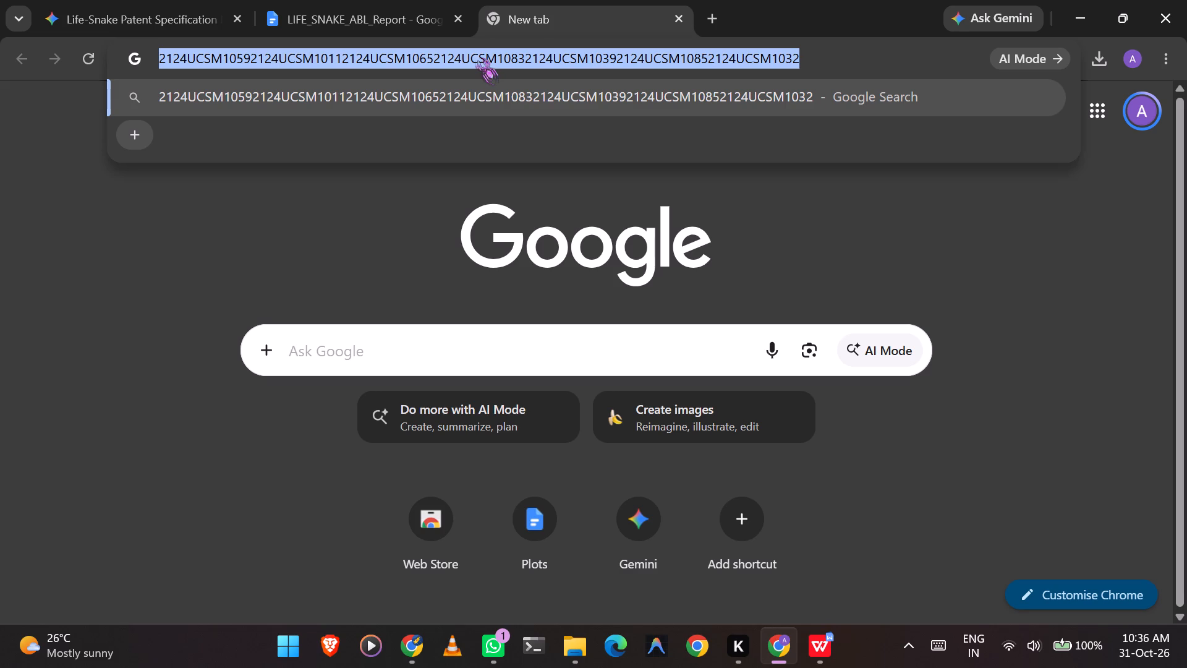
{"action": "key", "text": "ctrl+c"}
Replace the certificate's "[TO BE CONFIRMED]" placeholder after "PRNs:" in the LIFE-SNAKE report with the copied plain-text PRNs.
{"action": "left_click", "coordinate": [383, 0]}
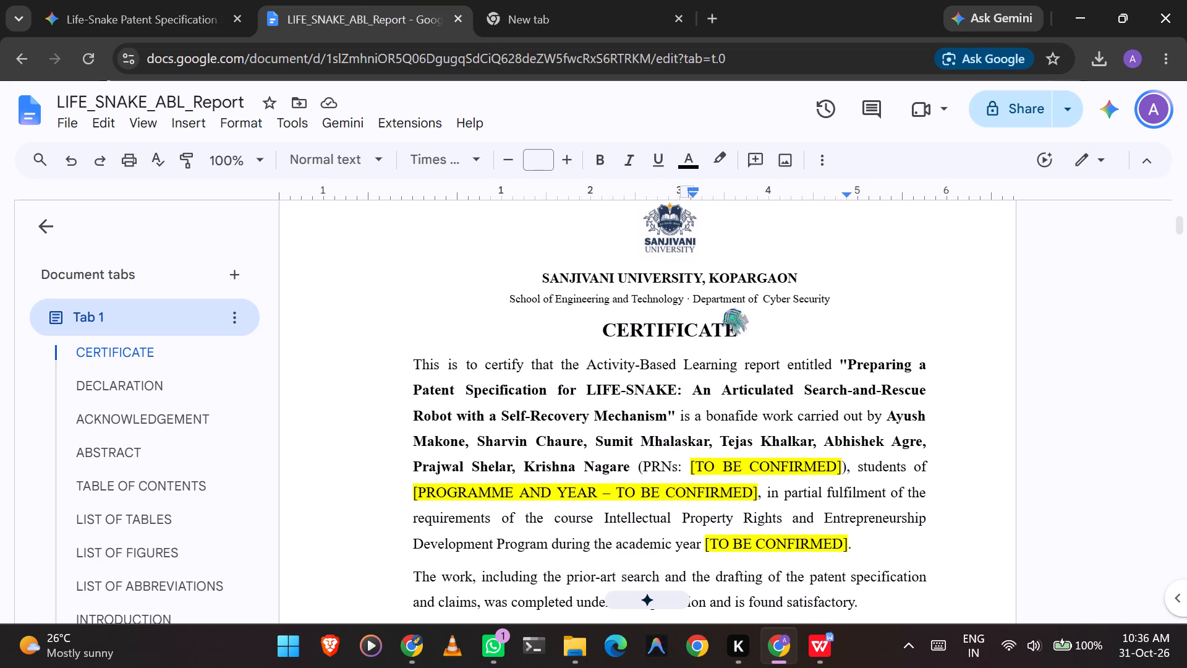
{"action": "left_click_drag", "start_coordinate": [687, 461], "coordinate": [840, 466]}
{"action": "key", "text": "ctrl+v"}
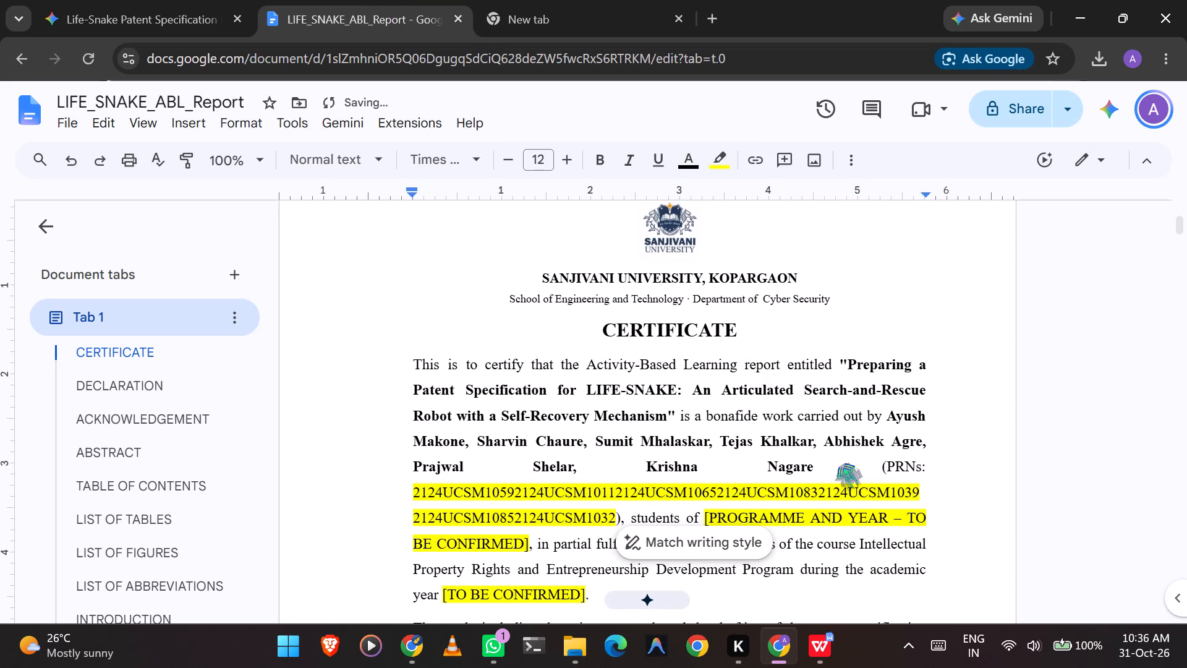
Remove the yellow highlight from the pasted PRNs in the certificate paragraph.
{"action": "left_click_drag", "start_coordinate": [619, 516], "coordinate": [602, 516]}
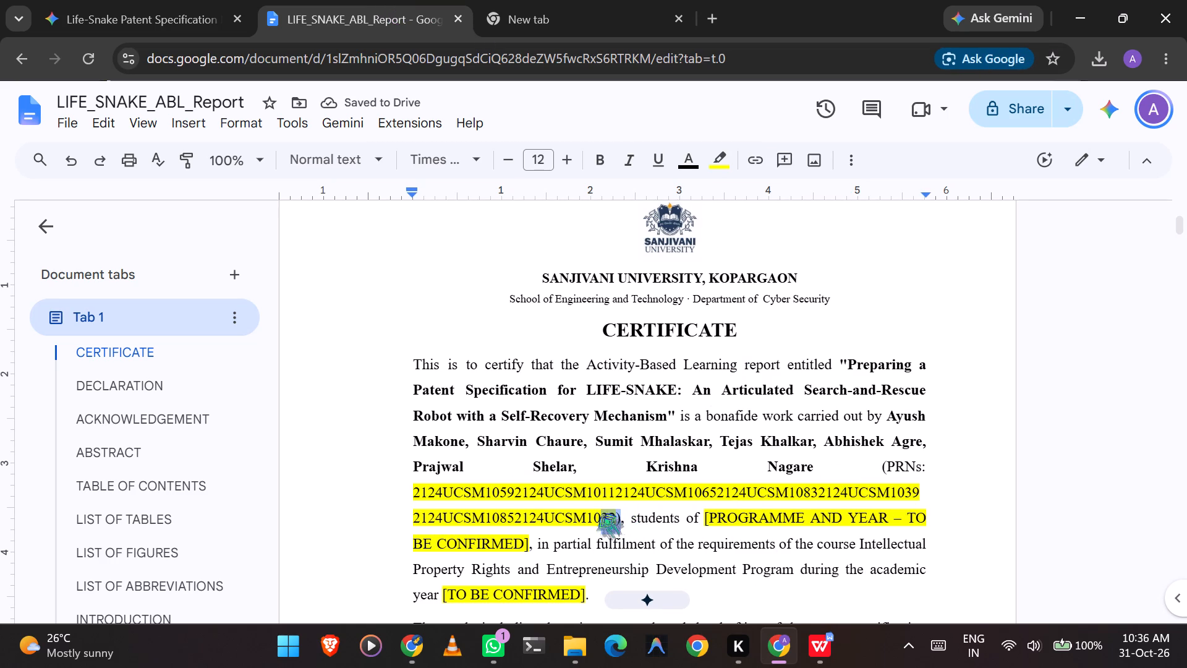
{"action": "left_click_drag", "start_coordinate": [602, 516], "coordinate": [411, 492]}
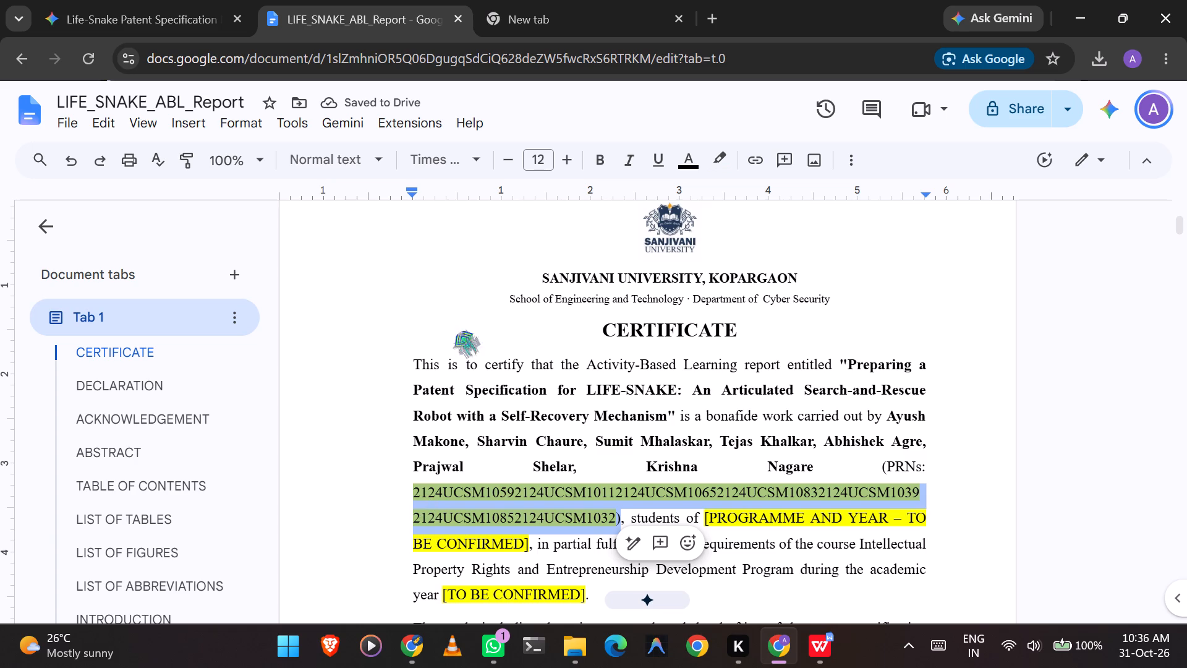
{"action": "left_click", "coordinate": [726, 163]}
{"action": "left_click", "coordinate": [749, 190]}
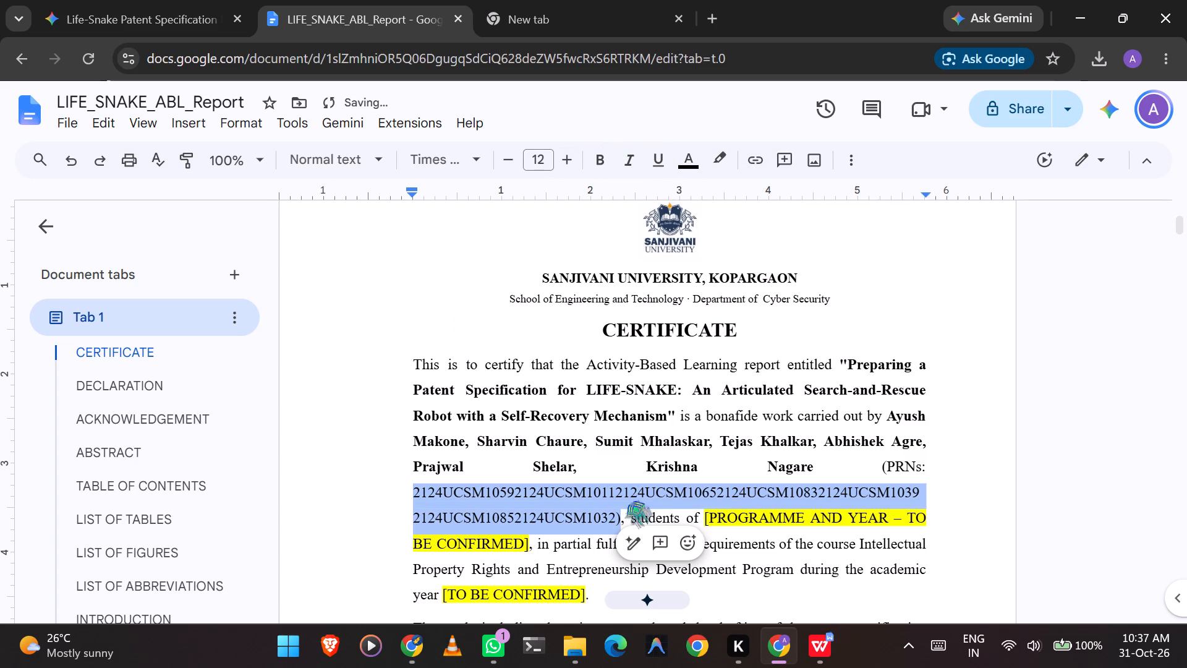
{"action": "left_click", "coordinate": [592, 524]}
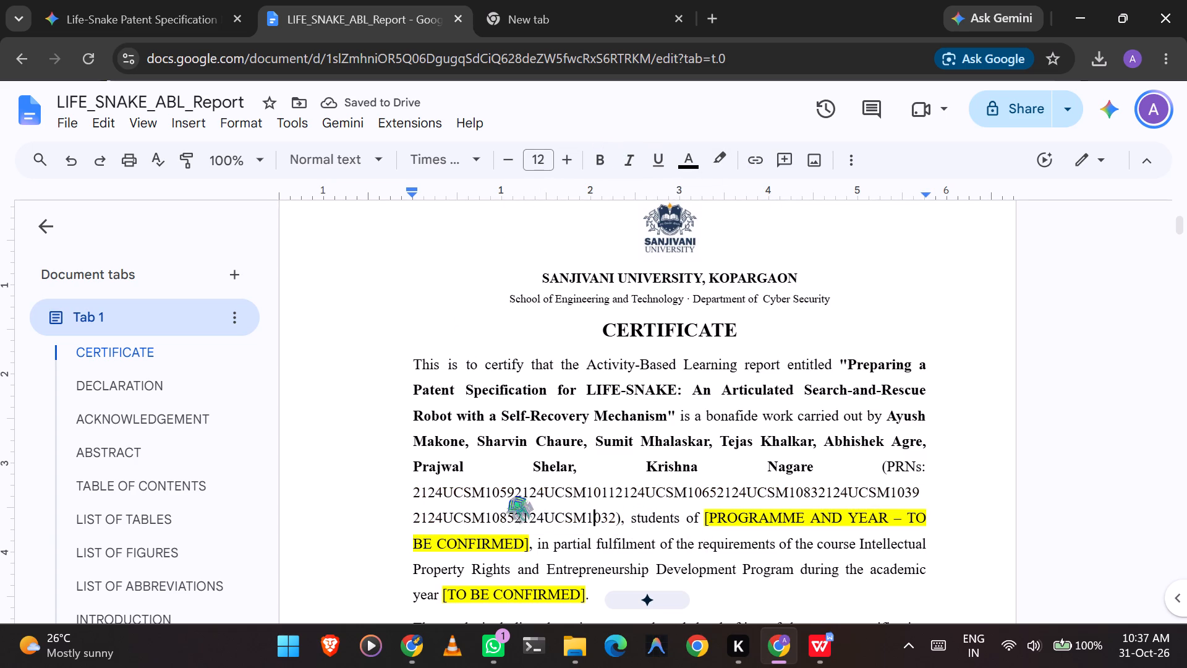
Insert a comma and a space after each of the first three PRNs in the certificate paragraph.
{"action": "left_click", "coordinate": [511, 499]}
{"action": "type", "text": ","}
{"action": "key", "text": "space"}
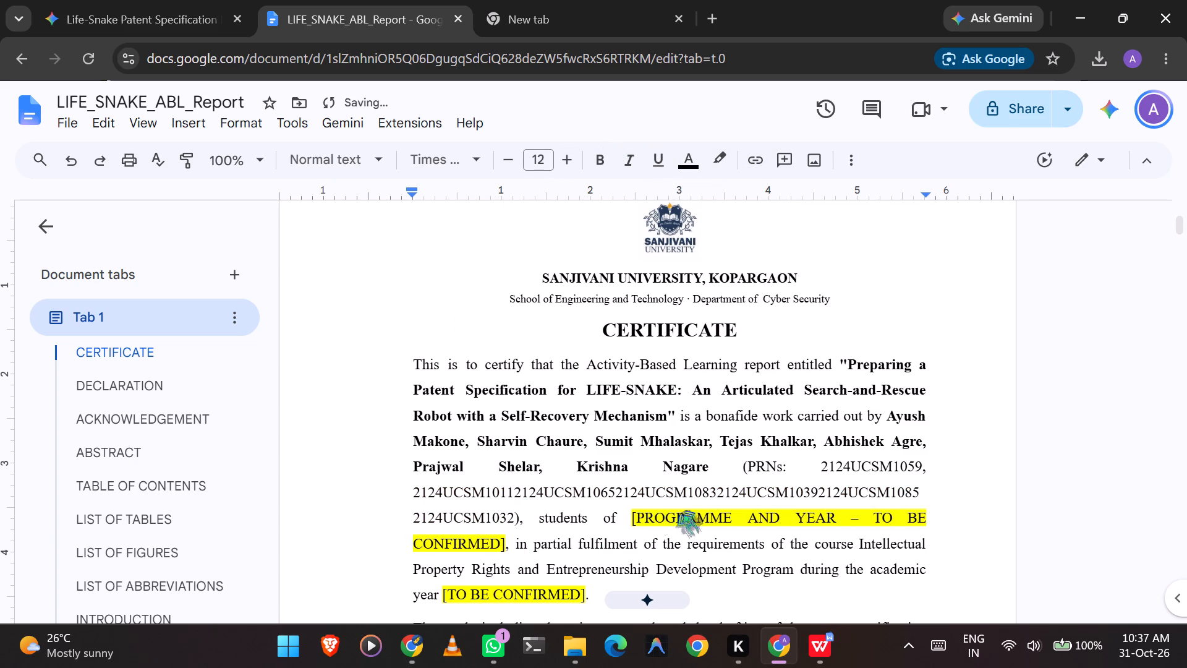
{"action": "left_click", "coordinate": [514, 496]}
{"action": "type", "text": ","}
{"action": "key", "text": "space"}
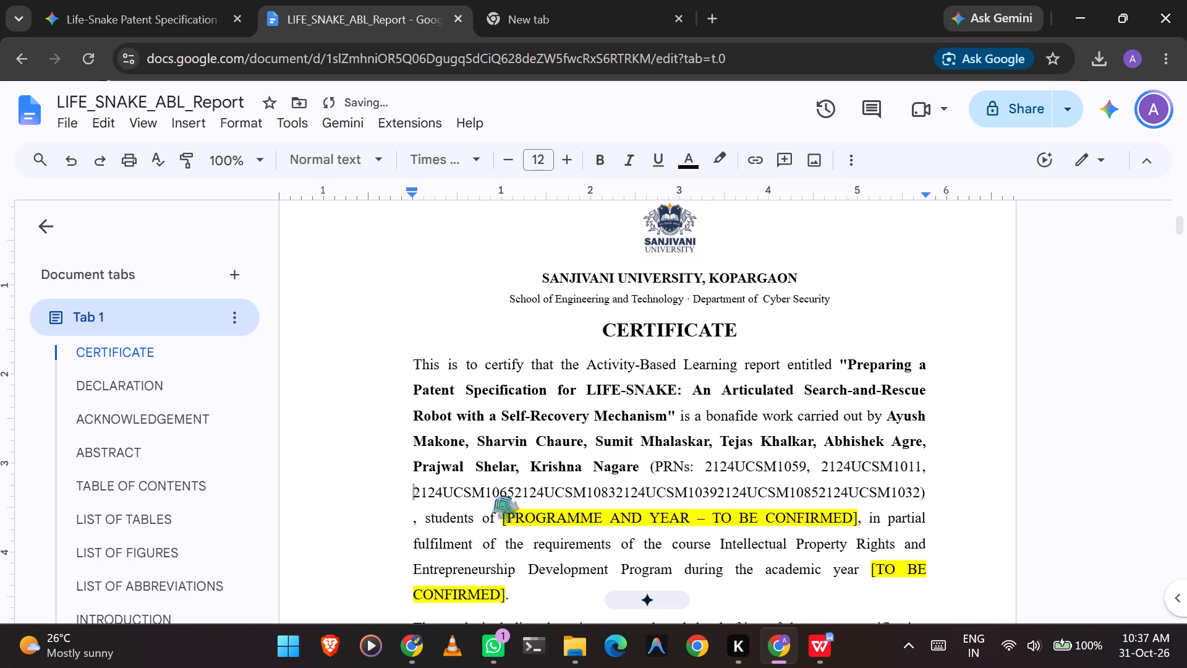
{"action": "left_click", "coordinate": [516, 498]}
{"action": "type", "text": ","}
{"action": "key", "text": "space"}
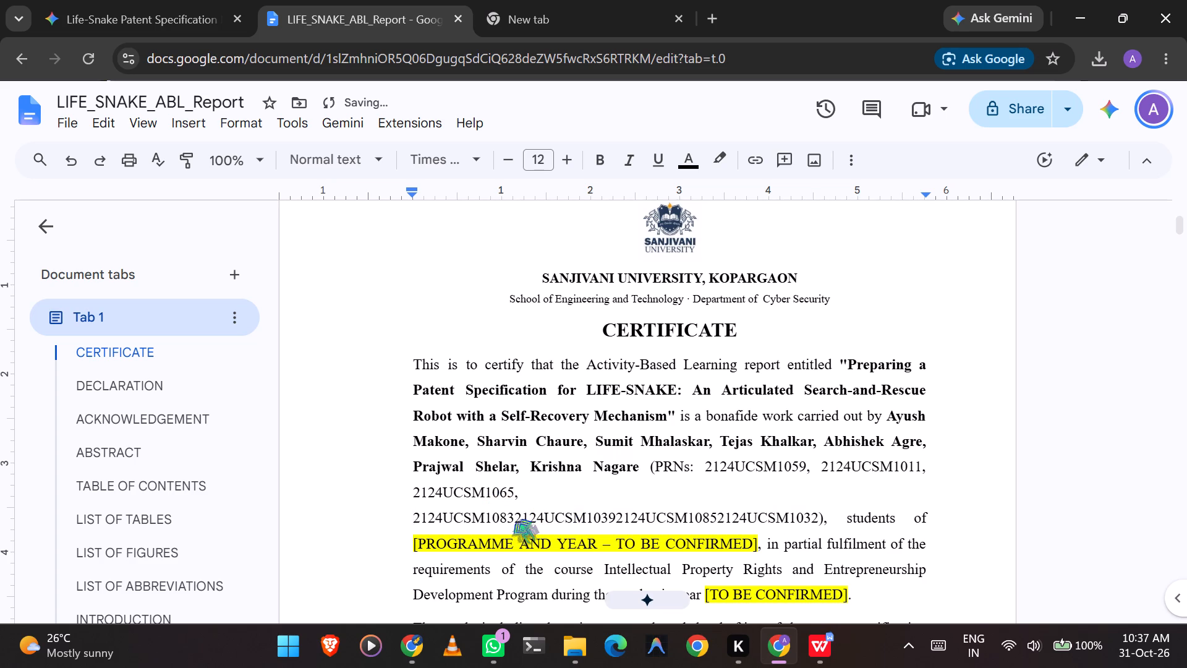
Separate the remaining run-together PRNs in the certificate paragraph with commas and spaces.
{"action": "left_click", "coordinate": [517, 521]}
{"action": "key", "text": "Right"}
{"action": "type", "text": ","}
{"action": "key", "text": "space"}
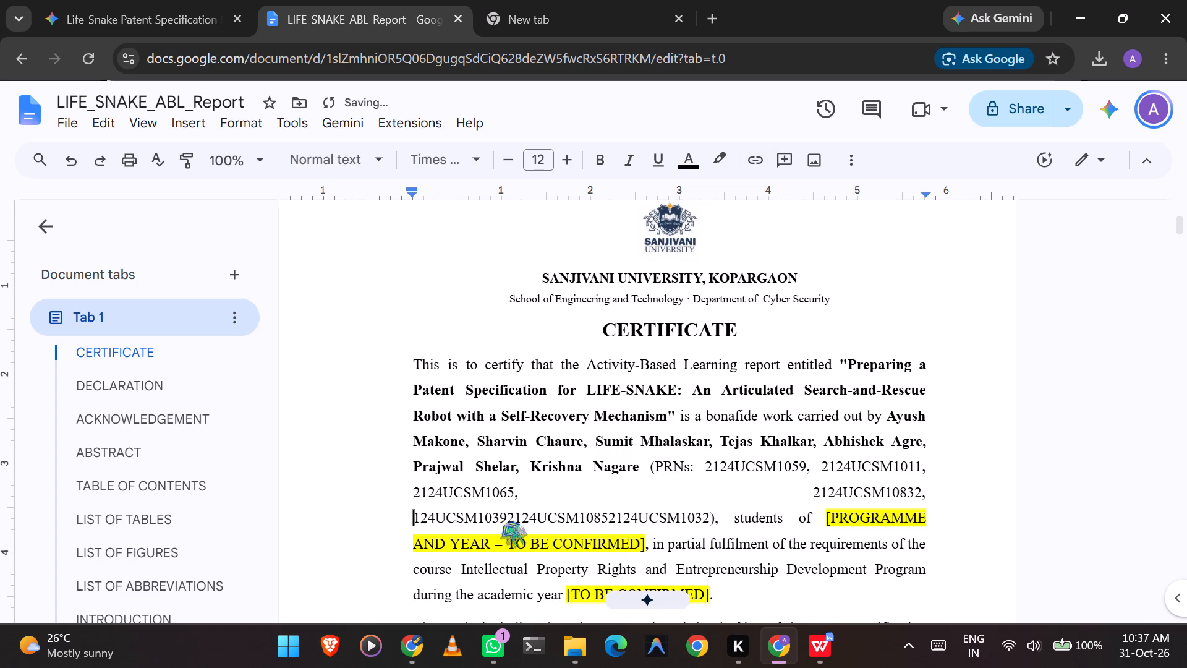
{"action": "left_click", "coordinate": [505, 524]}
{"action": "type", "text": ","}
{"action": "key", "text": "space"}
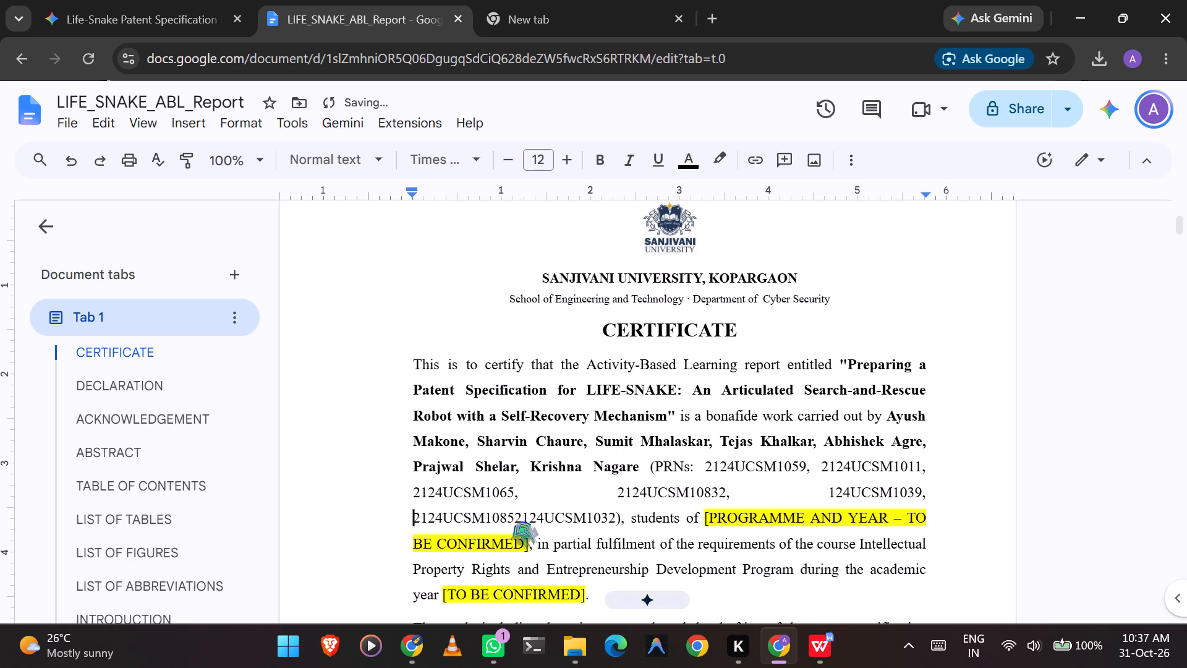
{"action": "left_click", "coordinate": [517, 524]}
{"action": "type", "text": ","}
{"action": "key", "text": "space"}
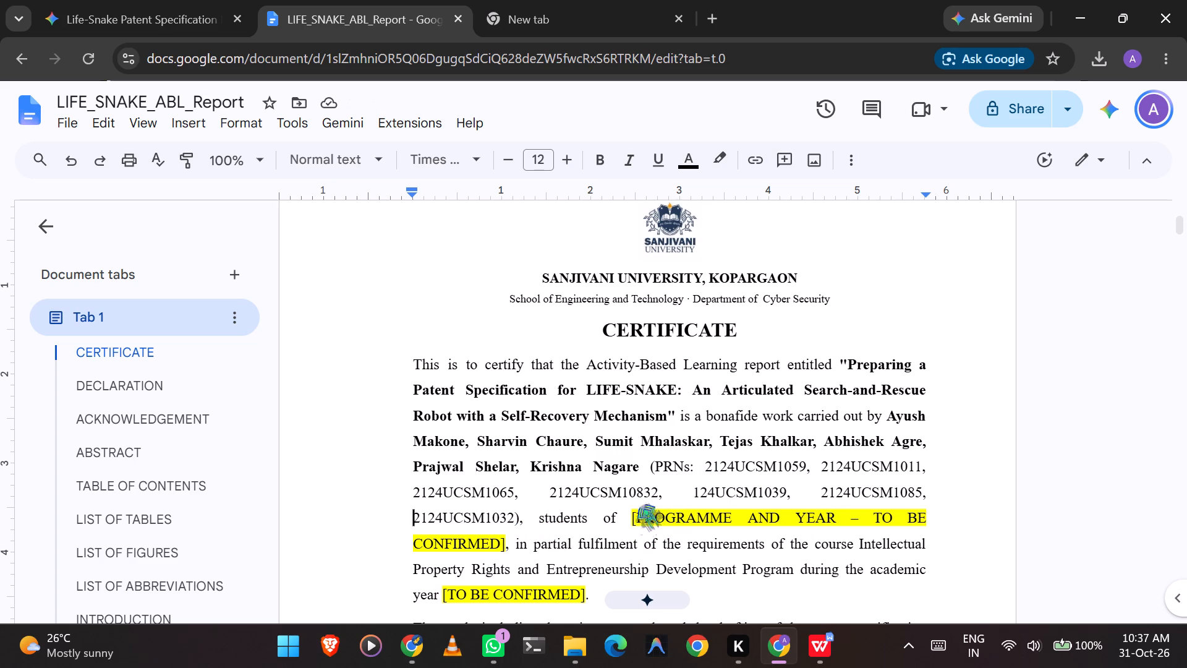
Review the cover page's student and academic-year details alongside the certificate's remaining highlighted placeholders.
{"action": "scroll", "coordinate": [660, 438], "scroll_direction": "up", "scroll_amount": 2}
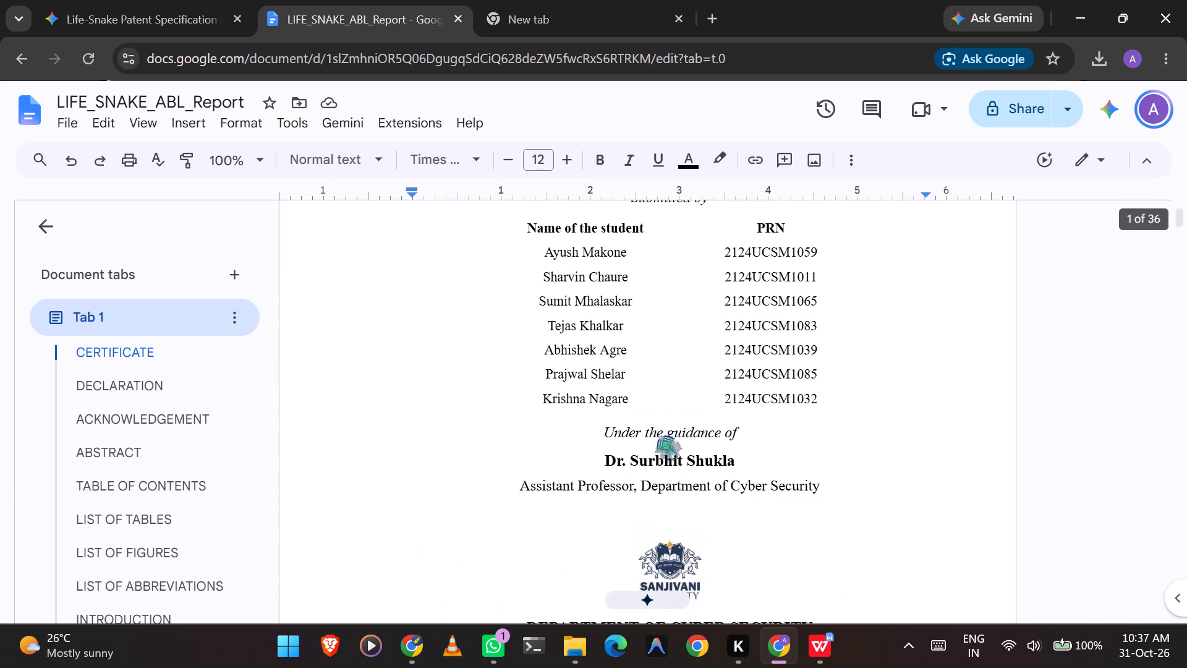
{"action": "scroll", "coordinate": [660, 438], "scroll_direction": "up", "scroll_amount": 2}
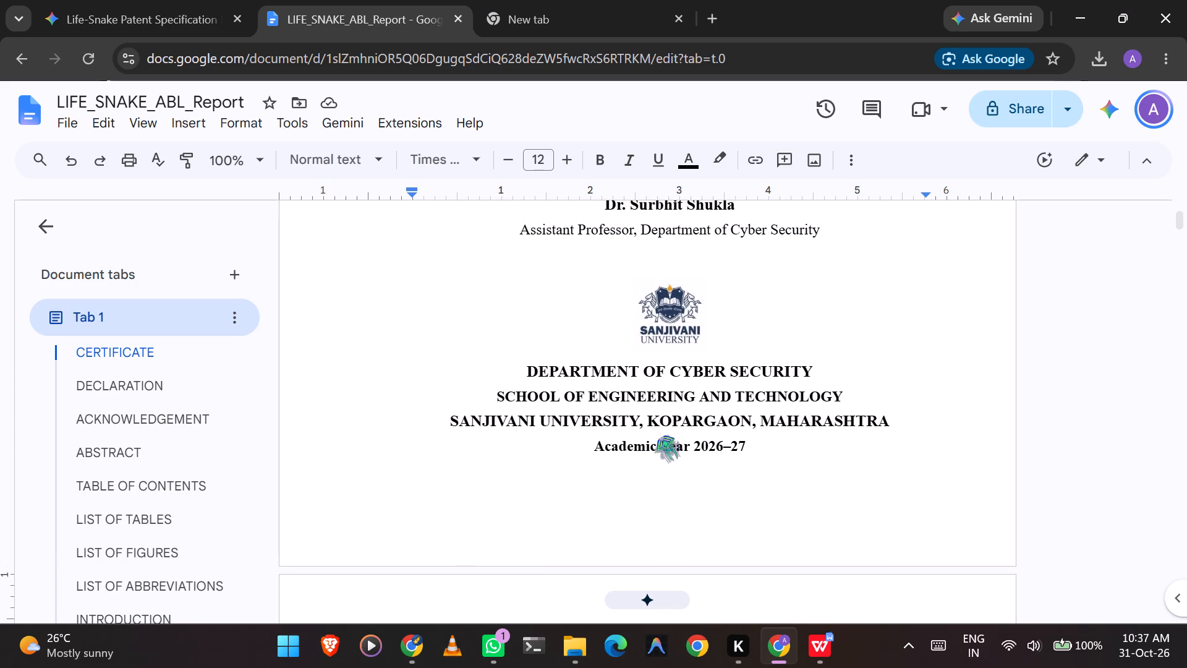
{"action": "scroll", "coordinate": [660, 438], "scroll_direction": "up", "scroll_amount": 3}
{"action": "scroll", "coordinate": [660, 438], "scroll_direction": "down", "scroll_amount": 6}
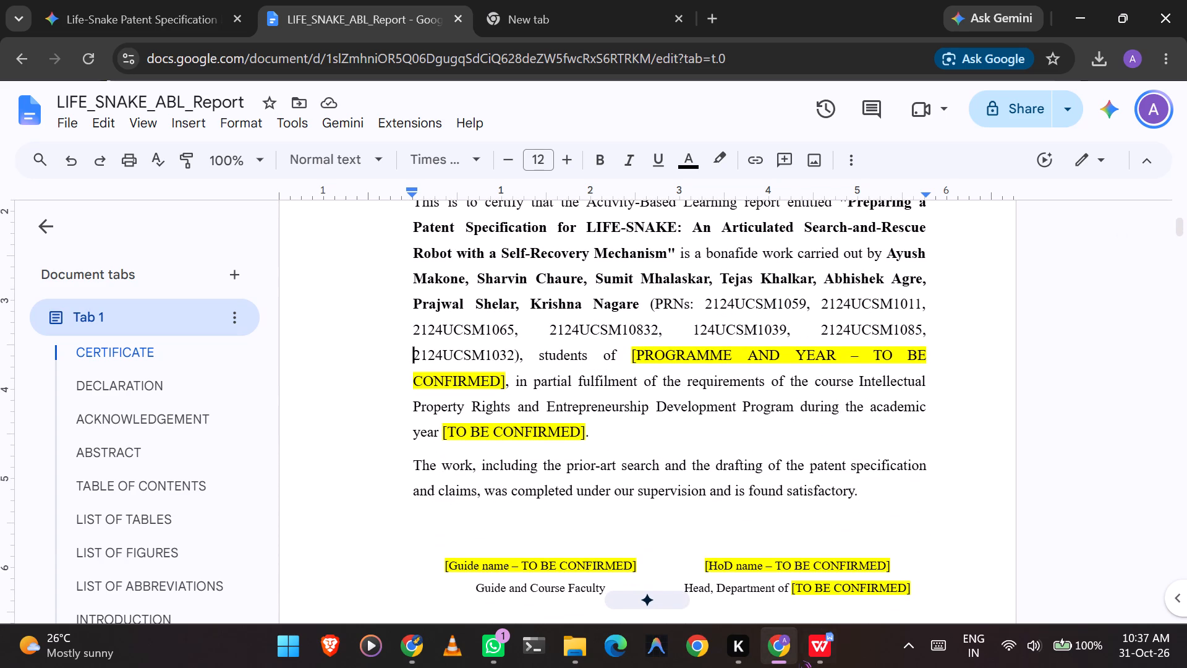
Compare the certificate's remaining programme, academic year and signatory placeholders with the reference report's certificate in WPS Office.
{"action": "left_click", "coordinate": [823, 663]}
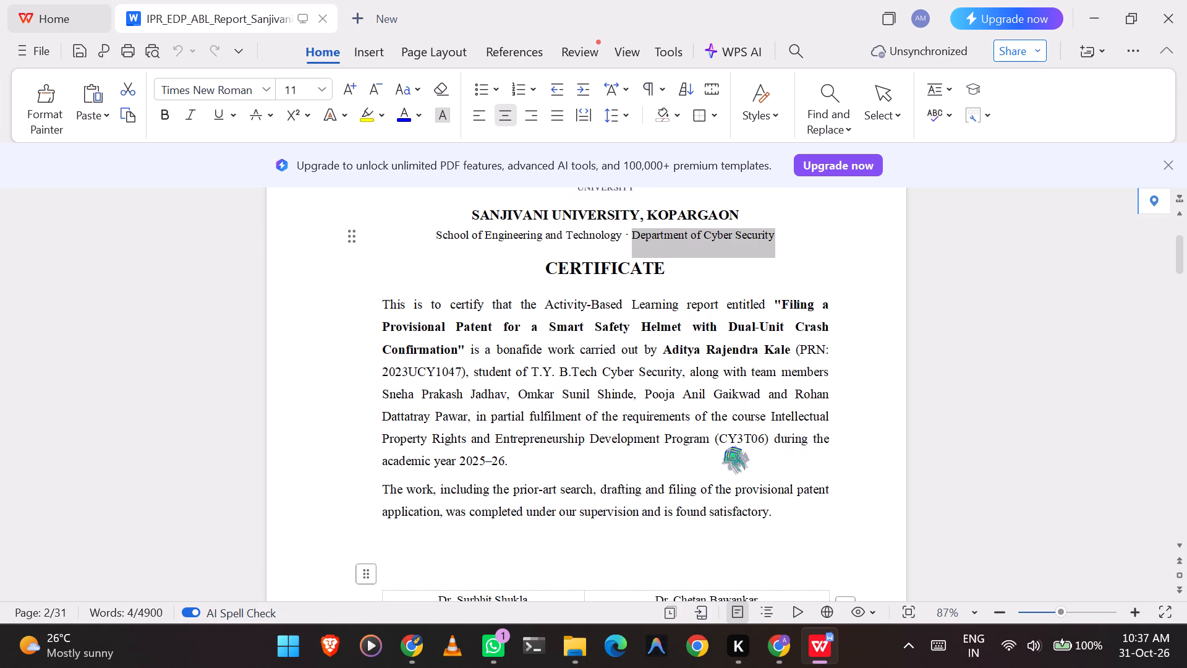
{"action": "left_click", "coordinate": [727, 449]}
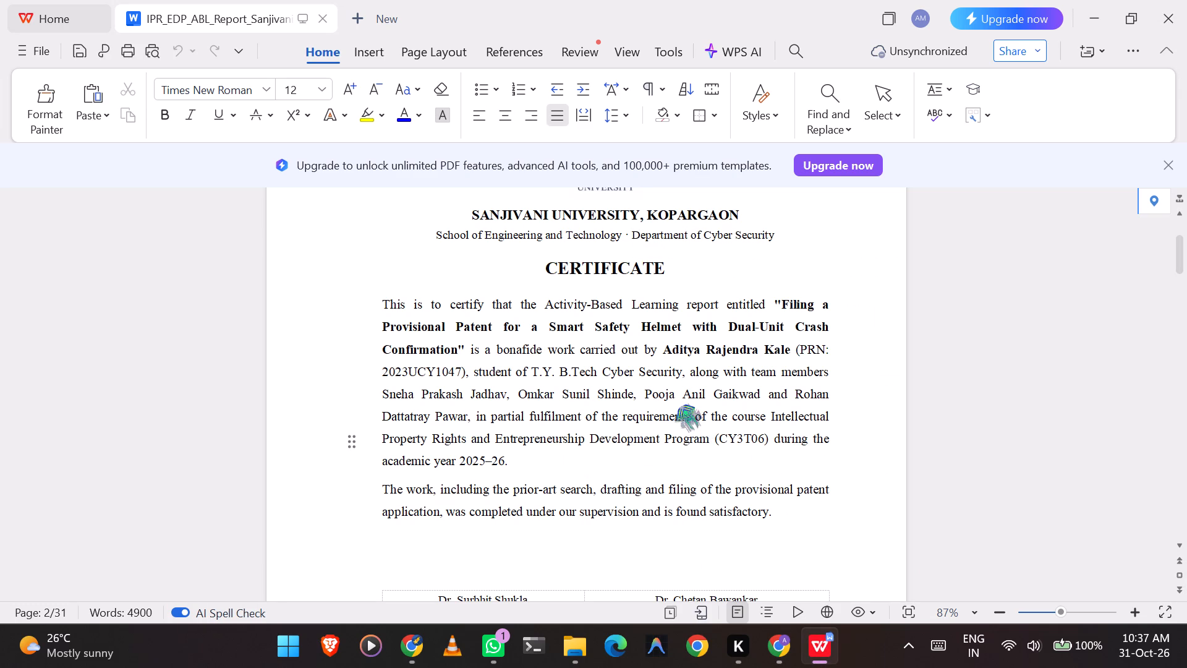
{"action": "left_click", "coordinate": [779, 667]}
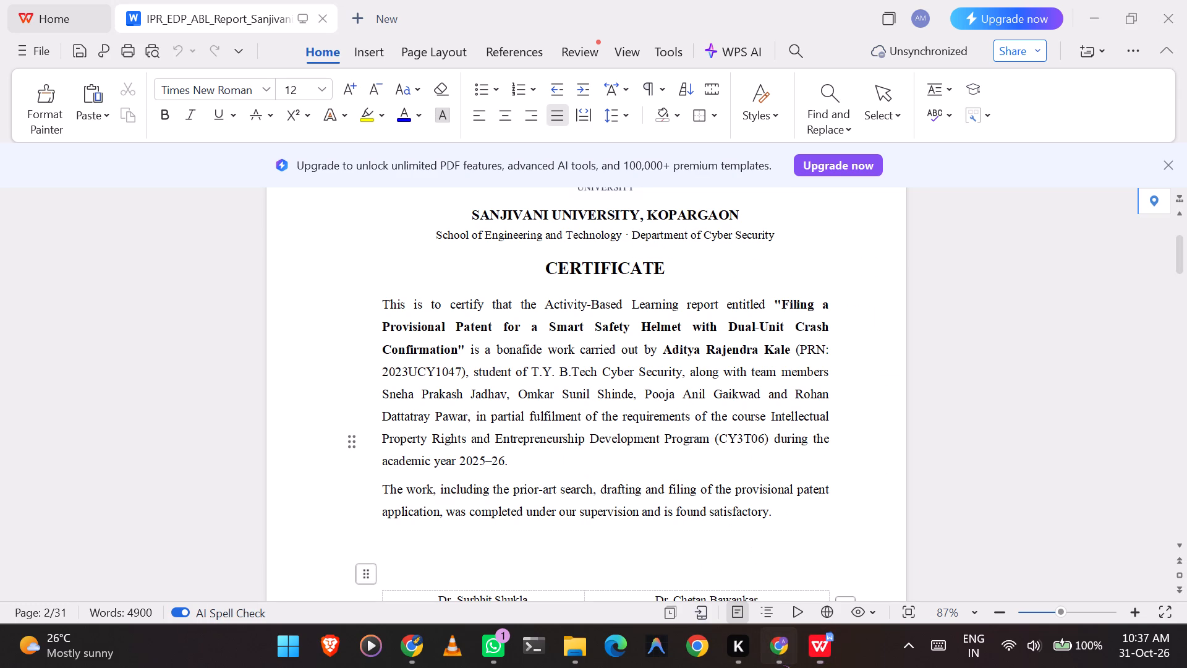
{"action": "scroll", "coordinate": [753, 442], "scroll_direction": "up", "scroll_amount": 1}
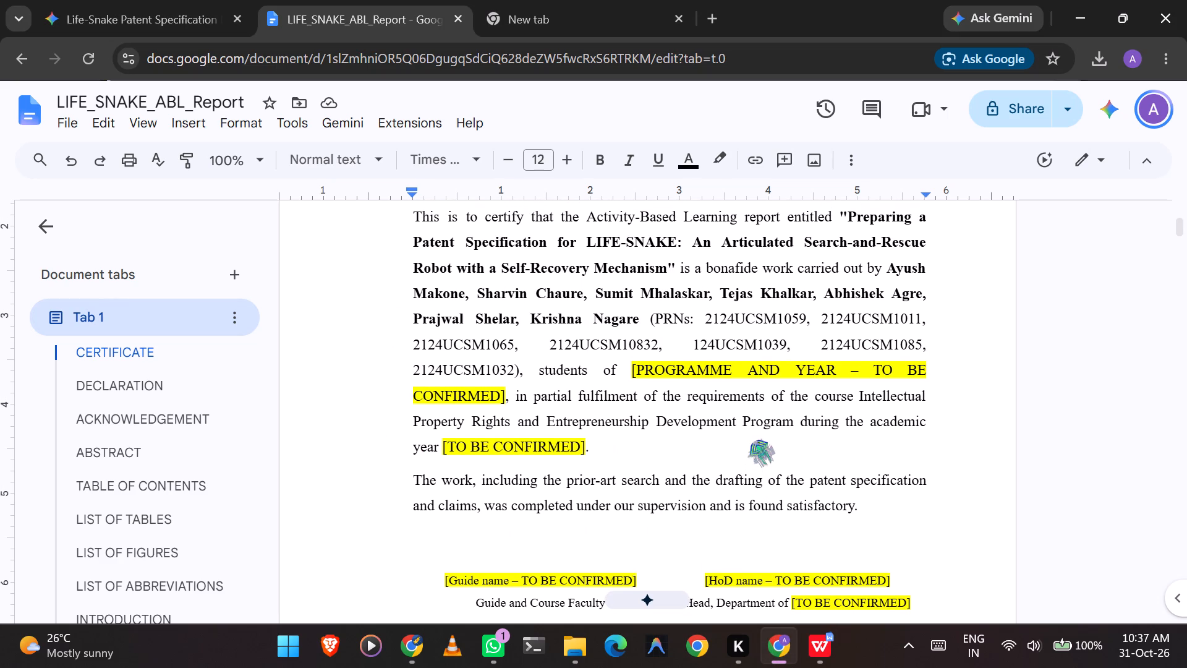
{"action": "left_click", "coordinate": [808, 663]}
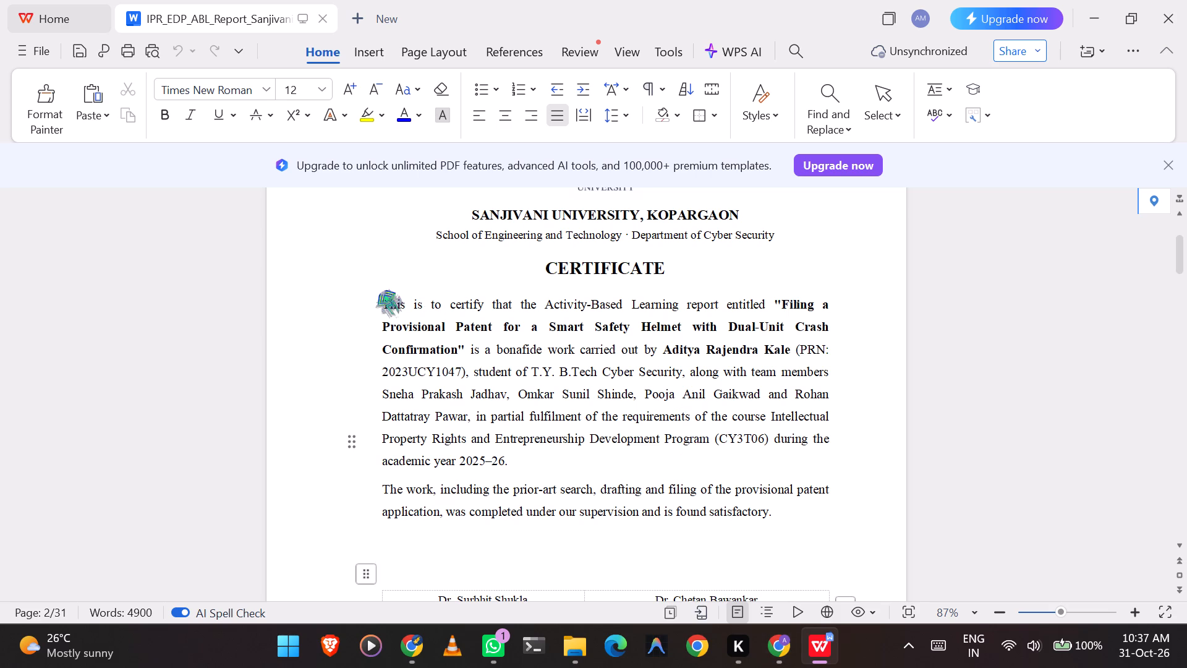
{"action": "scroll", "coordinate": [386, 298], "scroll_direction": "down", "scroll_amount": 1}
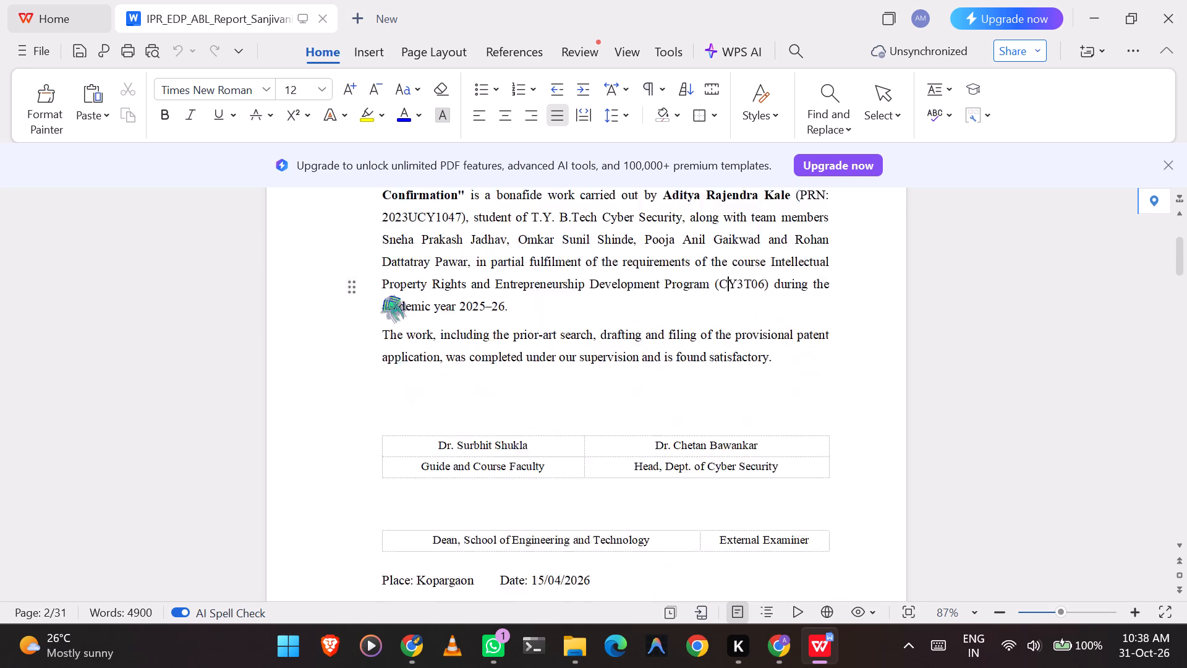
{"action": "scroll", "coordinate": [386, 298], "scroll_direction": "down", "scroll_amount": 1}
{"action": "scroll", "coordinate": [484, 349], "scroll_direction": "up", "scroll_amount": 2}
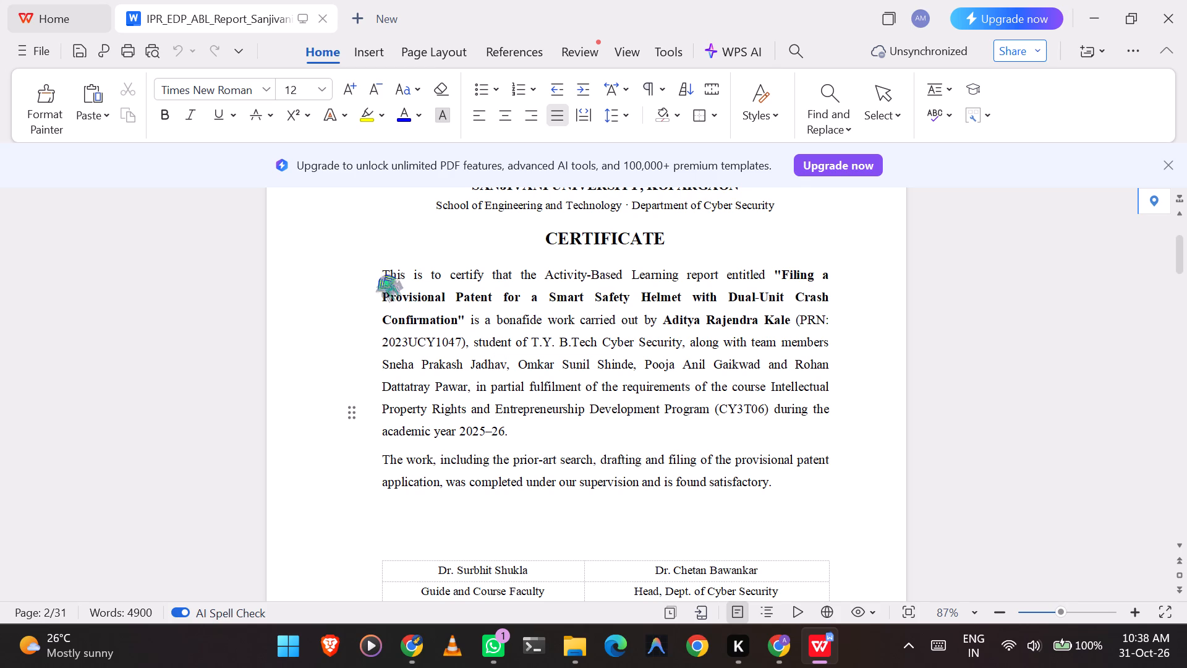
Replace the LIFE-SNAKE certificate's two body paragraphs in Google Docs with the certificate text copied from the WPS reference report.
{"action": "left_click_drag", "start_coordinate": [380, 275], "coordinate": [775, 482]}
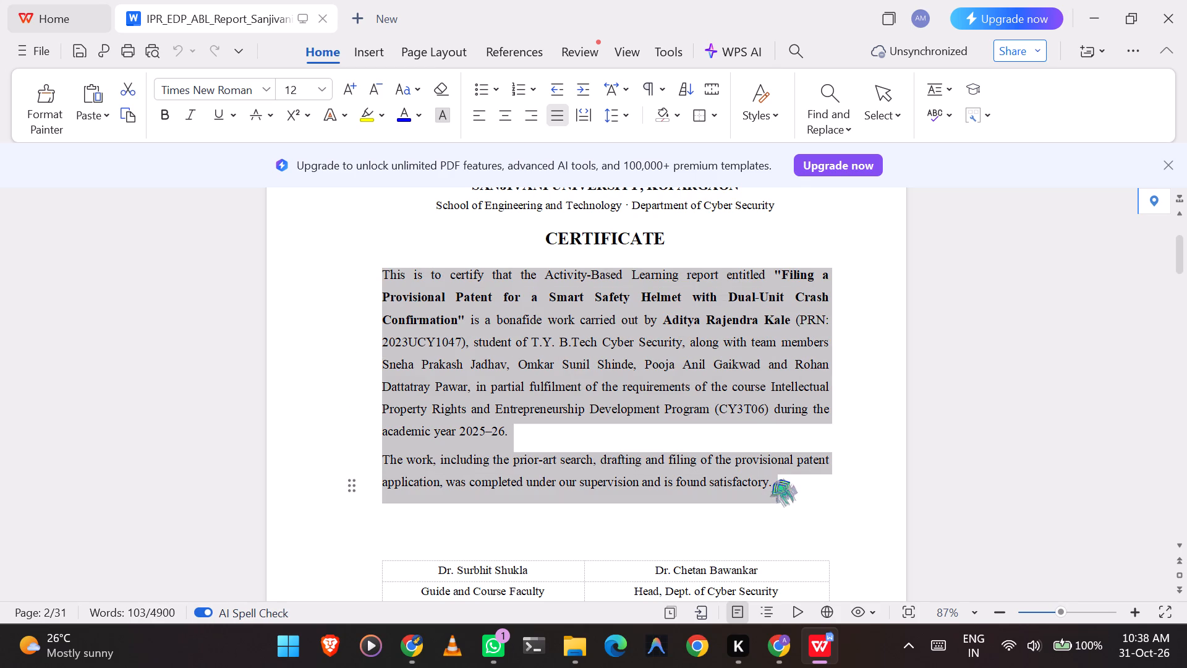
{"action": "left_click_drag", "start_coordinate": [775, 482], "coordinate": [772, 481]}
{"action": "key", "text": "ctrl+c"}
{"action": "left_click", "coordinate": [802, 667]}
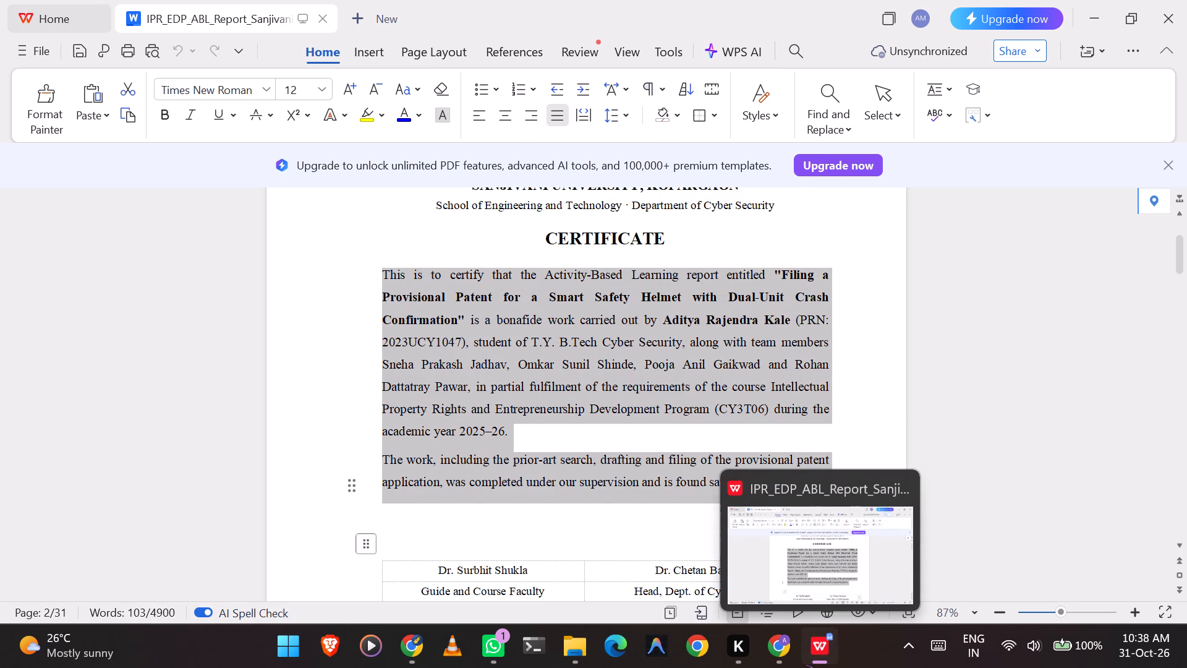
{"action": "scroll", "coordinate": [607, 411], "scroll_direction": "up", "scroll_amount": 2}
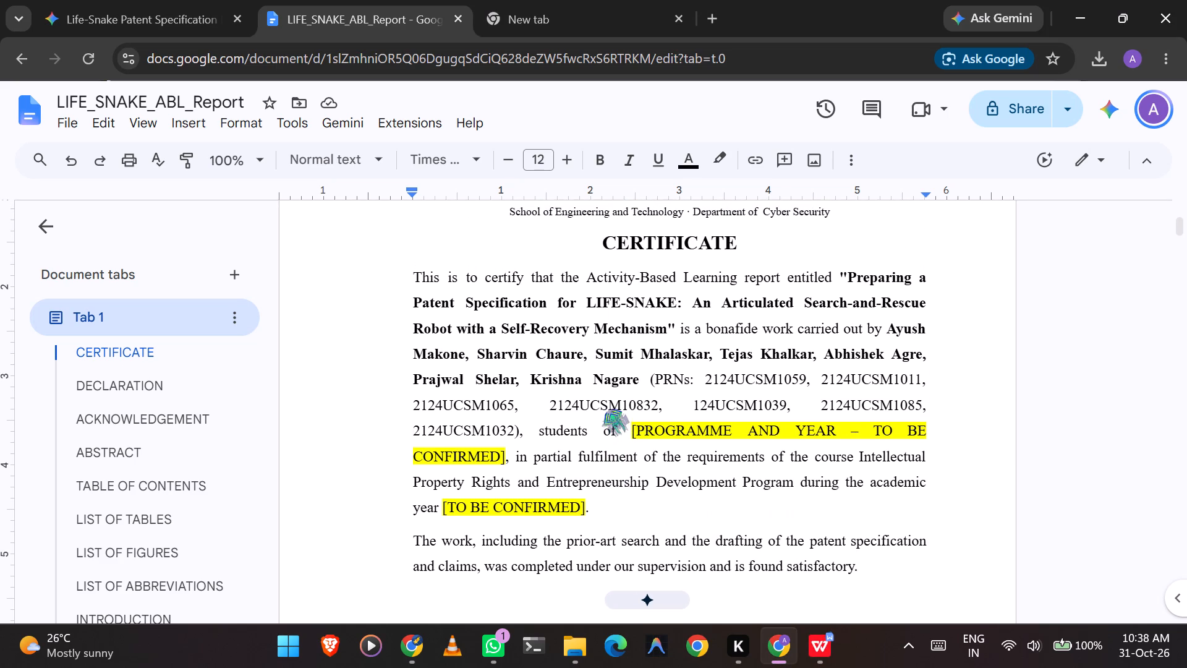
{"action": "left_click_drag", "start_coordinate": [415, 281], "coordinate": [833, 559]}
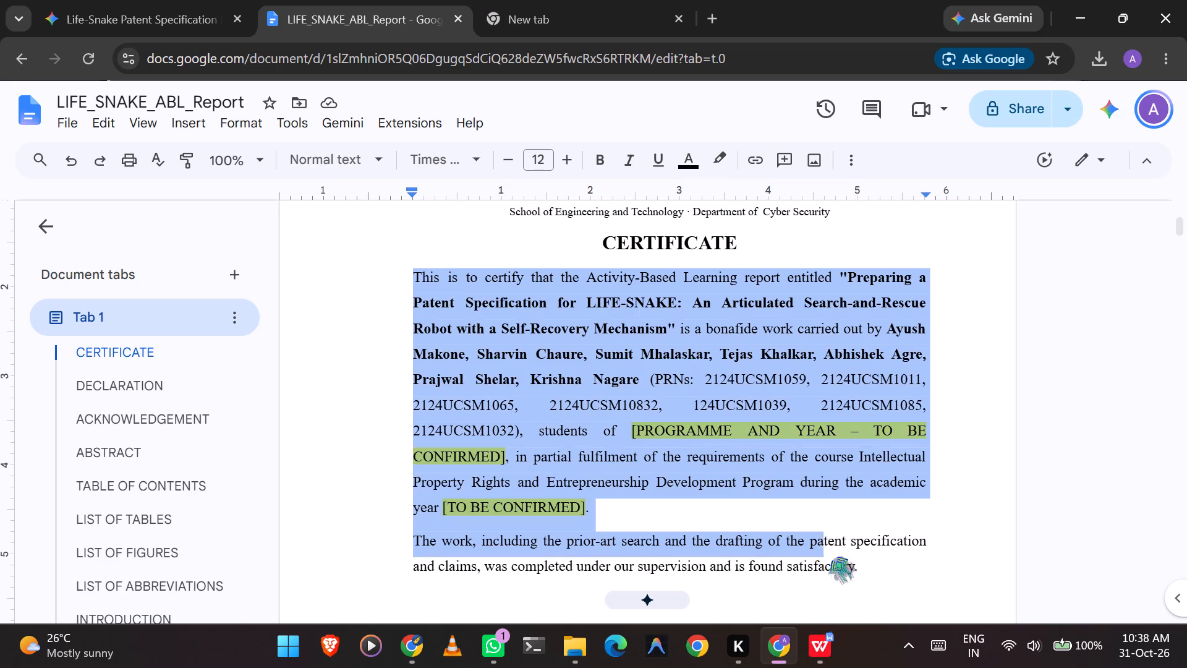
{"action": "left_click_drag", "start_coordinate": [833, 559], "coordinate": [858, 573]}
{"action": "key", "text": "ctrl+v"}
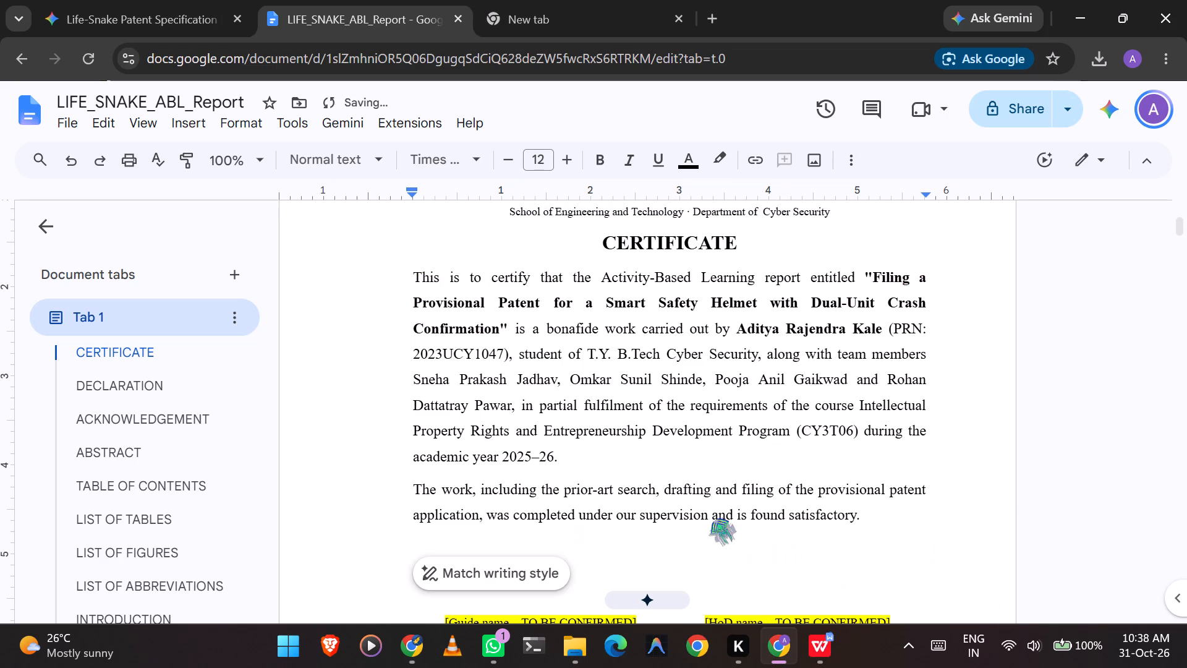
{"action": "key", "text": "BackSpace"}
Review the certificate page and its signatory placeholders against the project title and academic year on the cover page.
{"action": "scroll", "coordinate": [714, 521], "scroll_direction": "down", "scroll_amount": 1}
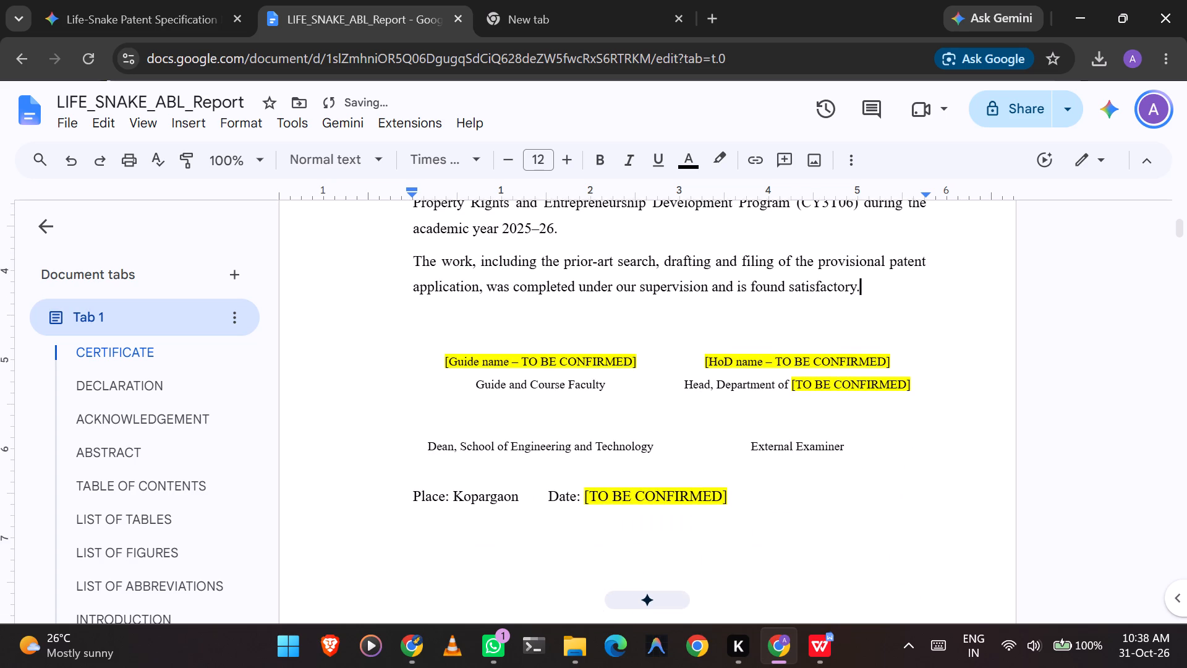
{"action": "scroll", "coordinate": [714, 521], "scroll_direction": "up", "scroll_amount": 4}
{"action": "scroll", "coordinate": [714, 521], "scroll_direction": "down", "scroll_amount": 1}
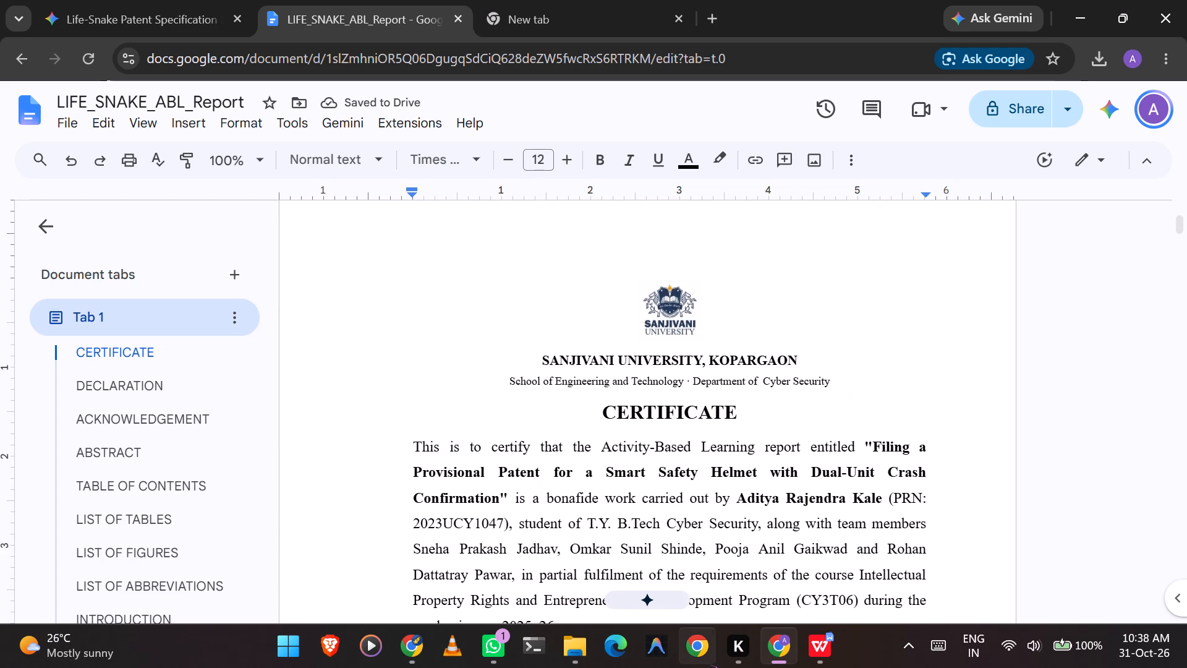
{"action": "scroll", "coordinate": [791, 518], "scroll_direction": "up", "scroll_amount": 3}
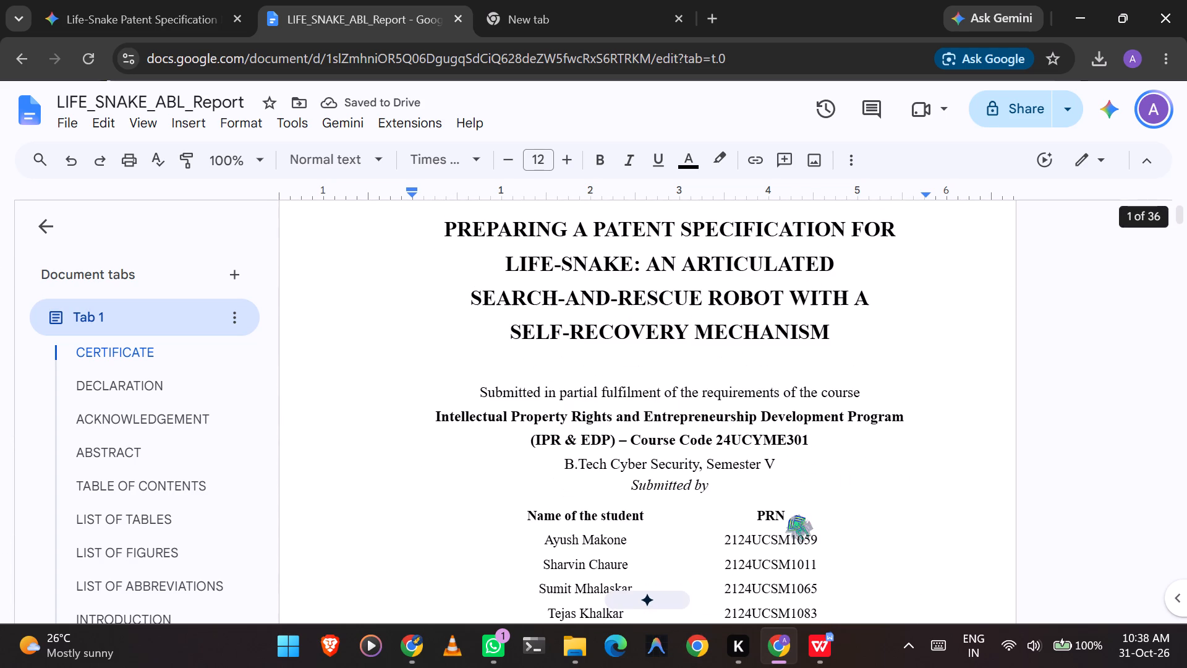
{"action": "scroll", "coordinate": [791, 518], "scroll_direction": "up", "scroll_amount": 4}
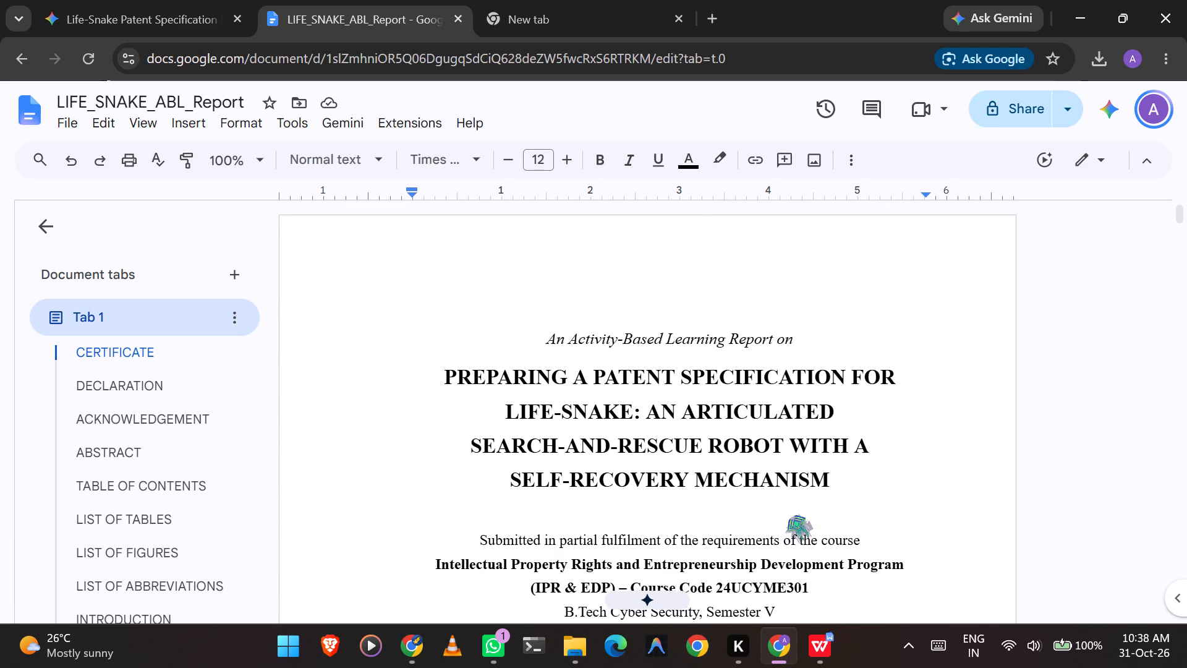
{"action": "left_click_drag", "start_coordinate": [449, 378], "coordinate": [562, 401]}
{"action": "left_click", "coordinate": [799, 455]}
{"action": "scroll", "coordinate": [799, 455], "scroll_direction": "down", "scroll_amount": 3}
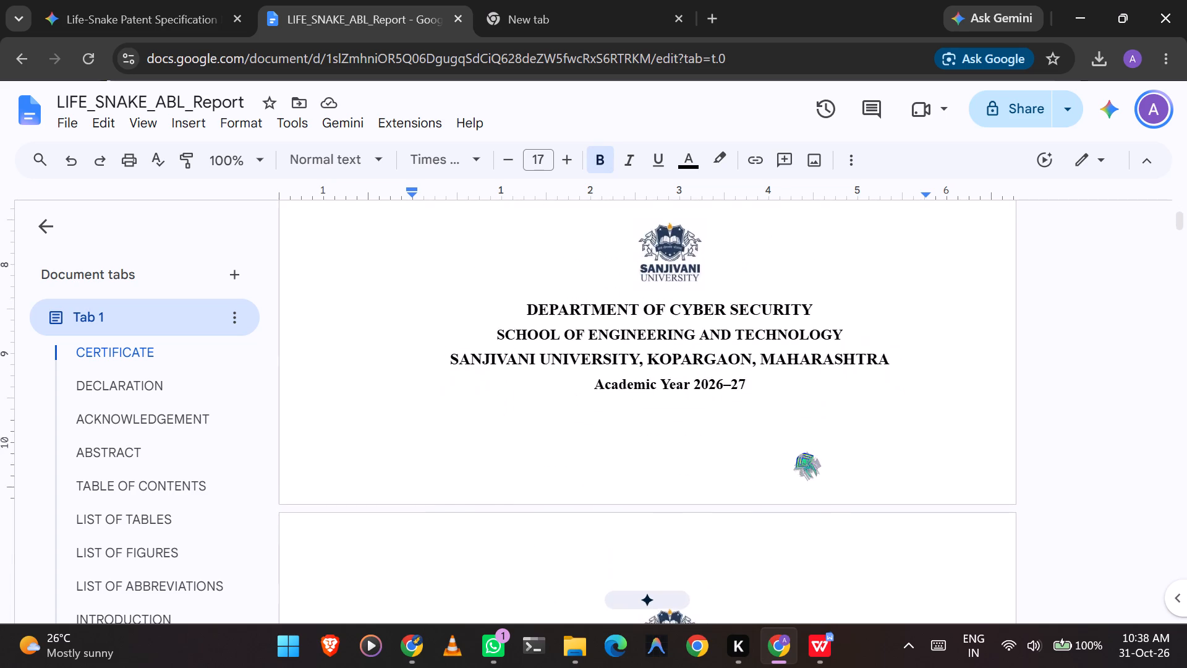
{"action": "scroll", "coordinate": [799, 455], "scroll_direction": "down", "scroll_amount": 4}
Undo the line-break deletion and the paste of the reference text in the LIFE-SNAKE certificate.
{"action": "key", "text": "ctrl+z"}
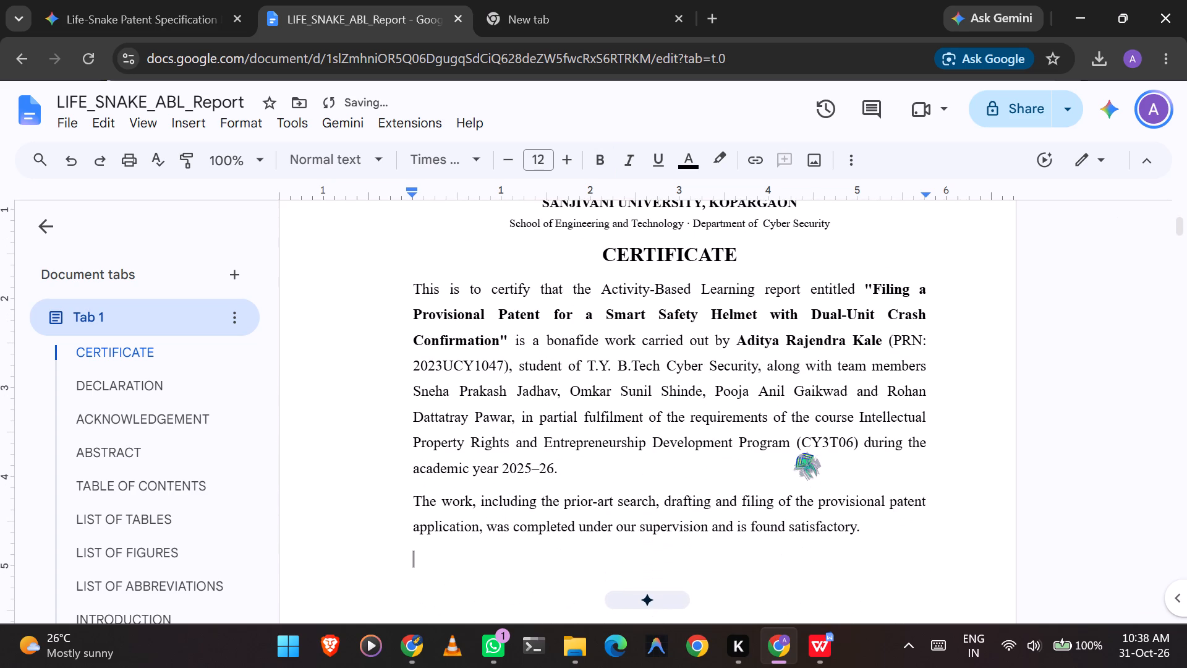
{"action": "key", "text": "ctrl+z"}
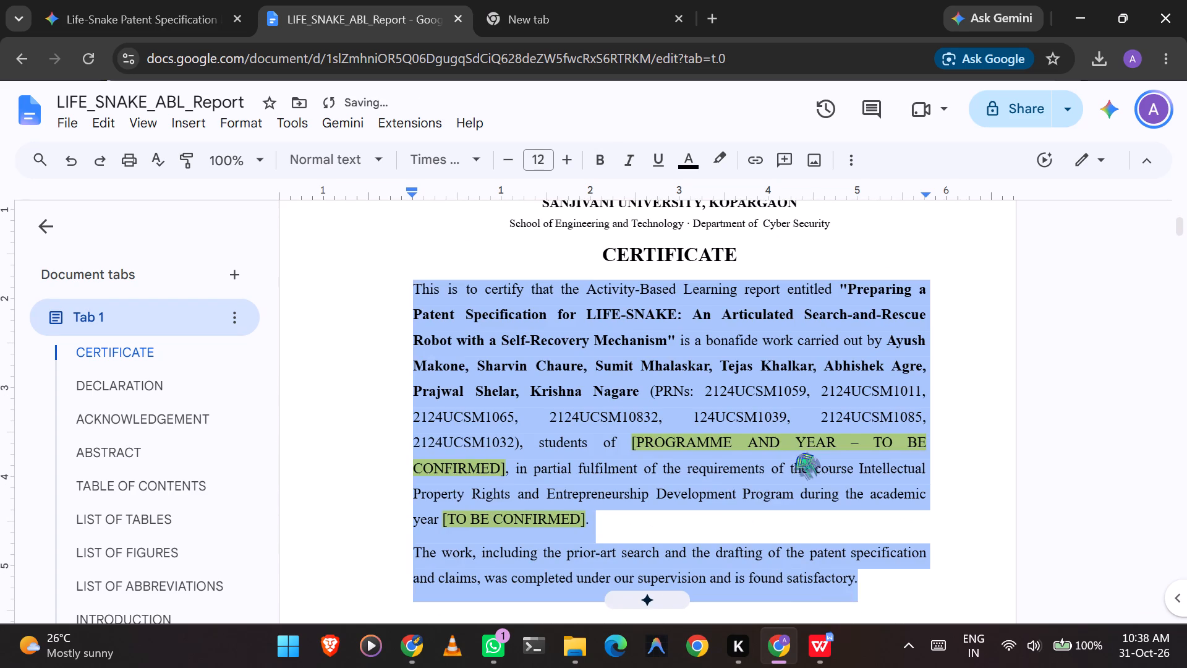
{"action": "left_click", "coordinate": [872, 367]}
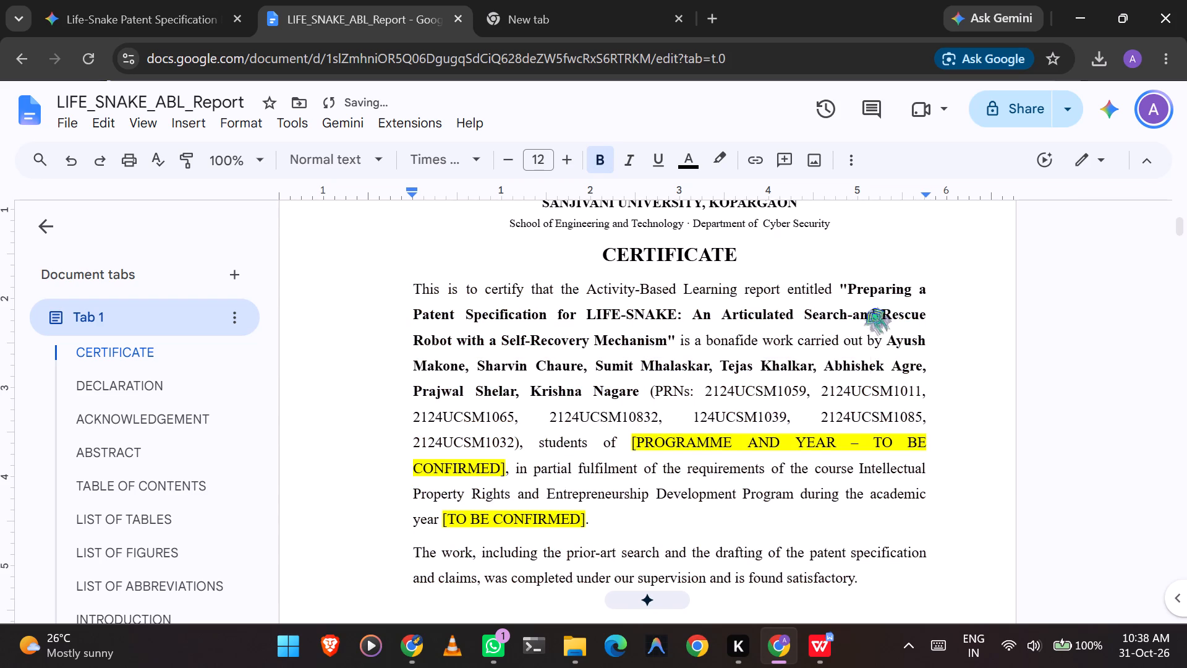
Replace the project title in the WPS reference certificate with "Preparing a Patent Specification for LIFE-SNAKE: An Articulated Search-and-Rescue Robot with a Self-Recovery Mechanism".
{"action": "left_click_drag", "start_coordinate": [849, 286], "coordinate": [684, 336]}
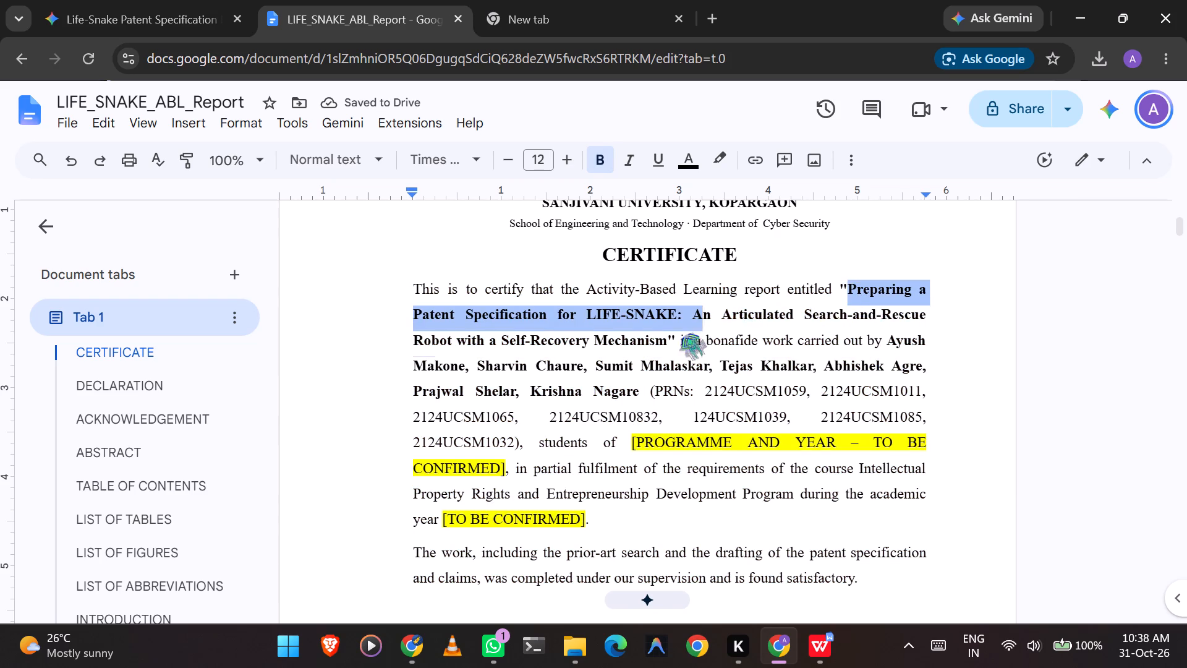
{"action": "left_click_drag", "start_coordinate": [684, 336], "coordinate": [666, 353]}
{"action": "key", "text": "ctrl+c"}
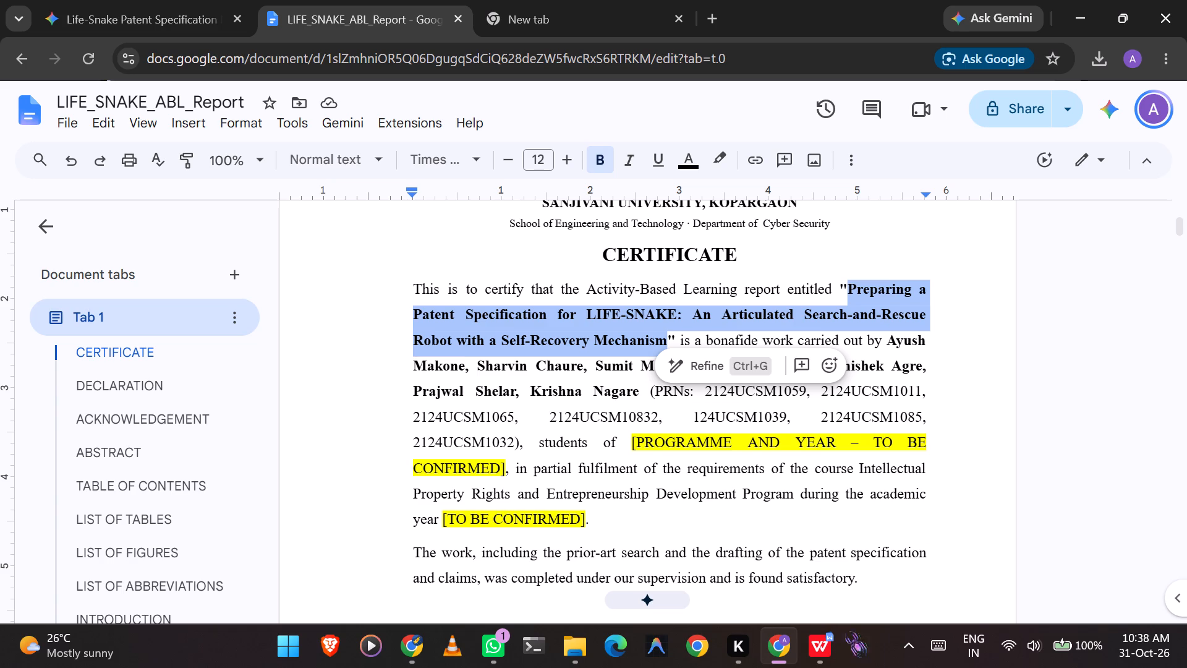
{"action": "left_click", "coordinate": [827, 650]}
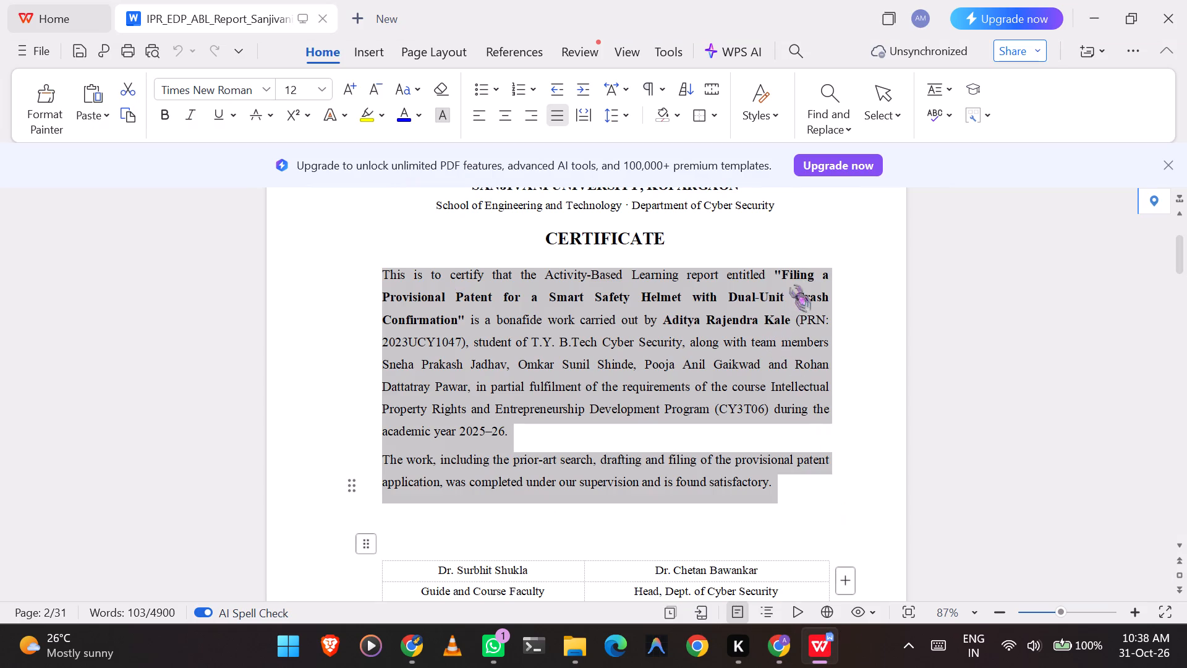
{"action": "left_click", "coordinate": [780, 270]}
{"action": "left_click_drag", "start_coordinate": [780, 273], "coordinate": [586, 310]}
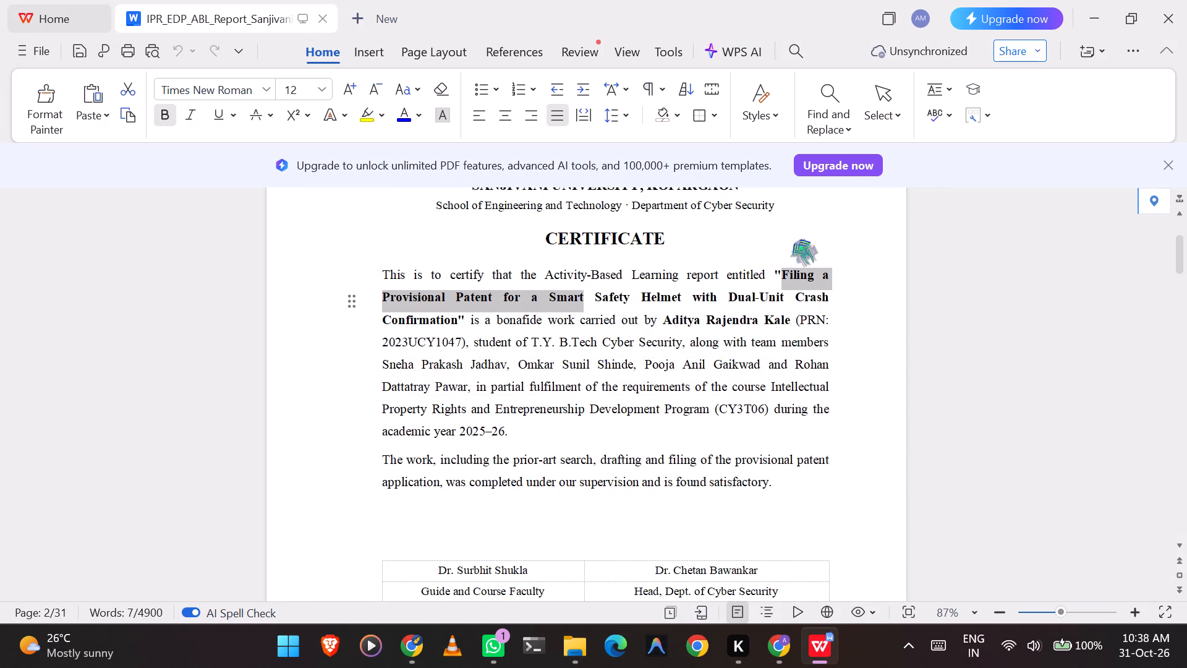
{"action": "key", "text": "shift+Down"}
{"action": "key", "text": "shift+Left"}
{"action": "key", "text": "shift+Left"}
{"action": "key", "text": "shift+Left"}
{"action": "key", "text": "shift+Left"}
{"action": "key", "text": "shift+Left"}
{"action": "key", "text": "shift+Left"}
{"action": "key", "text": "shift+Left"}
{"action": "key", "text": "shift+Left"}
{"action": "key", "text": "shift+Left"}
{"action": "key", "text": "shift+Left"}
{"action": "key", "text": "shift+Left"}
{"action": "key", "text": "shift+Left"}
{"action": "key", "text": "shift+Left"}
{"action": "key", "text": "shift+Left"}
{"action": "key", "text": "shift+Left"}
{"action": "key", "text": "shift+Left"}
{"action": "key", "text": "shift+Left"}
{"action": "key", "text": "shift+Left"}
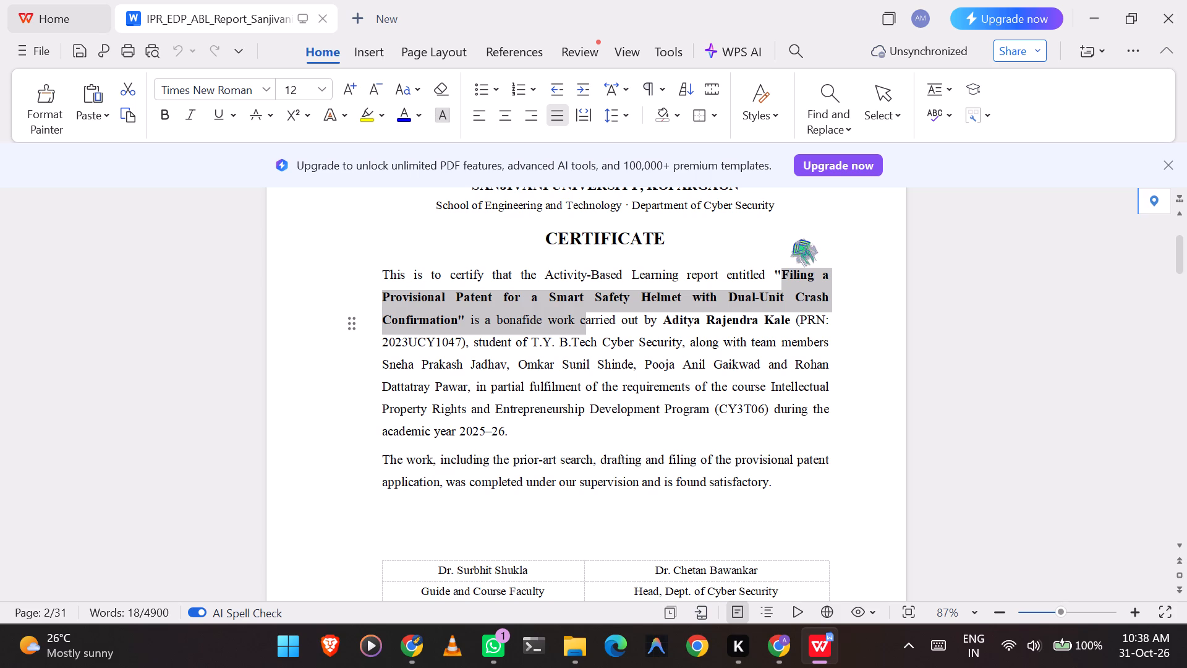
{"action": "key", "text": "shift+Left"}
{"action": "key", "text": "shift+Left"}
{"action": "key", "text": "shift+Left"}
{"action": "key", "text": "shift+Left"}
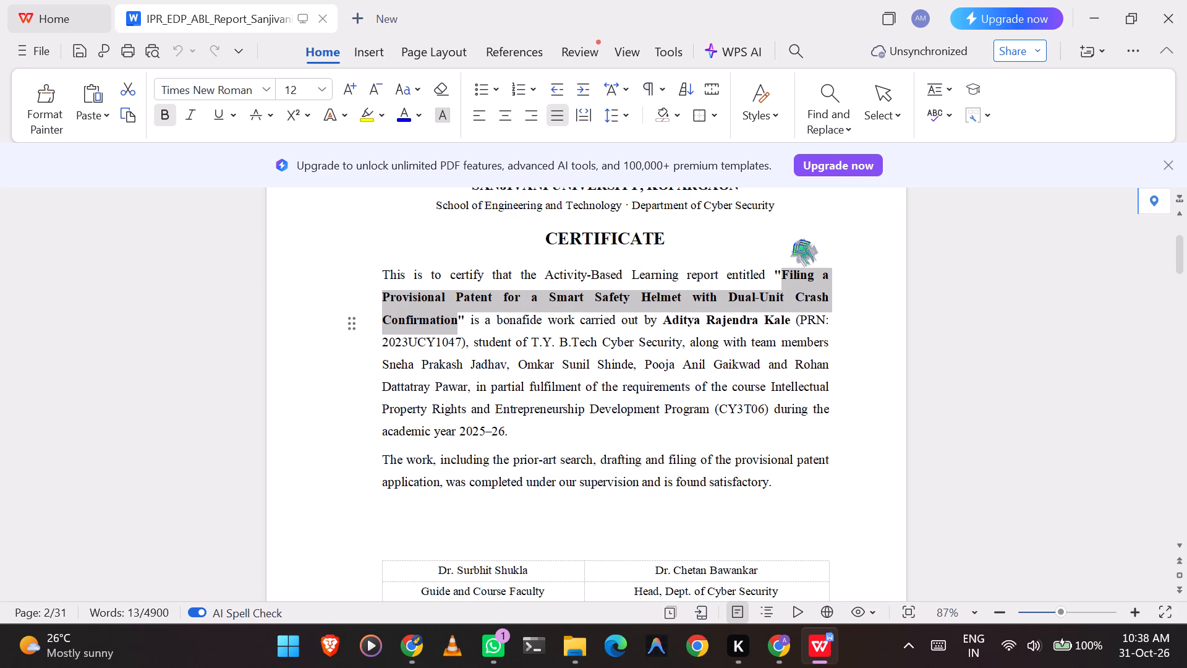
{"action": "key", "text": "ctrl+v"}
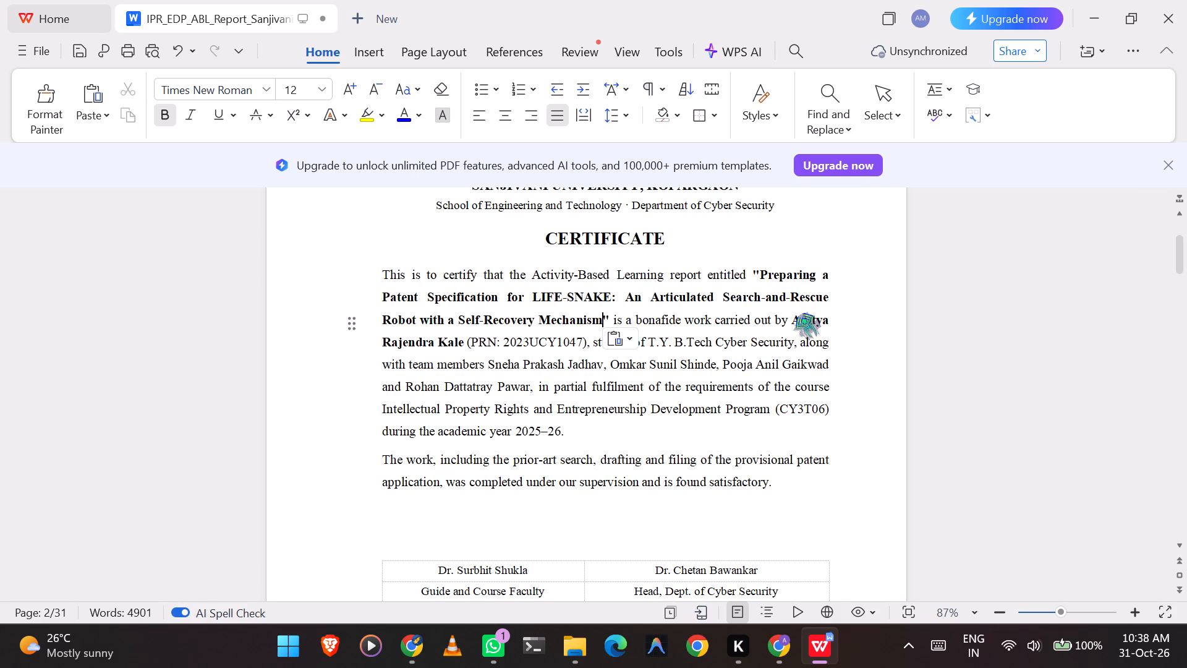
Replace the lead student's name in the reference certificate with the first student listed in the LIFE-SNAKE certificate.
{"action": "left_click_drag", "start_coordinate": [796, 320], "coordinate": [456, 341]}
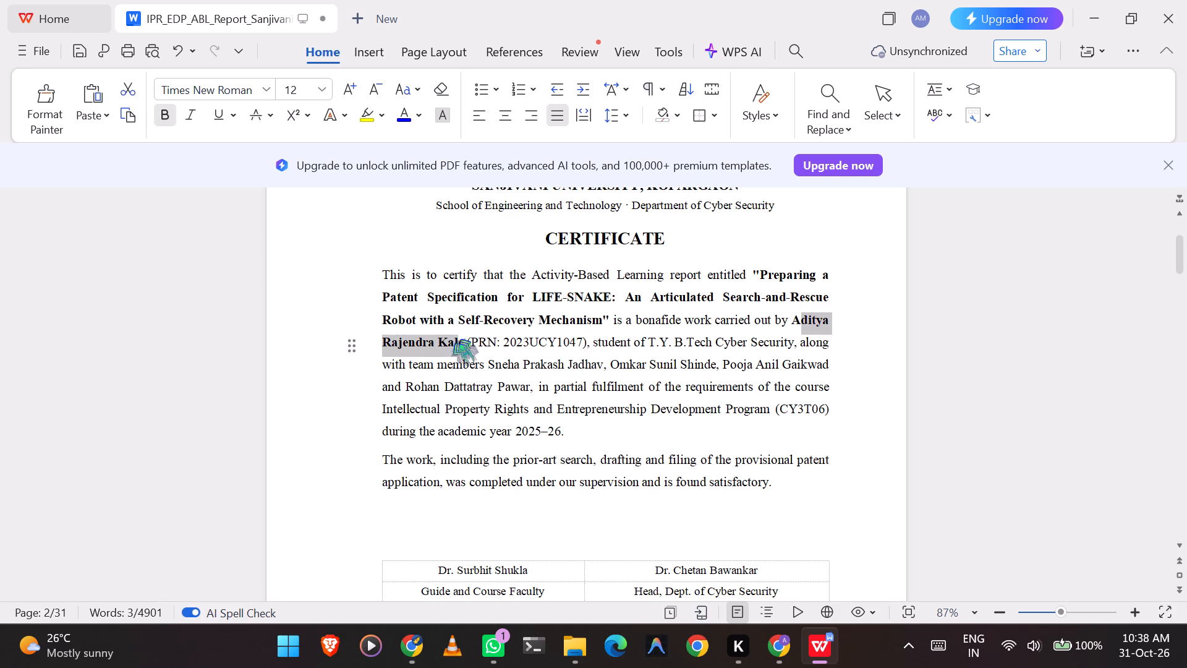
{"action": "left_click_drag", "start_coordinate": [456, 341], "coordinate": [462, 345]}
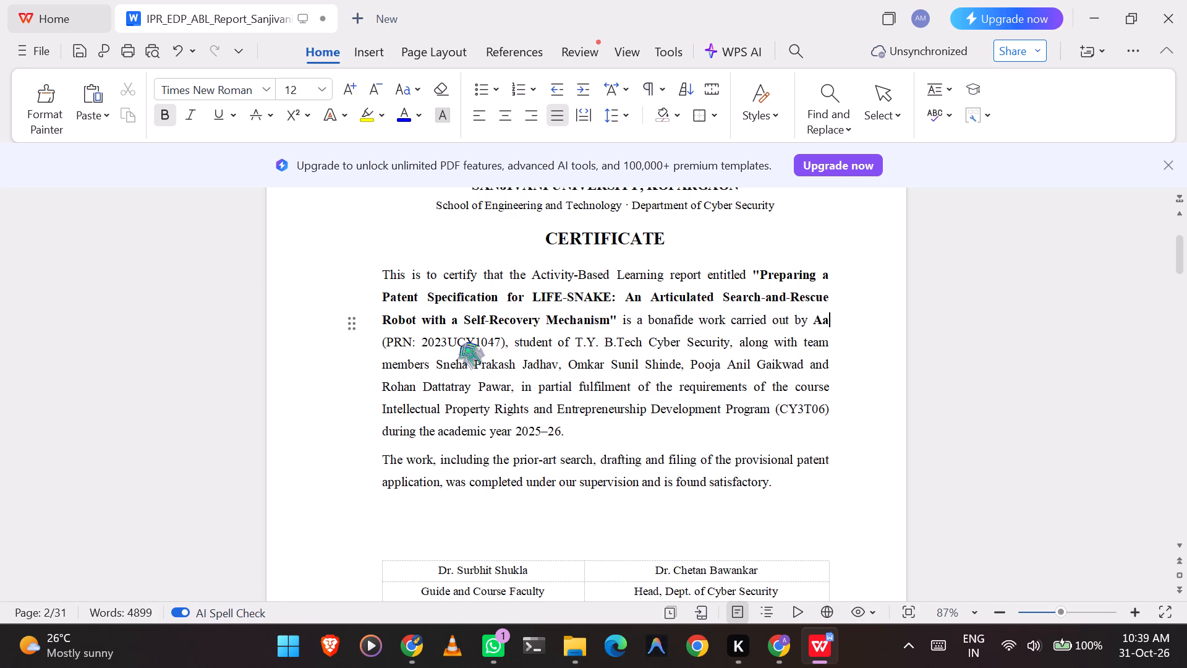
{"action": "key", "text": "BackSpace"}
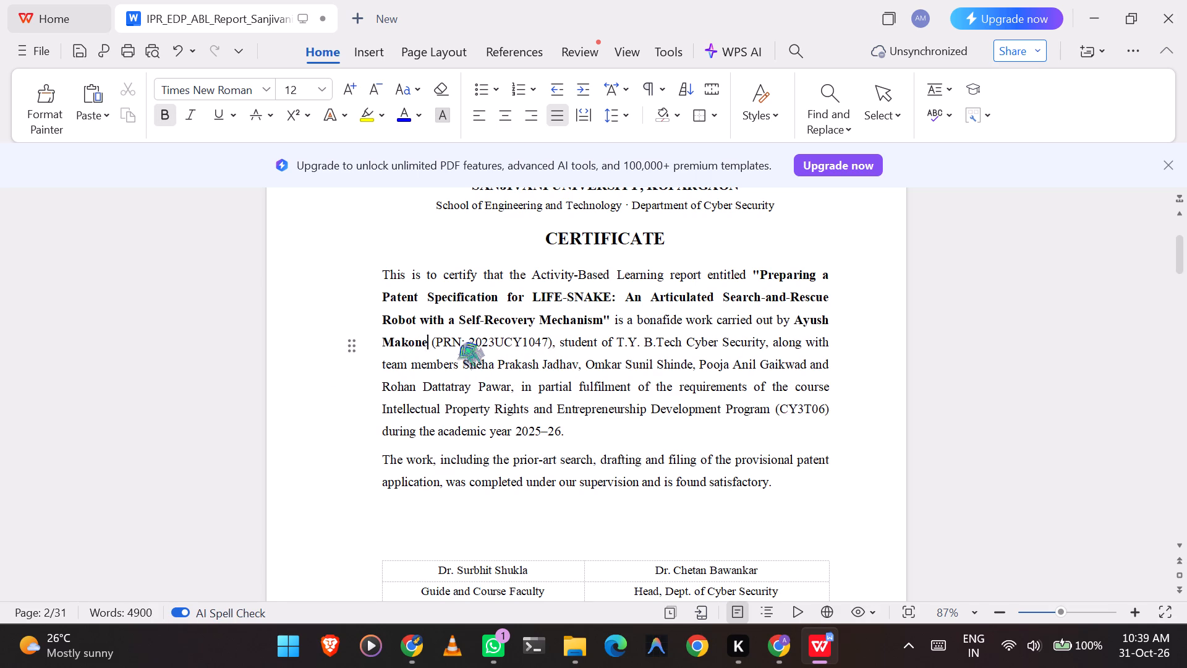
Change the year, branch code and final digits of the lead student's PRN in the reference certificate to the new student's details.
{"action": "left_click", "coordinate": [549, 345]}
{"action": "key", "text": "BackSpace"}
{"action": "key", "text": "BackSpace"}
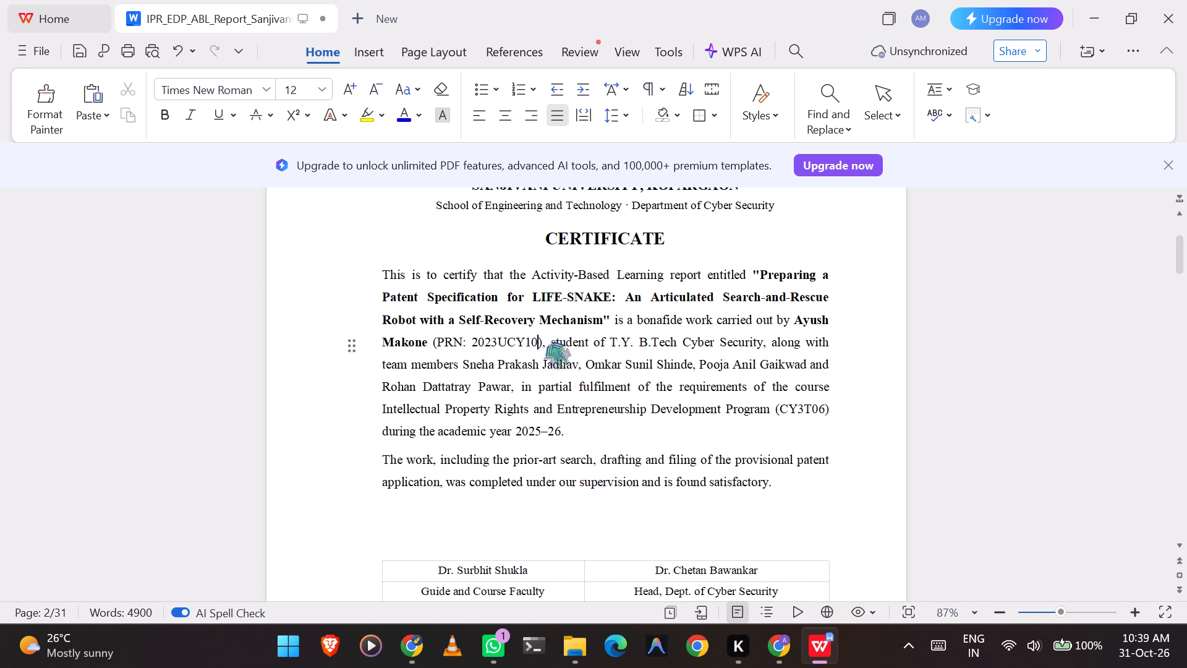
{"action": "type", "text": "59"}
{"action": "left_click", "coordinate": [522, 345]}
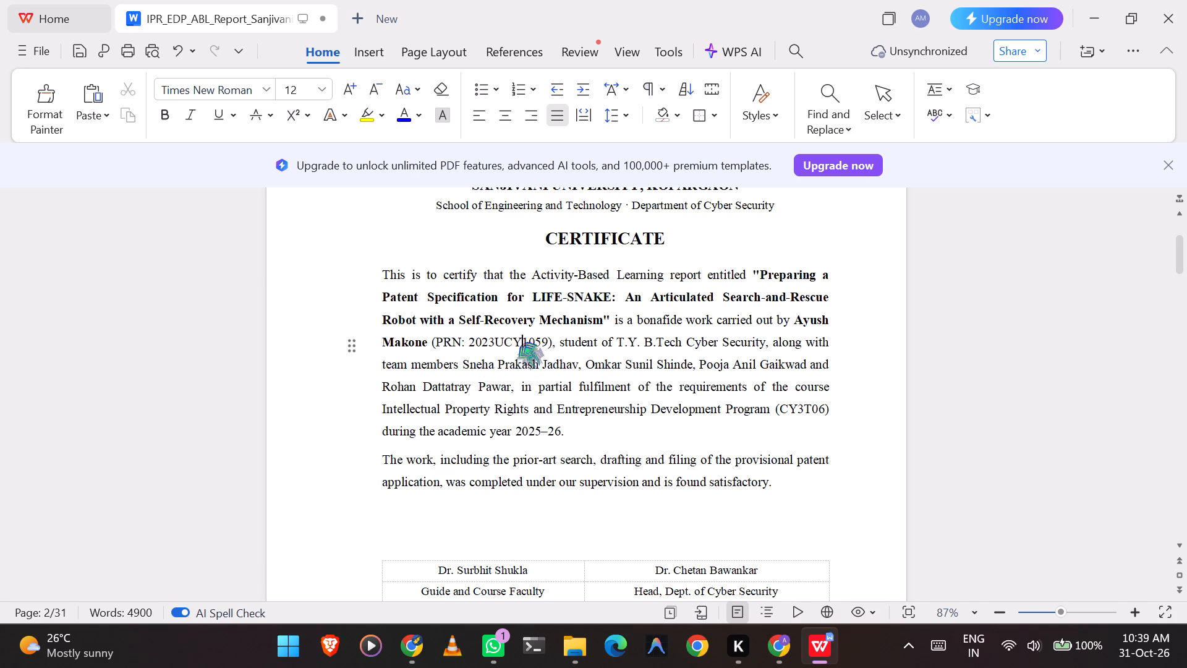
{"action": "key", "text": "BackSpace"}
{"action": "key", "text": "BackSpace"}
{"action": "key", "text": "BackSpace"}
{"action": "key", "text": "BackSpace"}
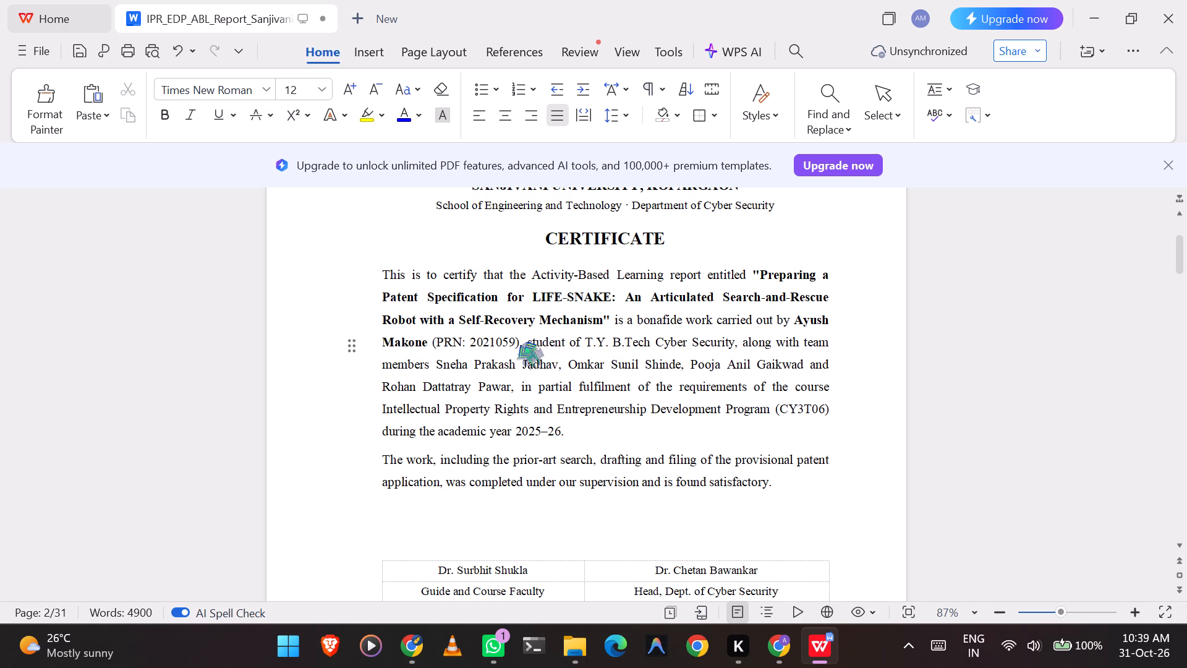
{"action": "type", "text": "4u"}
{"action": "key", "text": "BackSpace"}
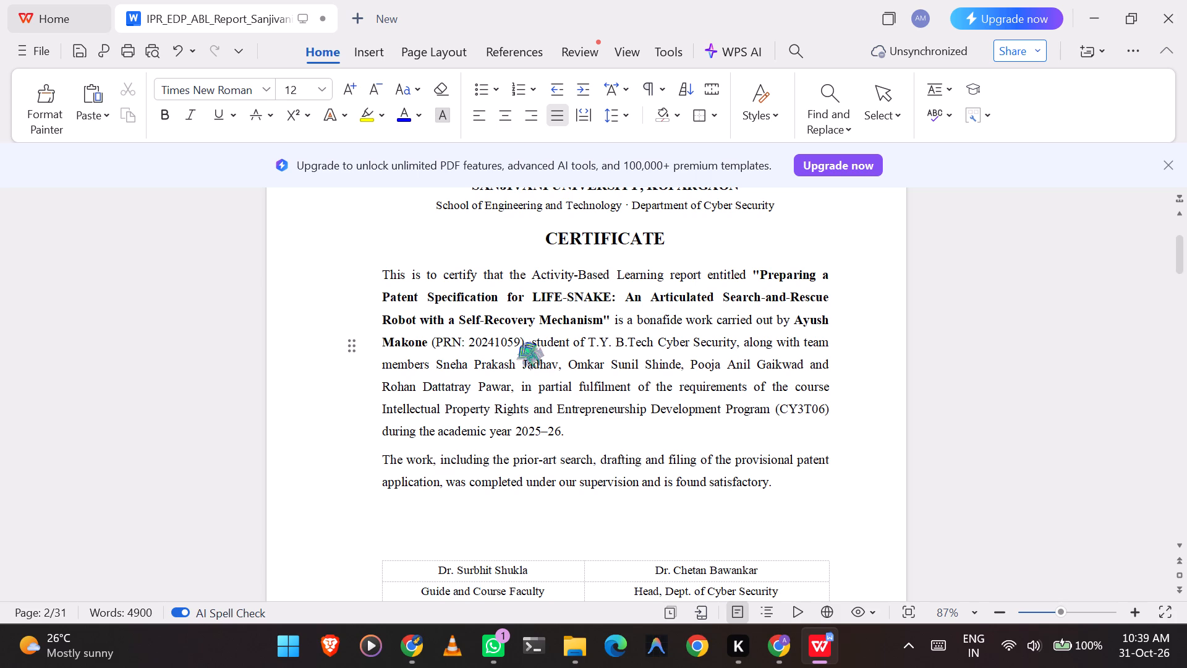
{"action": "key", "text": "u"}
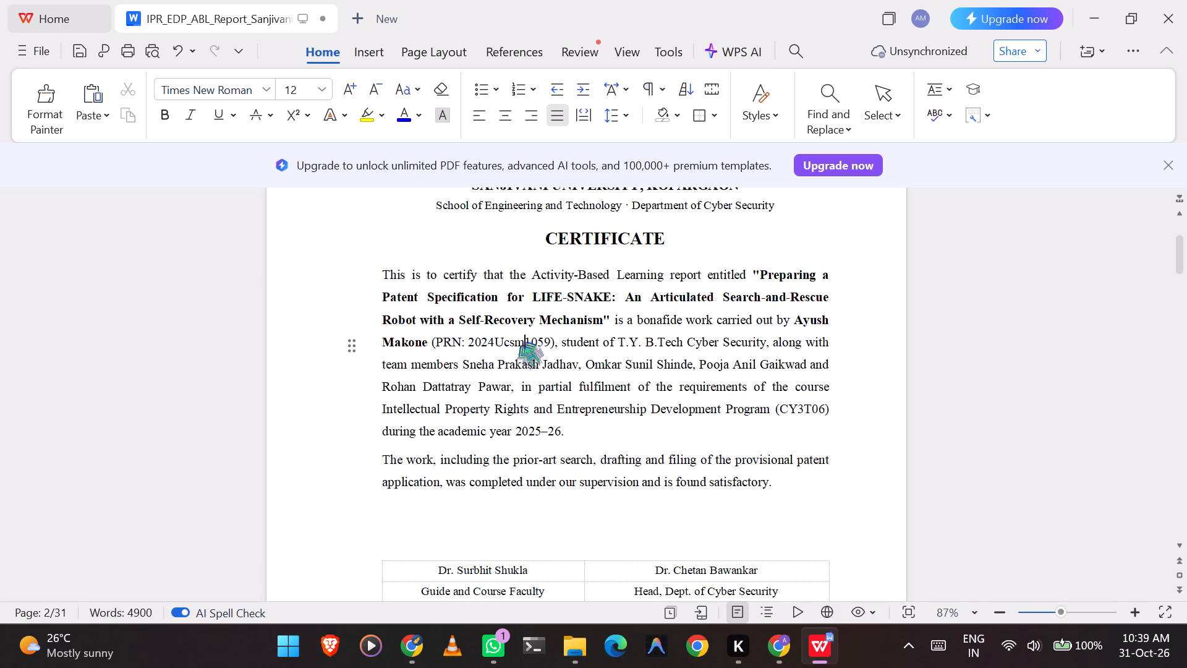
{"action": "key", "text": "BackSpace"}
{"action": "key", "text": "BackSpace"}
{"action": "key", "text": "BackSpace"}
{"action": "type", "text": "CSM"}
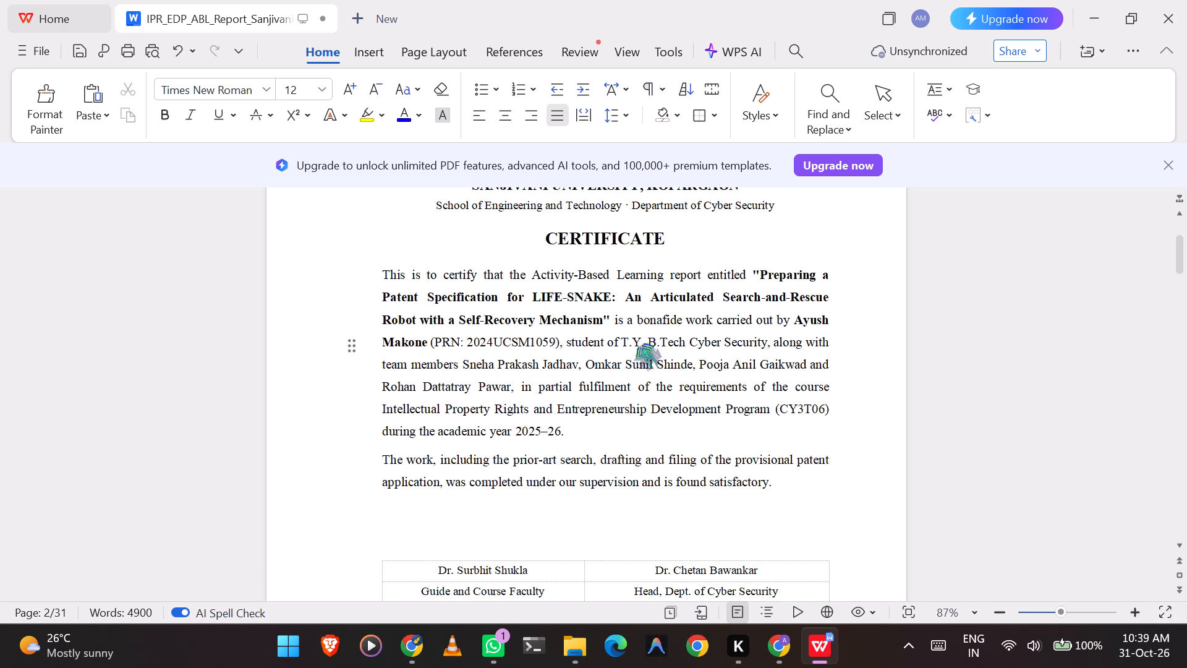
Insert a space before "T.Y. B.Tech Cyber Security" in the reference certificate paragraph.
{"action": "left_click", "coordinate": [623, 345]}
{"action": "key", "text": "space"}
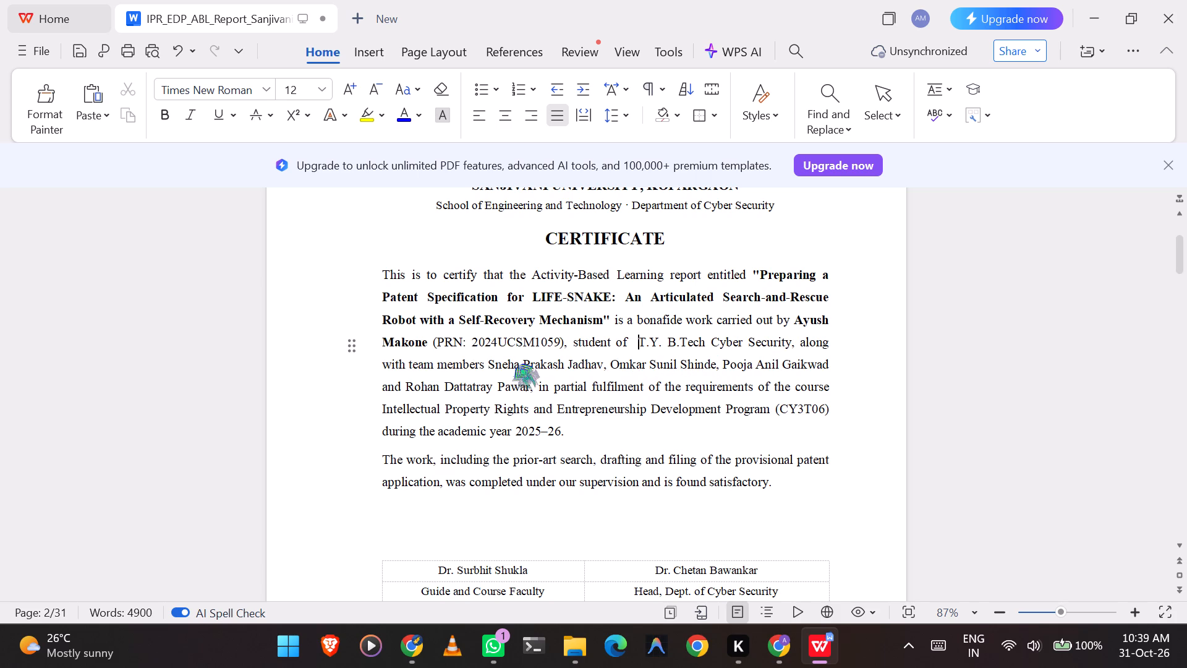
Replace the team members' names in the reference certificate with the remaining students' names copied from the LIFE-SNAKE certificate in Chrome.
{"action": "left_click", "coordinate": [765, 661]}
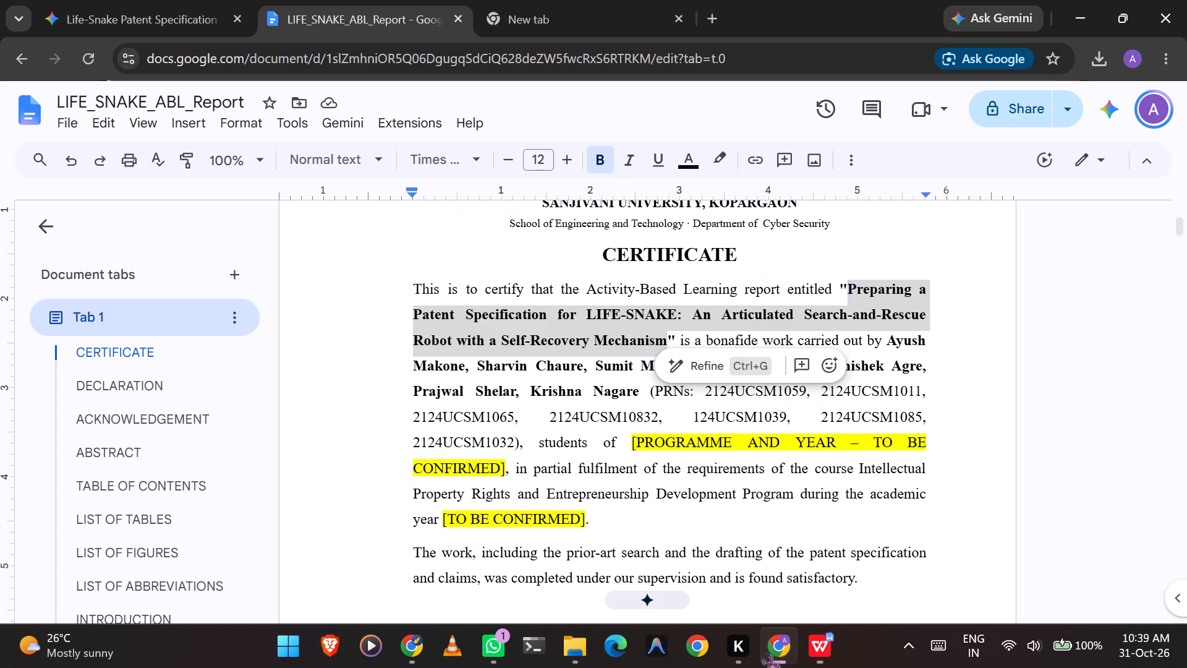
{"action": "left_click", "coordinate": [563, 475]}
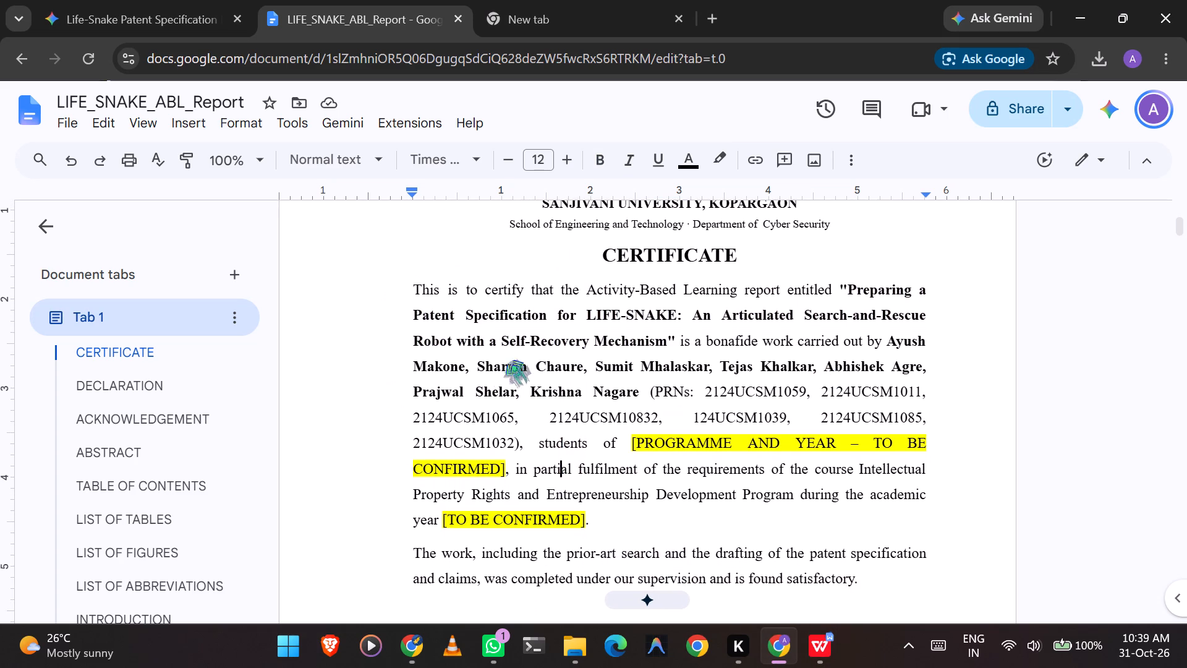
{"action": "left_click_drag", "start_coordinate": [480, 367], "coordinate": [621, 404]}
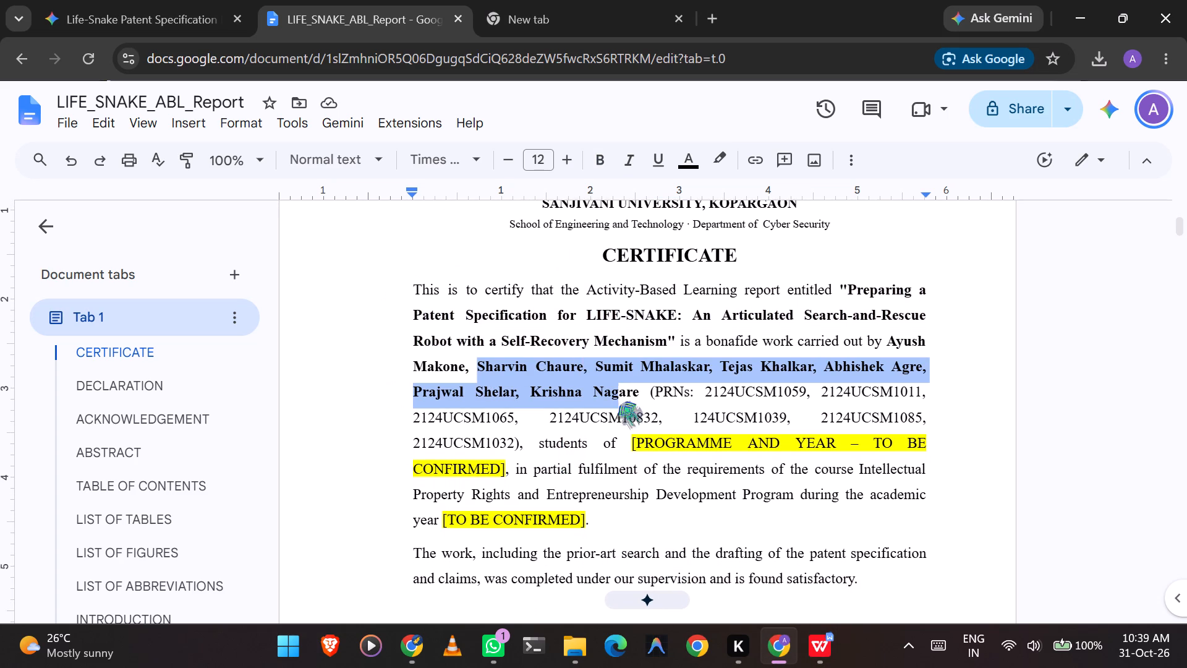
{"action": "left_click_drag", "start_coordinate": [621, 404], "coordinate": [639, 397]}
{"action": "key", "text": "ctrl+c"}
{"action": "left_click", "coordinate": [827, 666]}
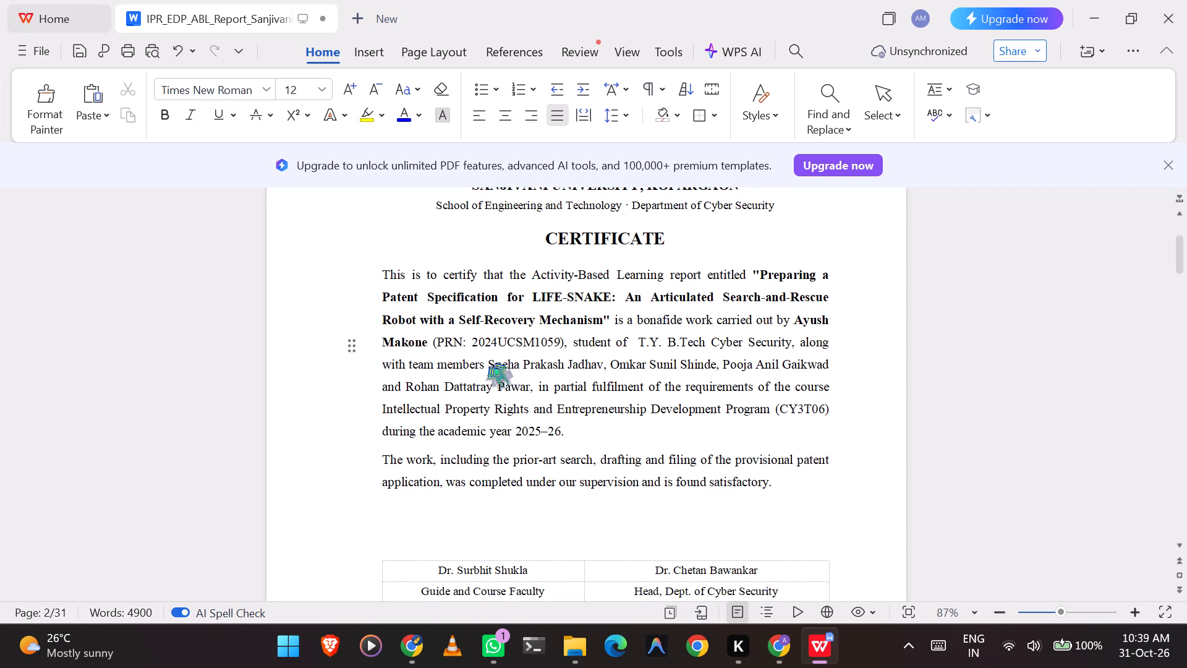
{"action": "left_click_drag", "start_coordinate": [487, 364], "coordinate": [525, 392]}
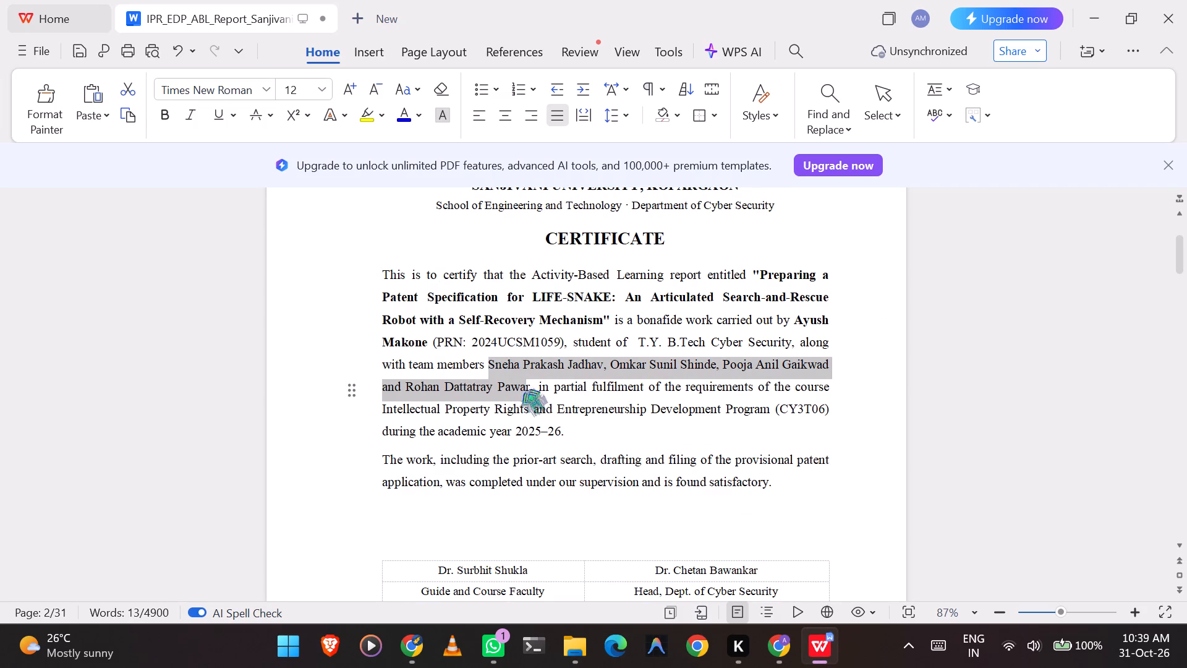
{"action": "left_click_drag", "start_coordinate": [525, 392], "coordinate": [529, 393]}
{"action": "key", "text": "ctrl+v"}
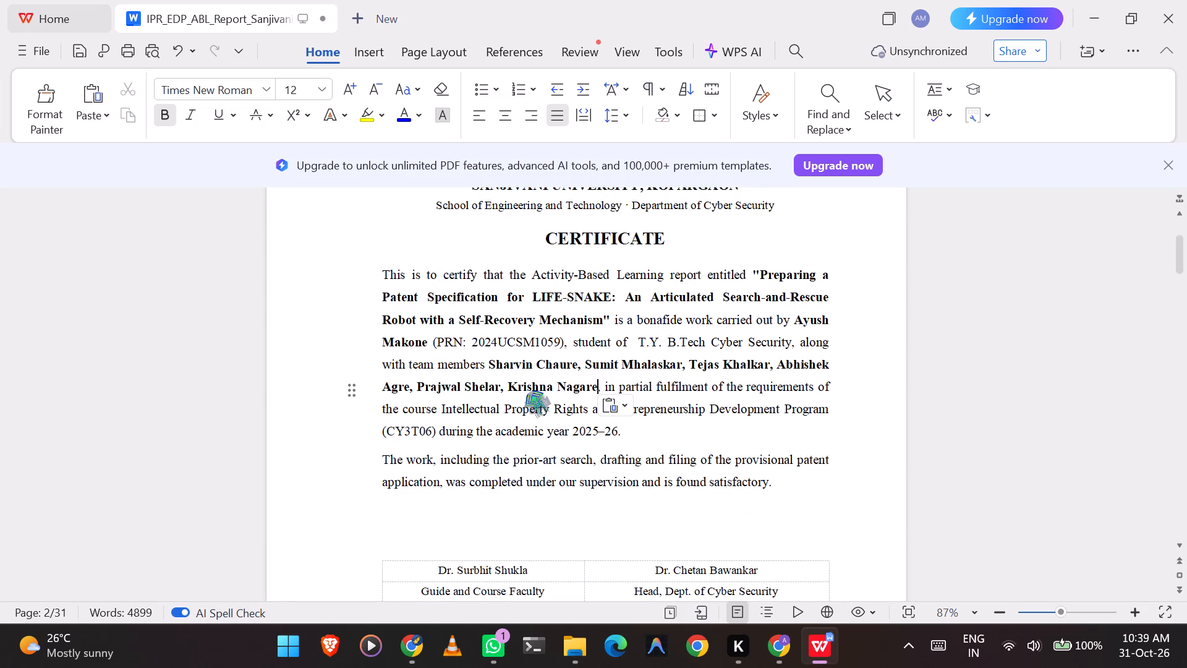
Replace the course code in the reference certificate with 24UCYME301 from the LIFE-SNAKE cover page, and remove its bold formatting.
{"action": "left_click", "coordinate": [732, 431]}
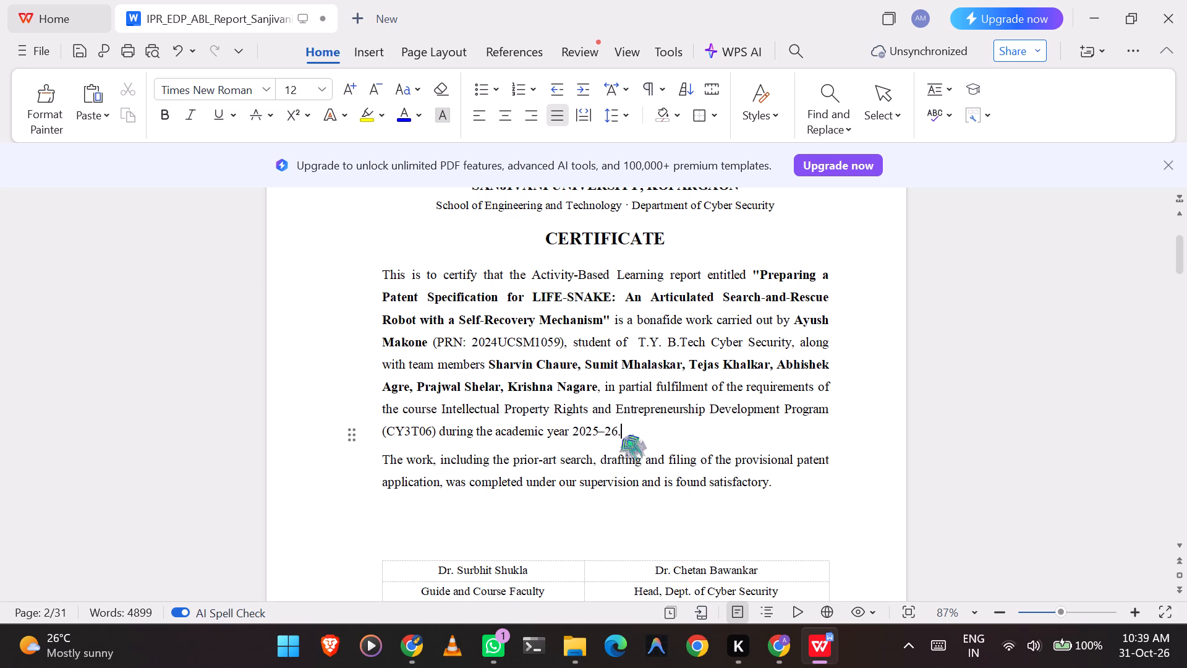
{"action": "left_click", "coordinate": [788, 667]}
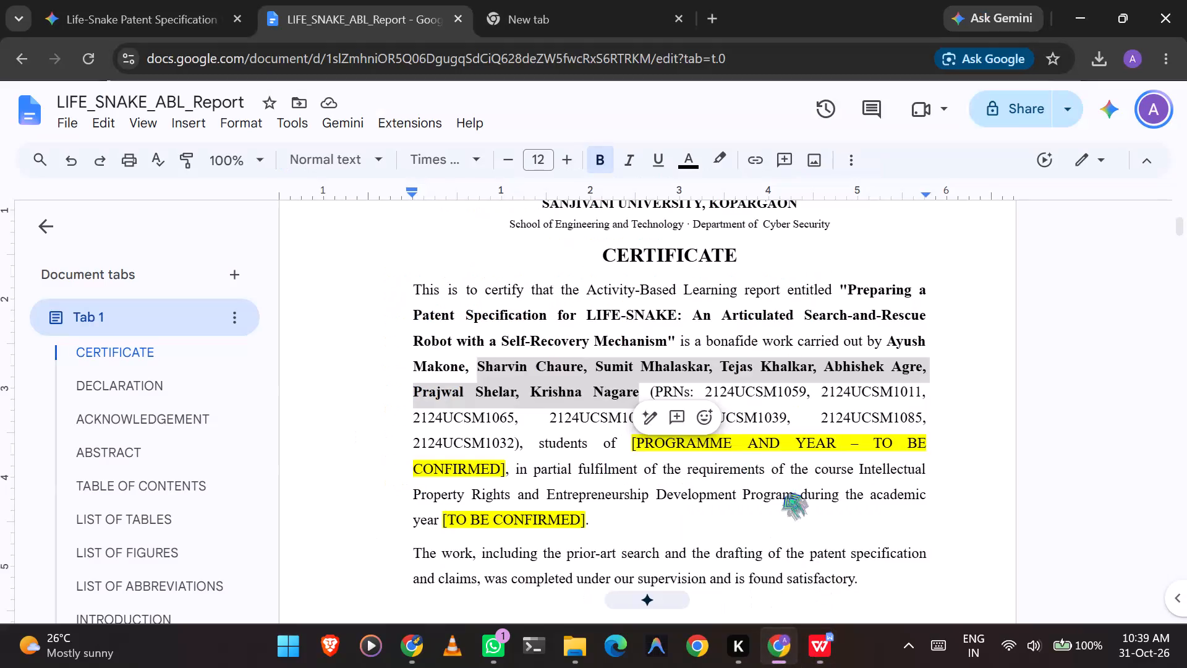
{"action": "scroll", "coordinate": [768, 459], "scroll_direction": "up", "scroll_amount": 6}
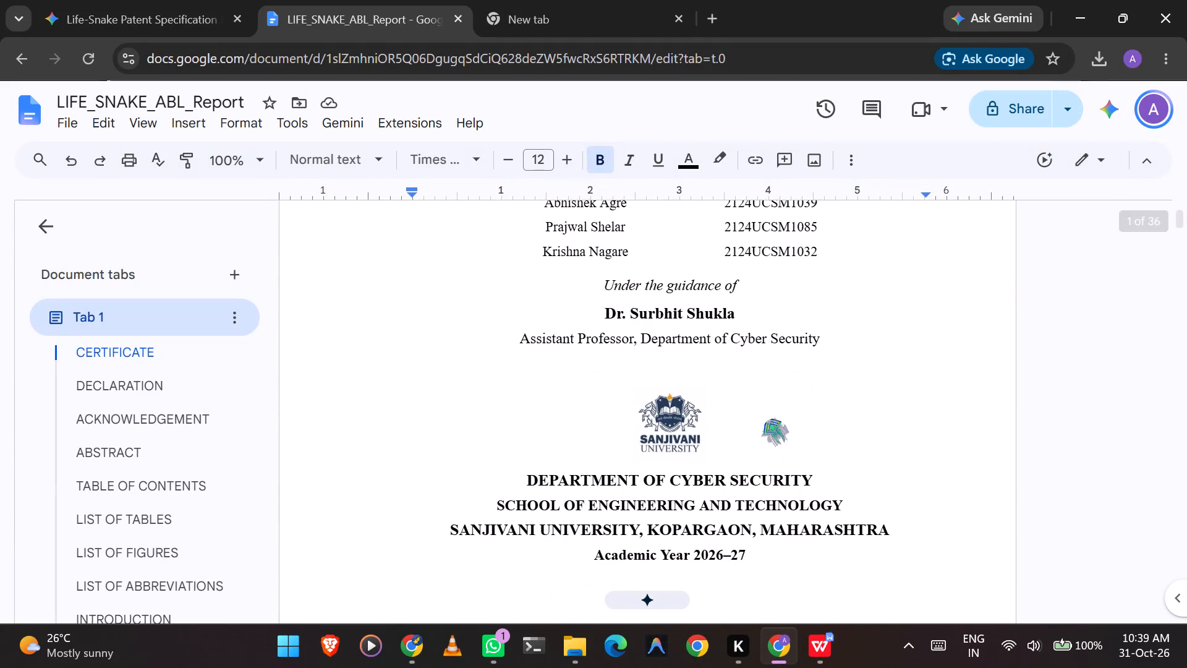
{"action": "scroll", "coordinate": [764, 475], "scroll_direction": "up", "scroll_amount": 2}
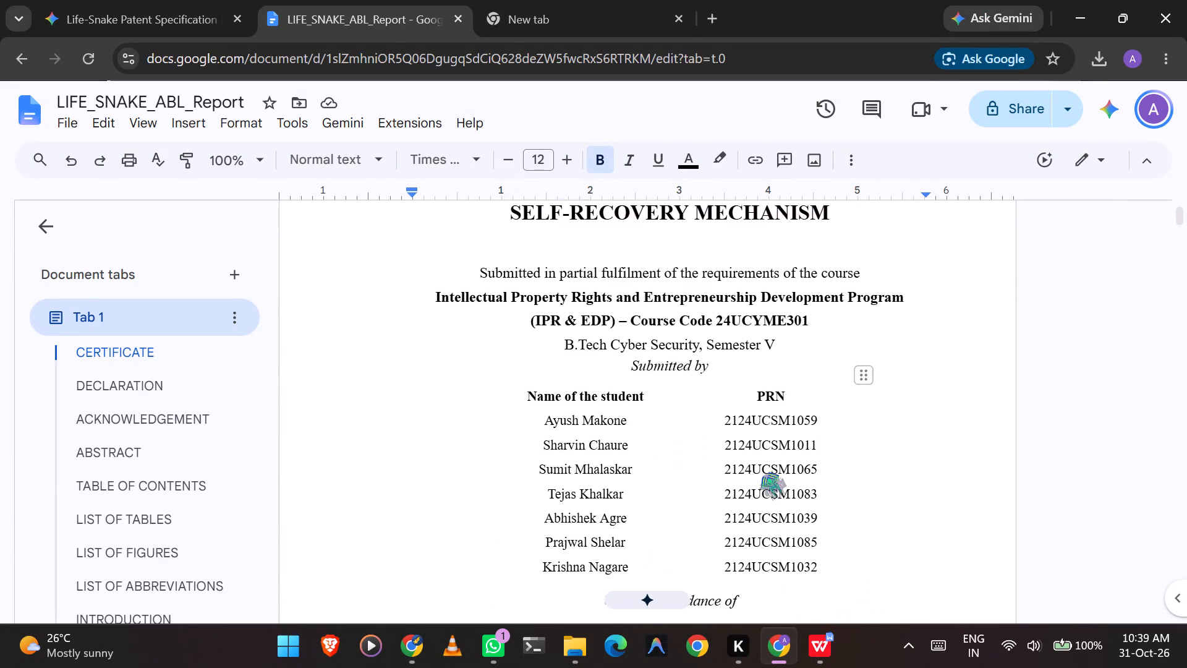
{"action": "scroll", "coordinate": [764, 475], "scroll_direction": "up", "scroll_amount": 1}
{"action": "left_click", "coordinate": [721, 361]}
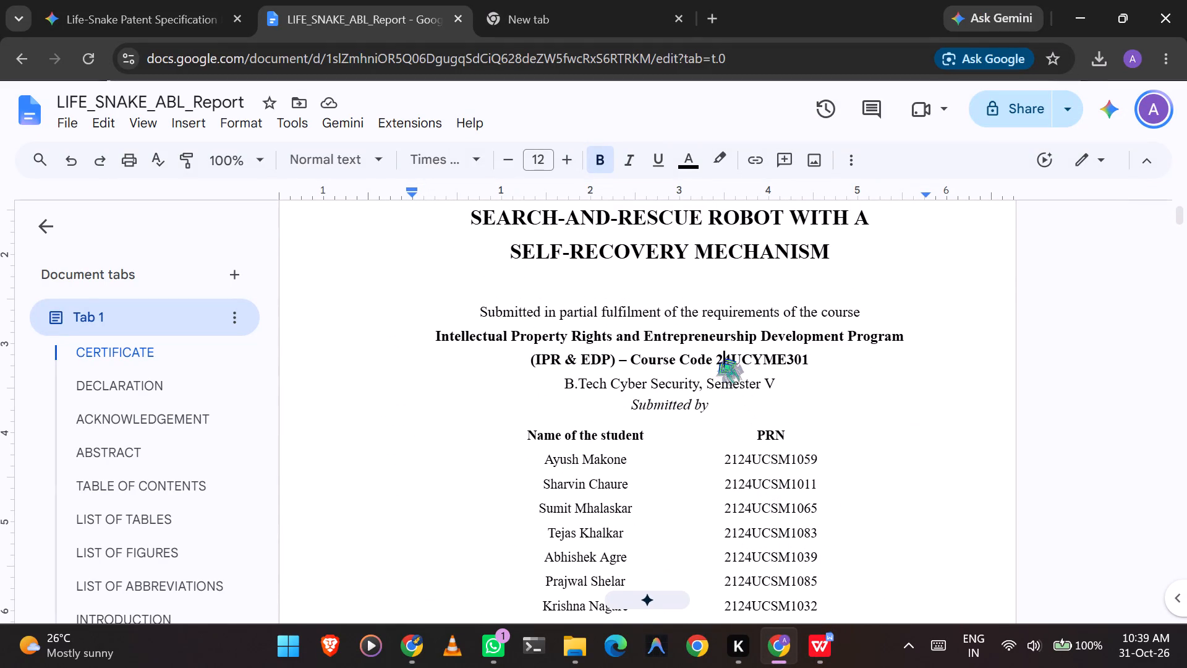
{"action": "left_click", "coordinate": [721, 361]}
{"action": "double_click", "coordinate": [723, 361]}
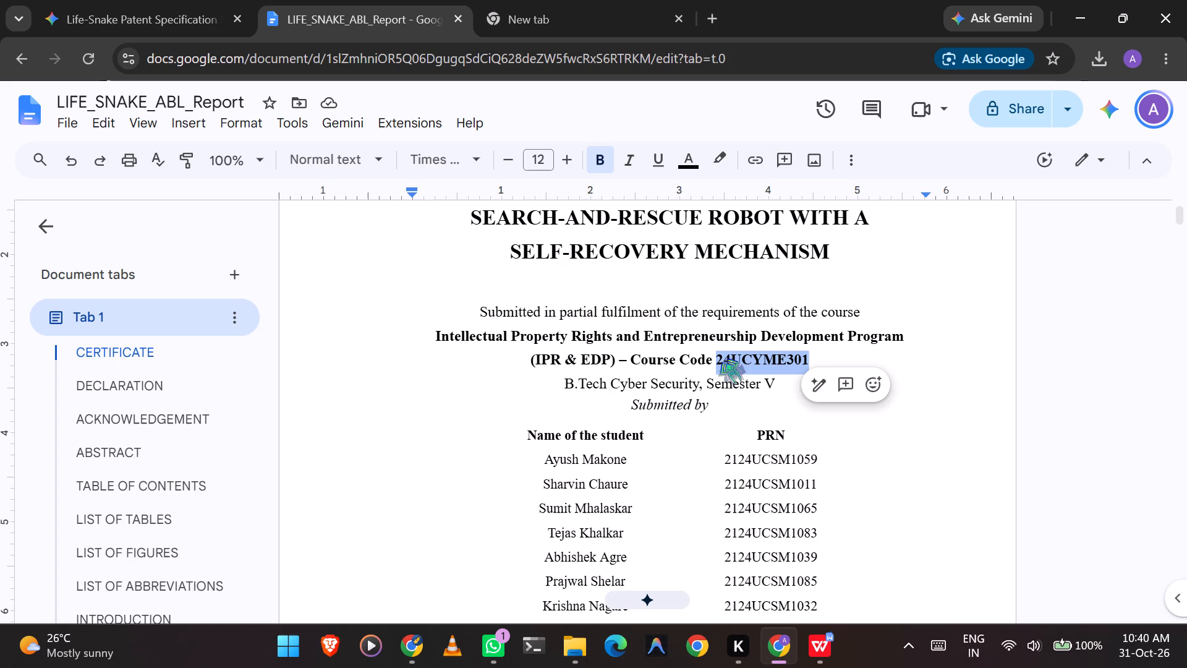
{"action": "key", "text": "ctrl+c"}
{"action": "left_click", "coordinate": [827, 667]}
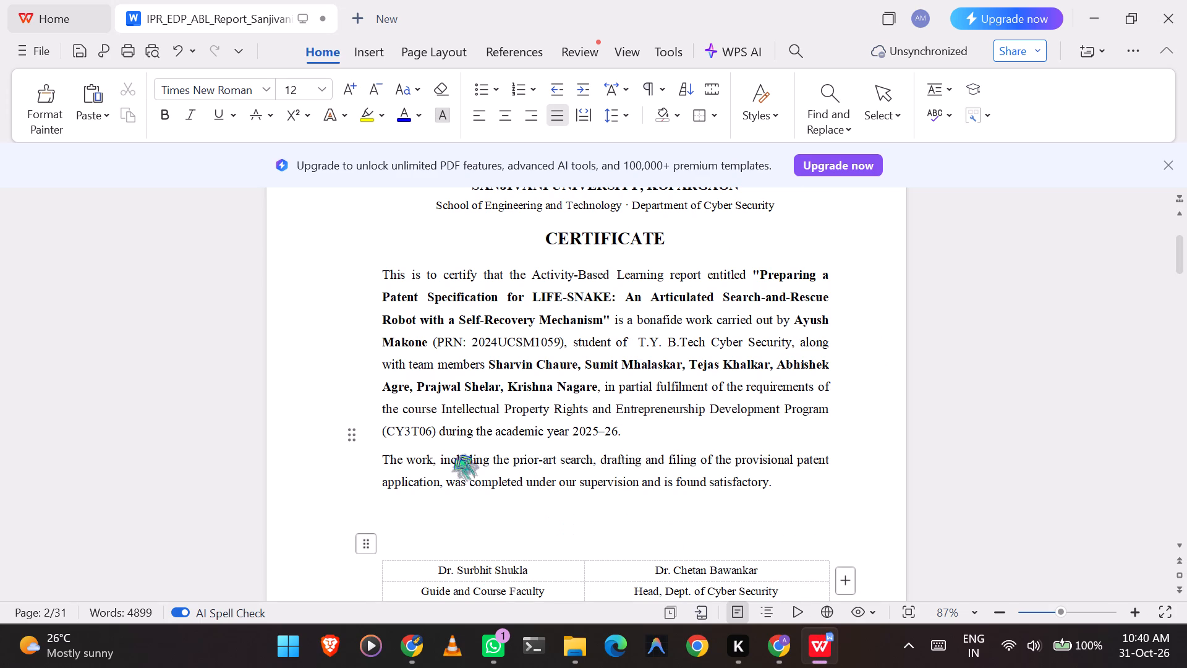
{"action": "double_click", "coordinate": [405, 426]}
{"action": "key", "text": "ctrl+v"}
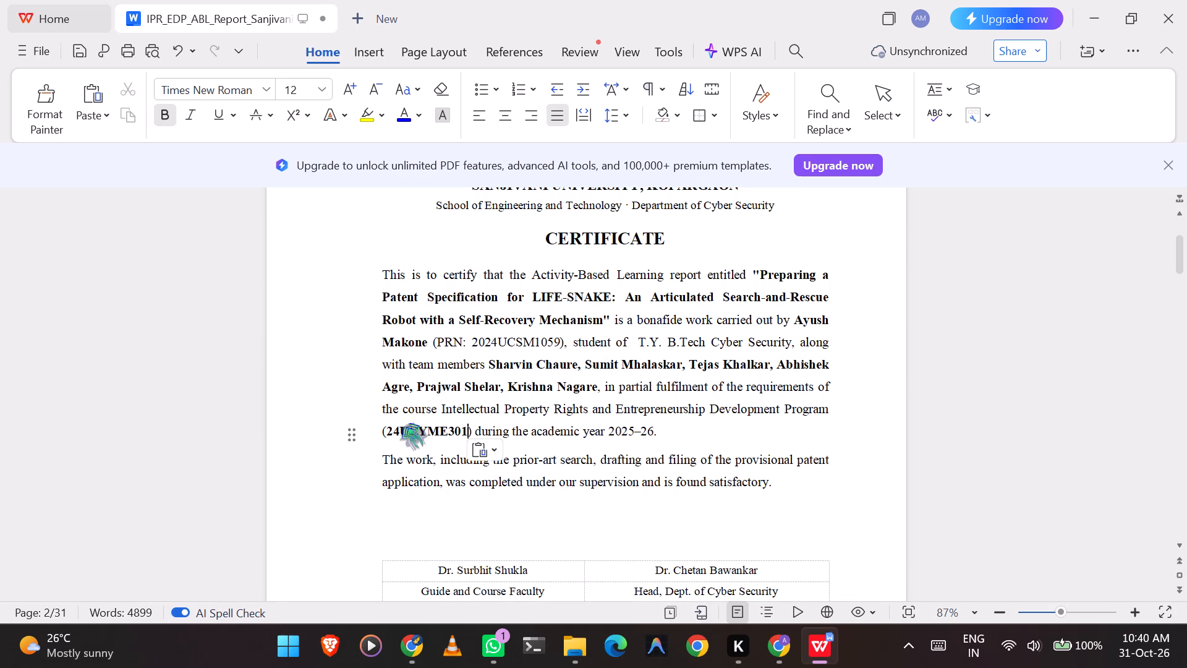
{"action": "double_click", "coordinate": [405, 426]}
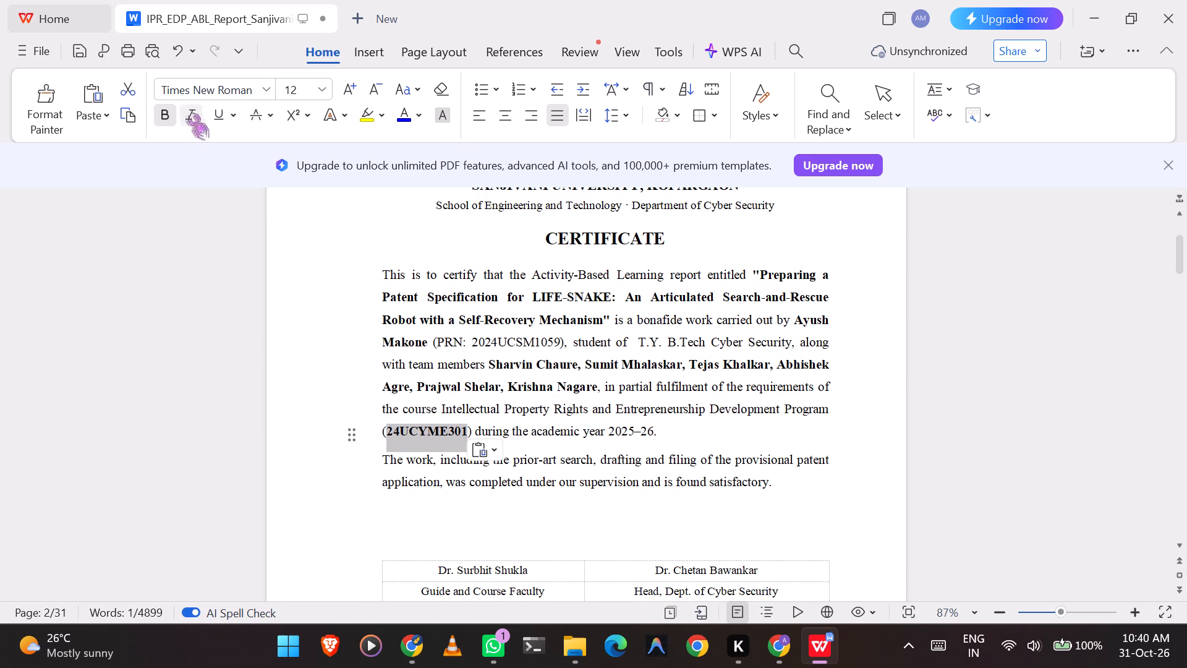
{"action": "left_click", "coordinate": [164, 119]}
{"action": "left_click", "coordinate": [605, 453]}
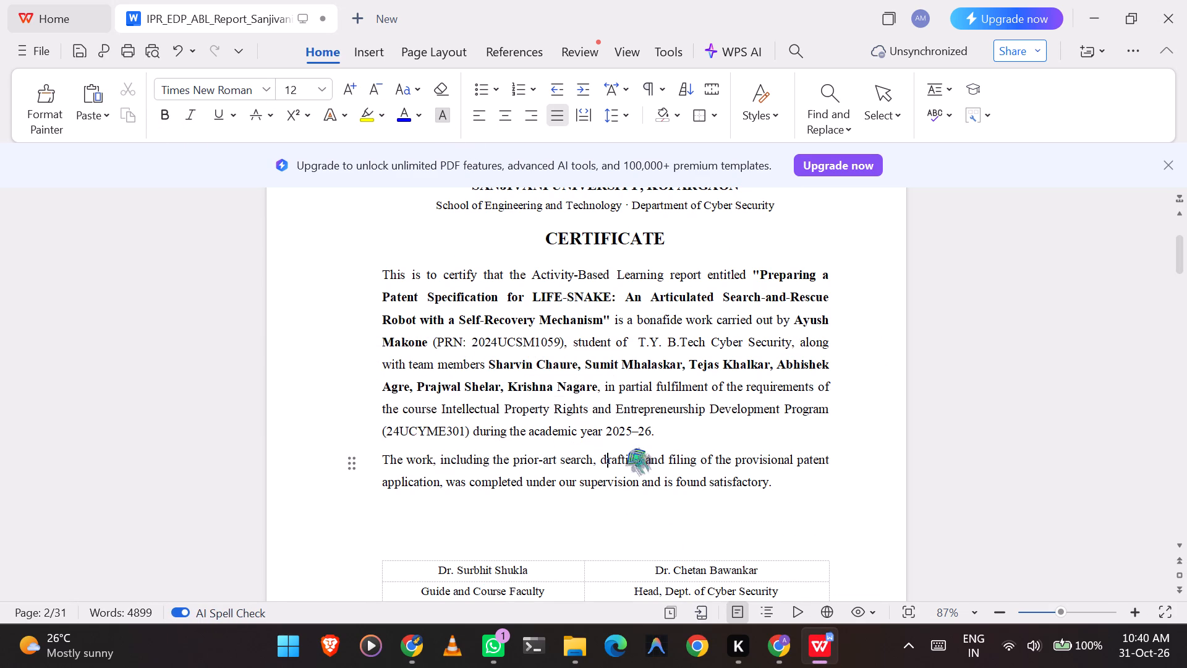
Change the academic year in the reference certificate to 2026–27.
{"action": "left_click", "coordinate": [632, 435]}
{"action": "key", "text": "BackSpace"}
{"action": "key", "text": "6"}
{"action": "key", "text": "Up"}
{"action": "key", "text": "Right"}
{"action": "key", "text": "Right"}
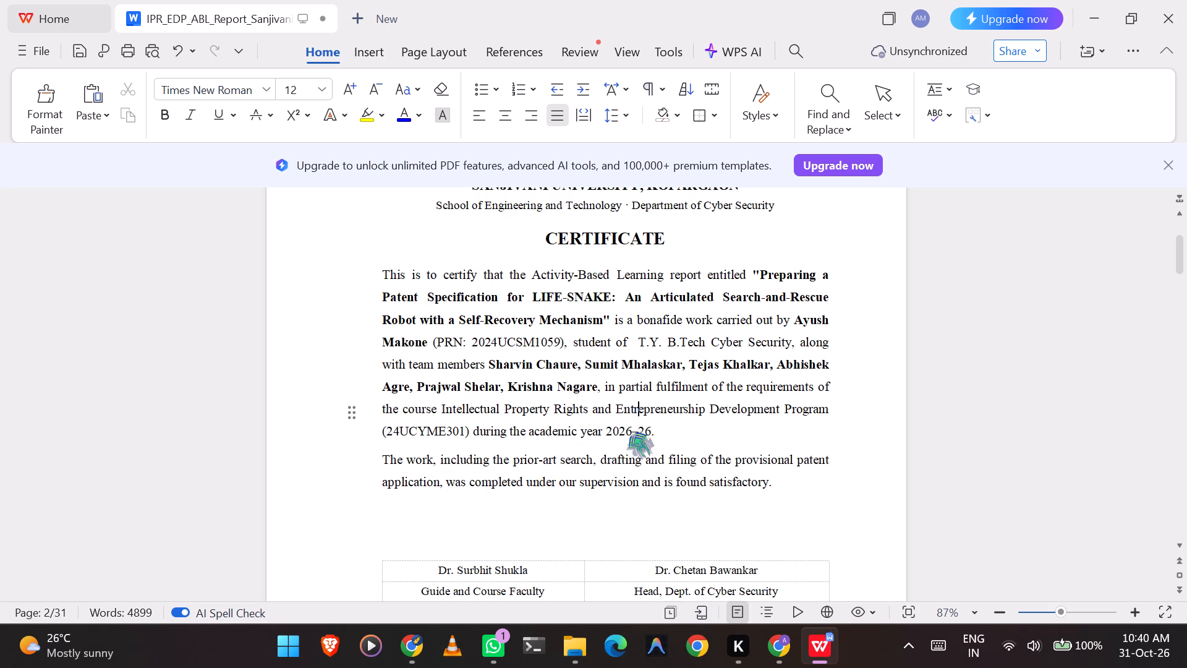
{"action": "key", "text": "Down"}
{"action": "key", "text": "Right"}
{"action": "key", "text": "Right"}
{"action": "key", "text": "BackSpace"}
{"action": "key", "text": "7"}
Copy both edited certificate paragraphs from the reference document and switch to the LIFE-SNAKE report in Chrome.
{"action": "left_click_drag", "start_coordinate": [384, 275], "coordinate": [786, 485]}
{"action": "key", "text": "ctrl+v"}
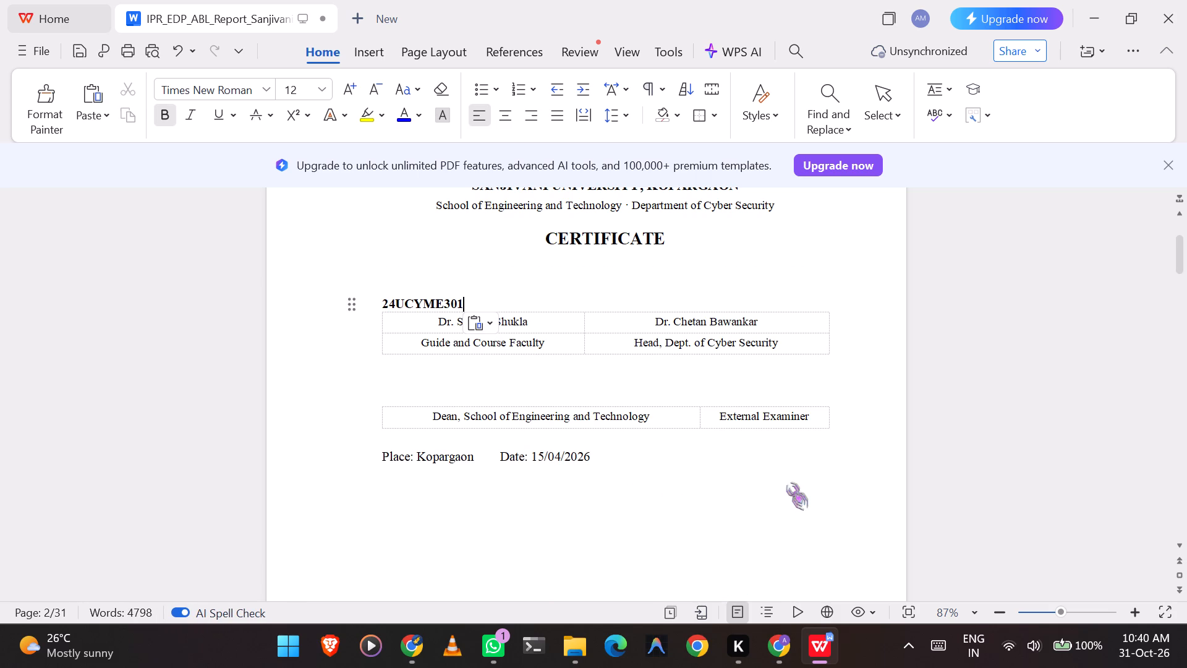
{"action": "key", "text": "ctrl+z"}
{"action": "key", "text": "ctrl+c"}
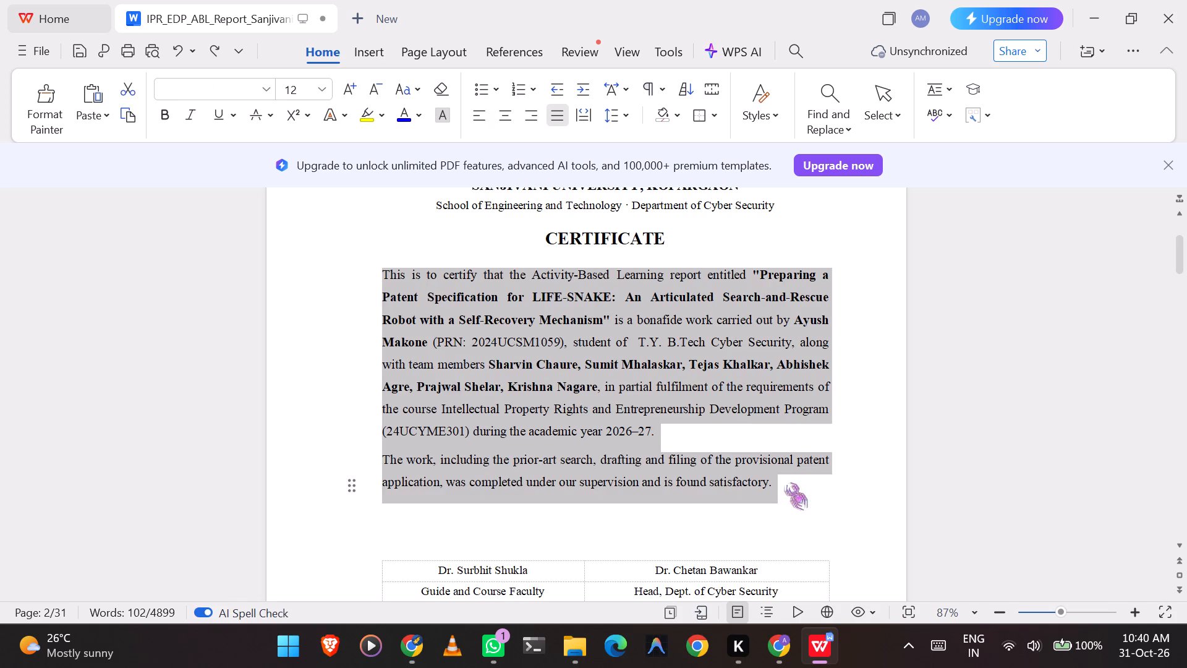
{"action": "key", "text": "ctrl+c"}
{"action": "left_click", "coordinate": [780, 667]}
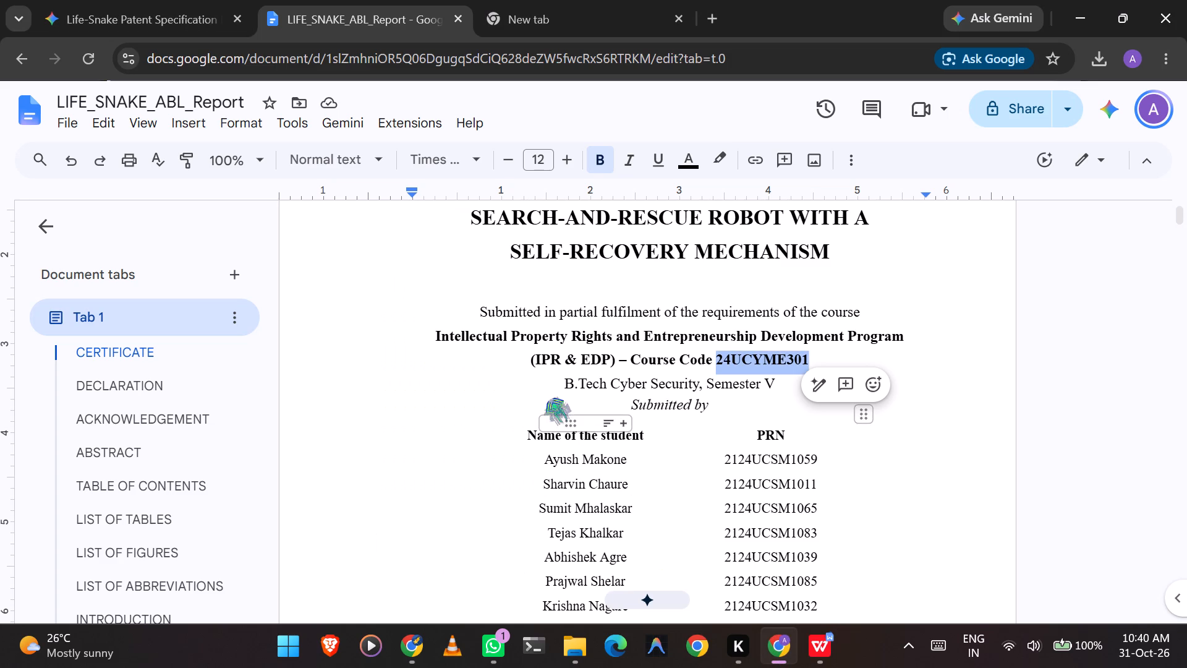
Replace both certificate paragraphs in the LIFE-SNAKE report with the paragraphs copied from the reference document, removing the extra line break.
{"action": "scroll", "coordinate": [819, 508], "scroll_direction": "down", "scroll_amount": 5}
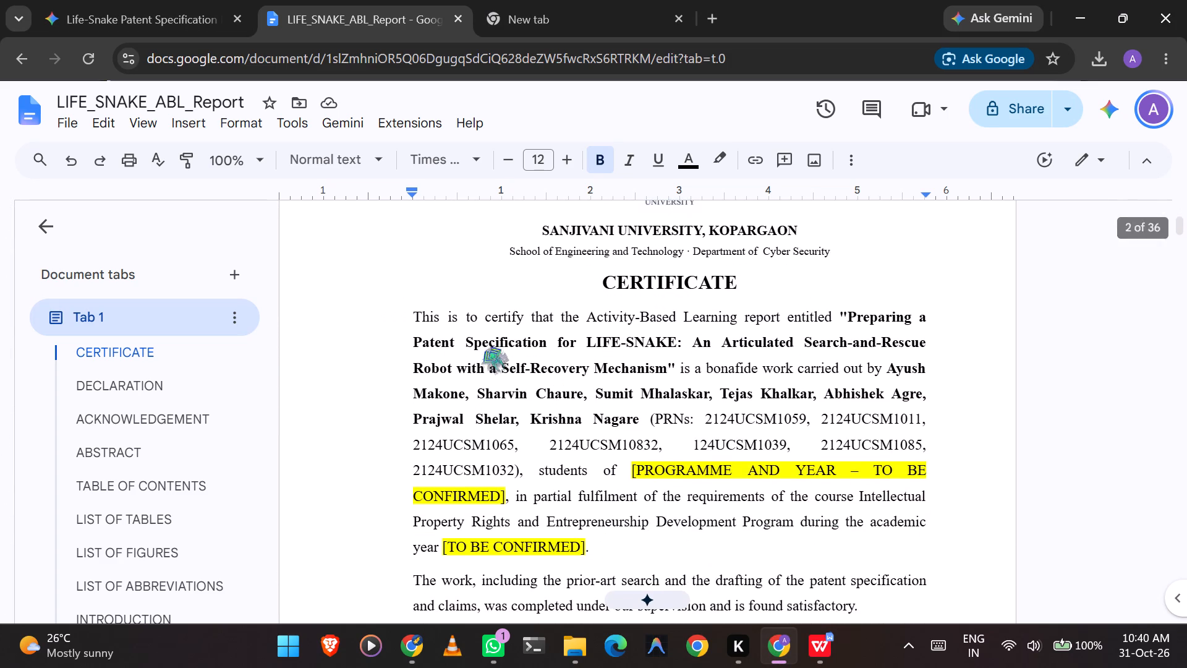
{"action": "left_click_drag", "start_coordinate": [412, 315], "coordinate": [624, 613]}
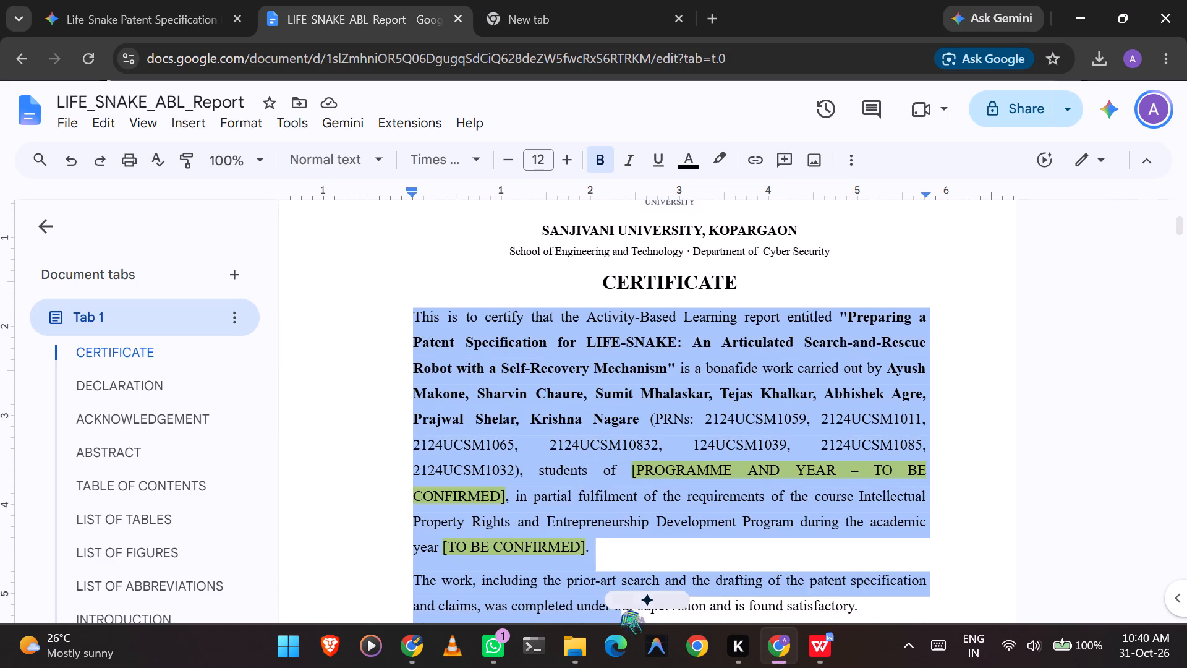
{"action": "left_click_drag", "start_coordinate": [624, 613], "coordinate": [861, 601]}
{"action": "left_click", "coordinate": [1034, 503]}
{"action": "scroll", "coordinate": [1034, 503], "scroll_direction": "down", "scroll_amount": 1}
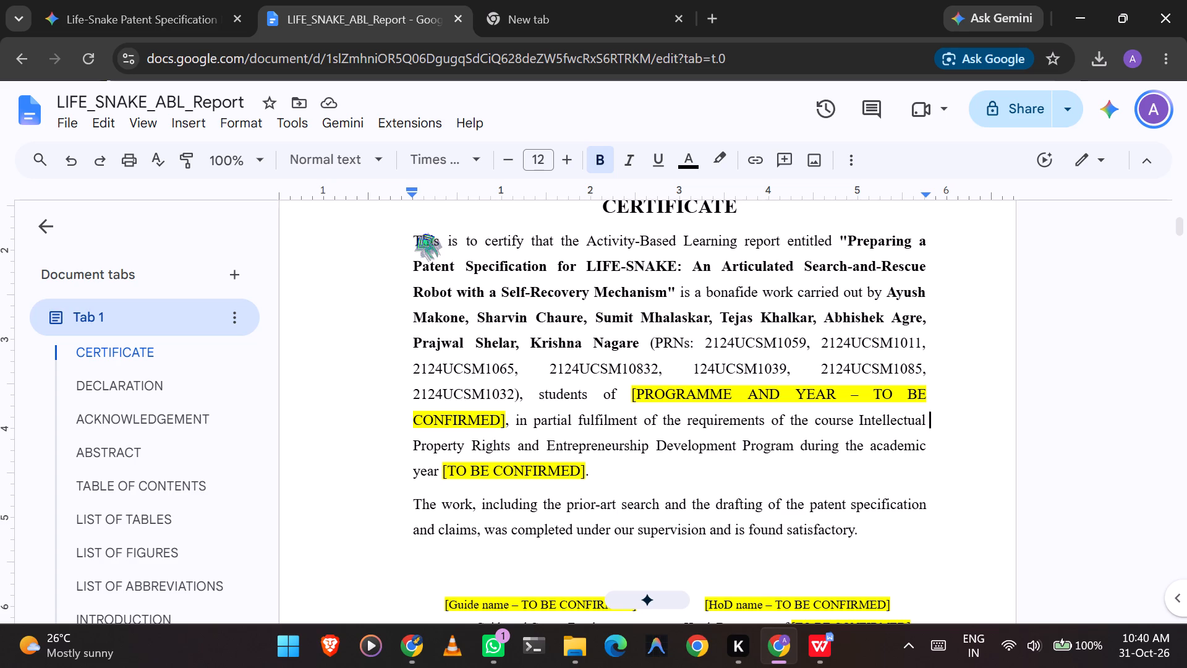
{"action": "left_click_drag", "start_coordinate": [417, 236], "coordinate": [423, 238]}
{"action": "left_click", "coordinate": [423, 238]}
{"action": "left_click_drag", "start_coordinate": [423, 238], "coordinate": [843, 551]}
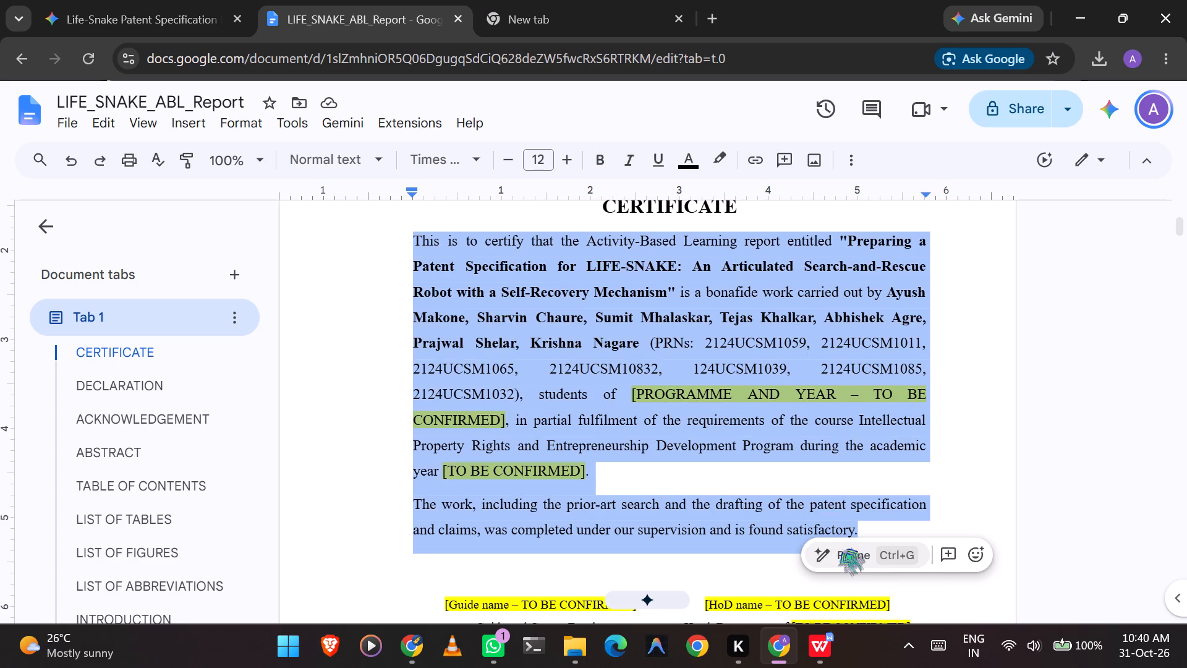
{"action": "left_click_drag", "start_coordinate": [843, 551], "coordinate": [838, 549]}
{"action": "key", "text": "ctrl+v"}
{"action": "key", "text": "BackSpace"}
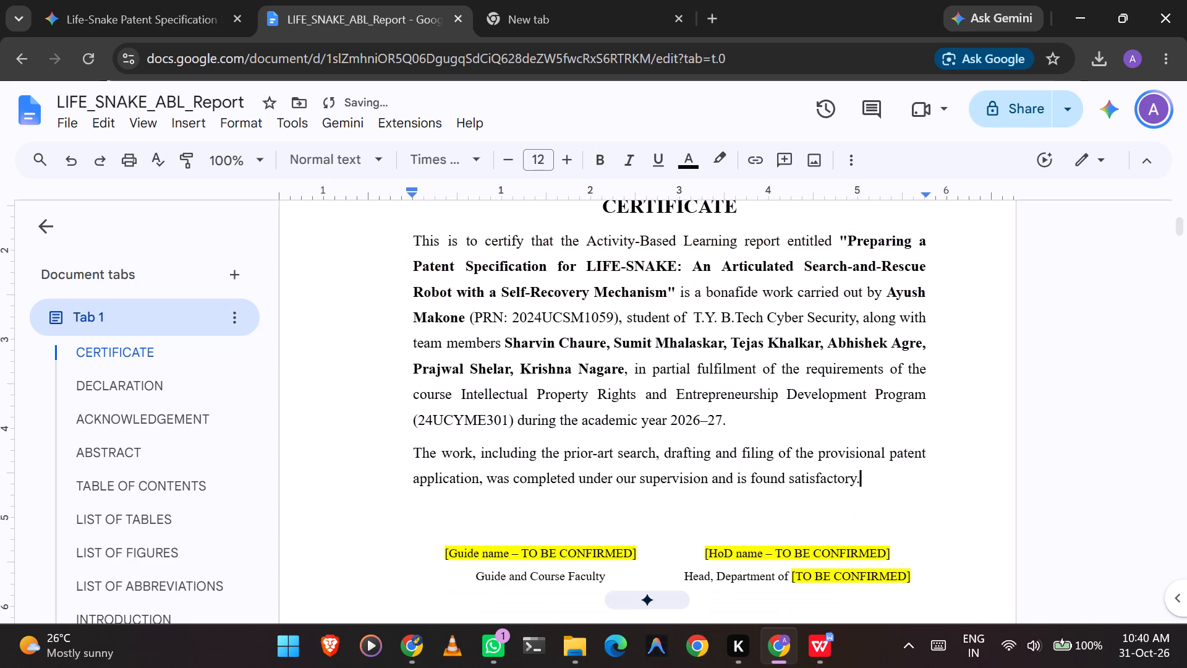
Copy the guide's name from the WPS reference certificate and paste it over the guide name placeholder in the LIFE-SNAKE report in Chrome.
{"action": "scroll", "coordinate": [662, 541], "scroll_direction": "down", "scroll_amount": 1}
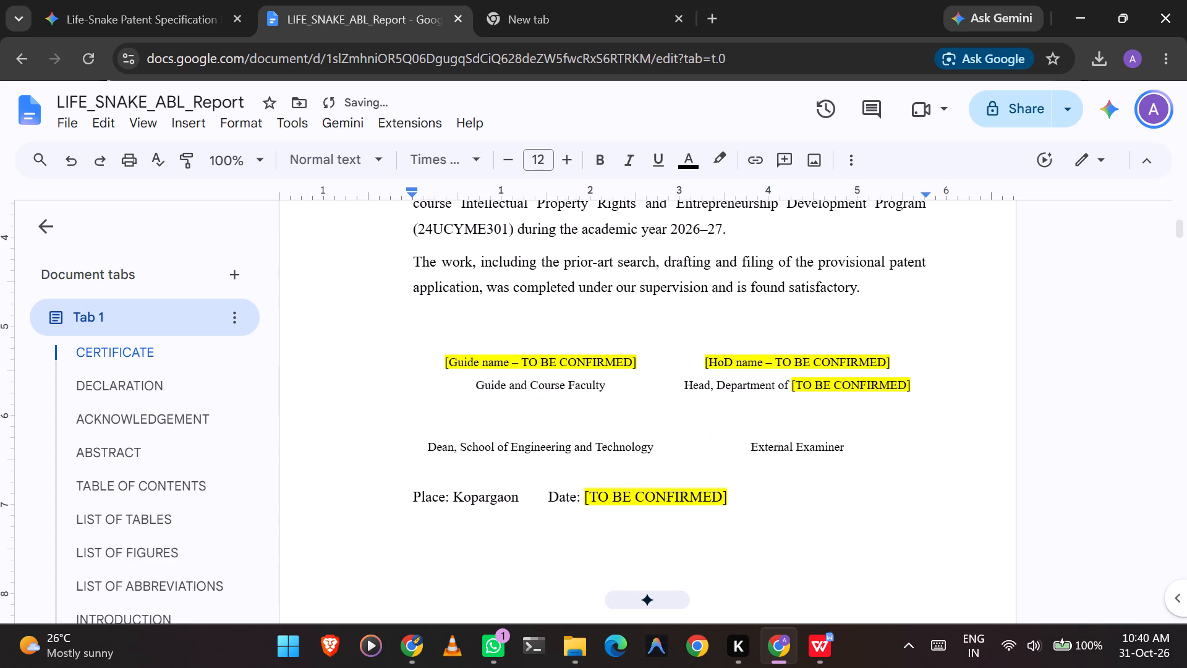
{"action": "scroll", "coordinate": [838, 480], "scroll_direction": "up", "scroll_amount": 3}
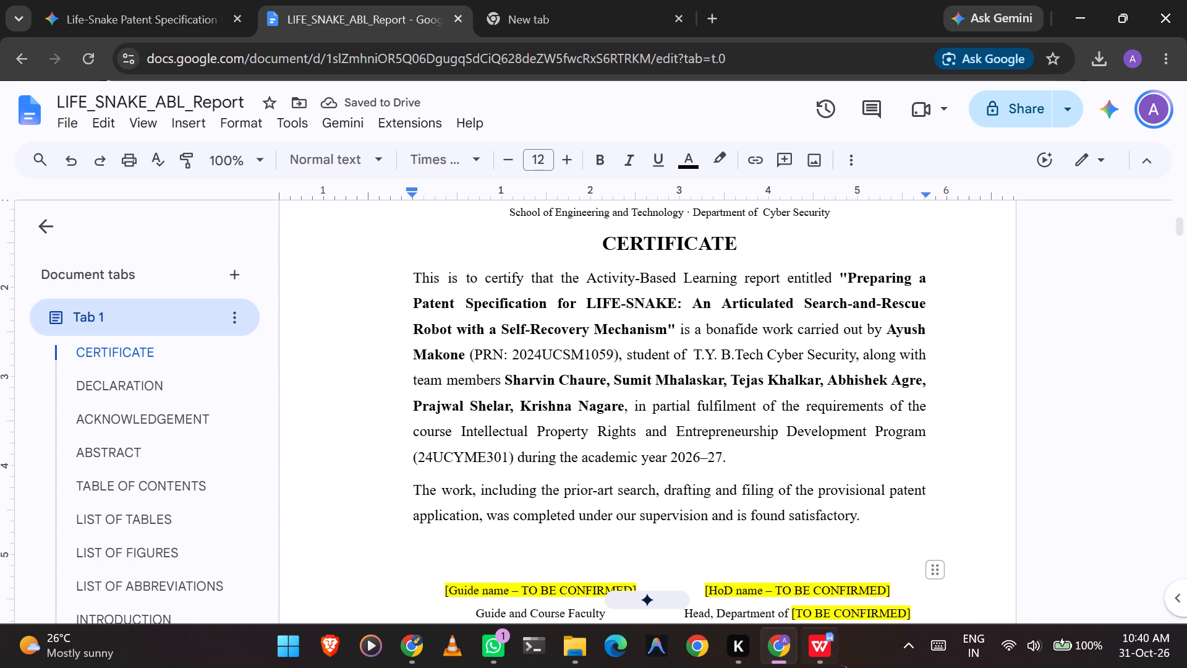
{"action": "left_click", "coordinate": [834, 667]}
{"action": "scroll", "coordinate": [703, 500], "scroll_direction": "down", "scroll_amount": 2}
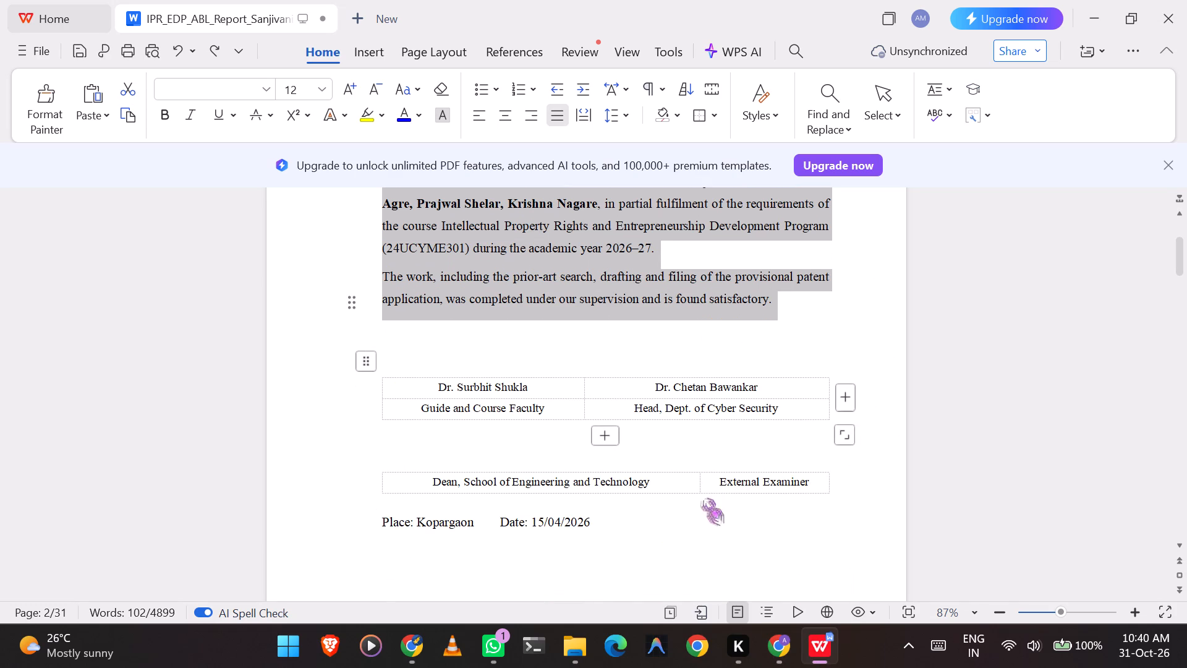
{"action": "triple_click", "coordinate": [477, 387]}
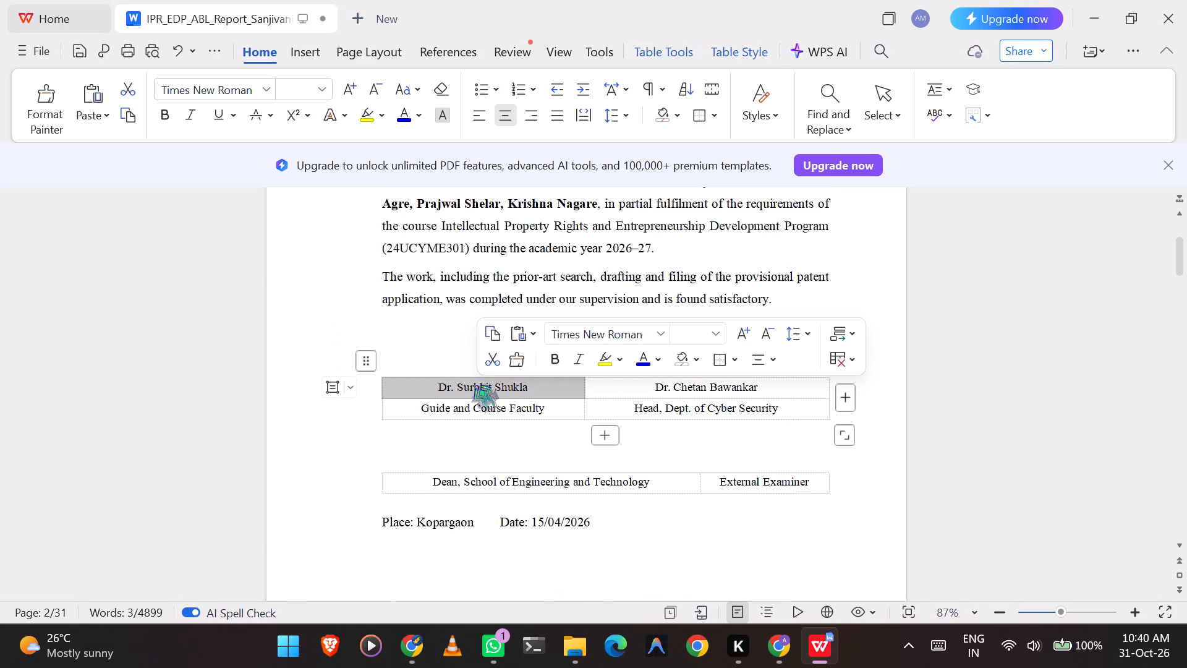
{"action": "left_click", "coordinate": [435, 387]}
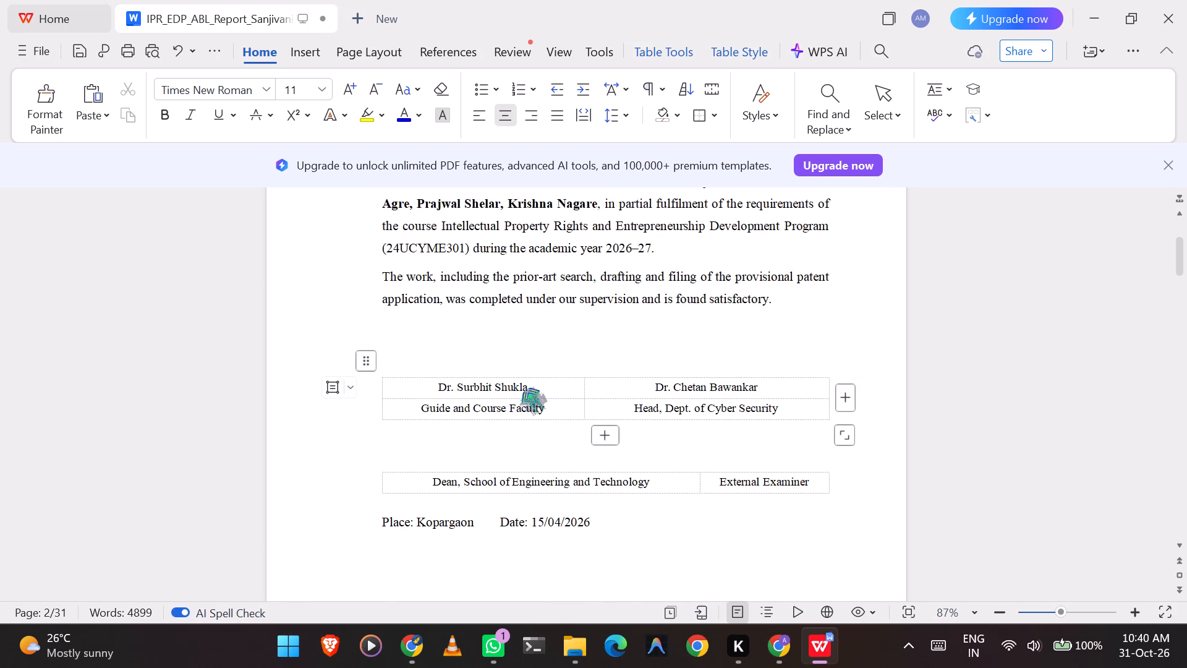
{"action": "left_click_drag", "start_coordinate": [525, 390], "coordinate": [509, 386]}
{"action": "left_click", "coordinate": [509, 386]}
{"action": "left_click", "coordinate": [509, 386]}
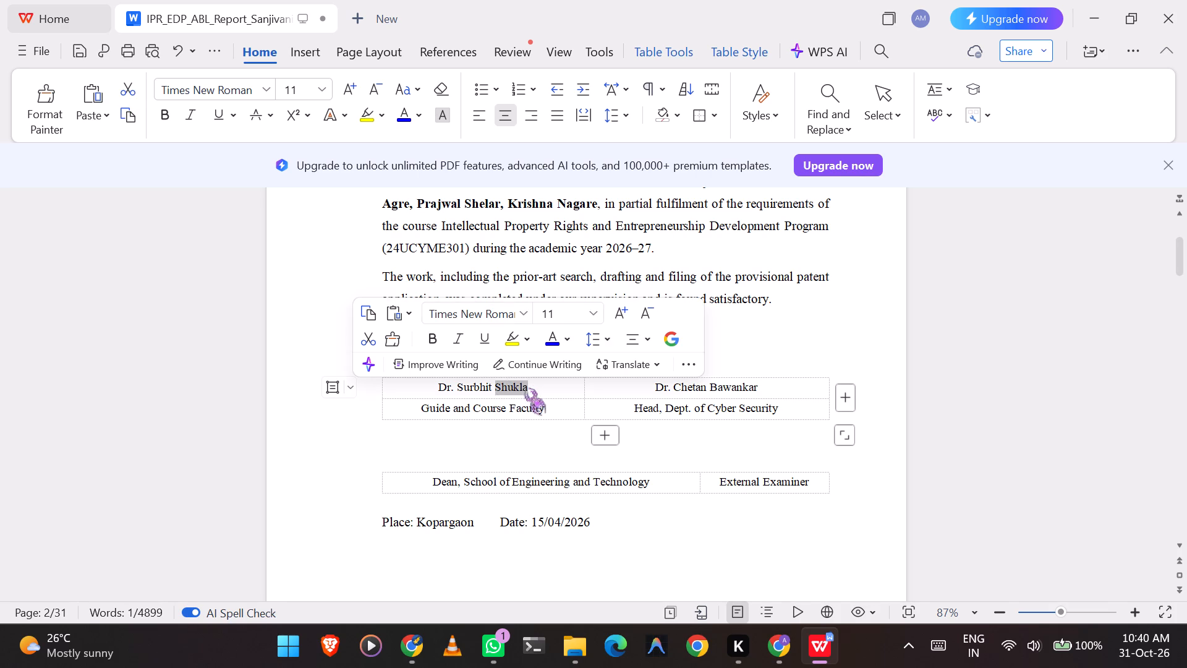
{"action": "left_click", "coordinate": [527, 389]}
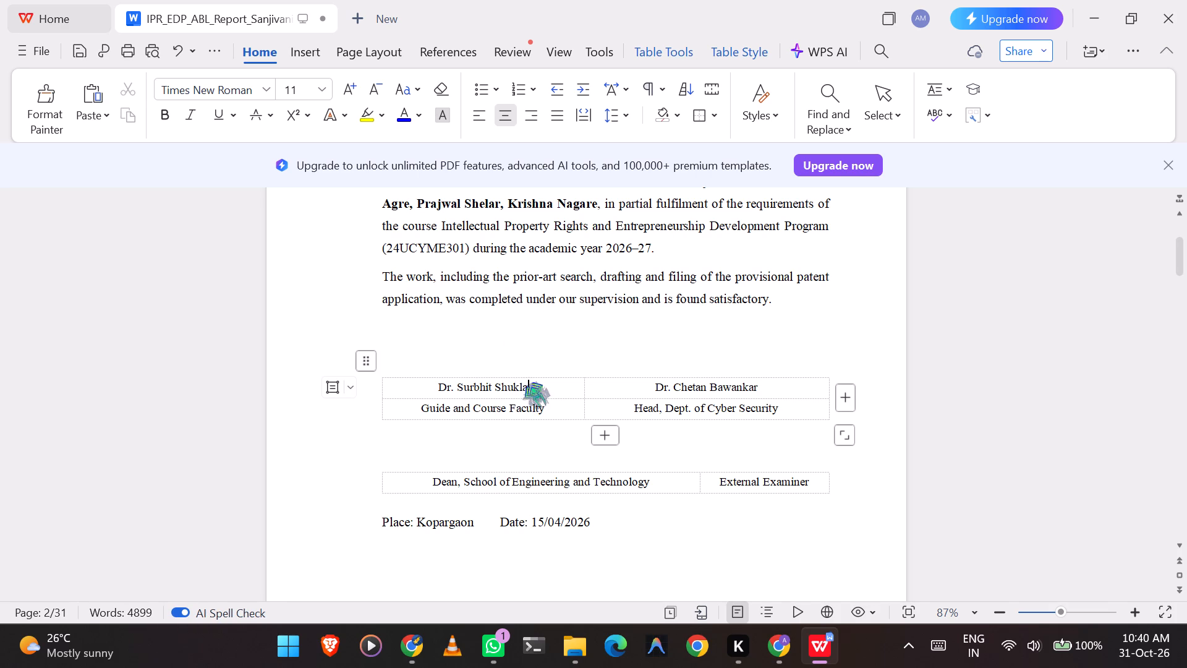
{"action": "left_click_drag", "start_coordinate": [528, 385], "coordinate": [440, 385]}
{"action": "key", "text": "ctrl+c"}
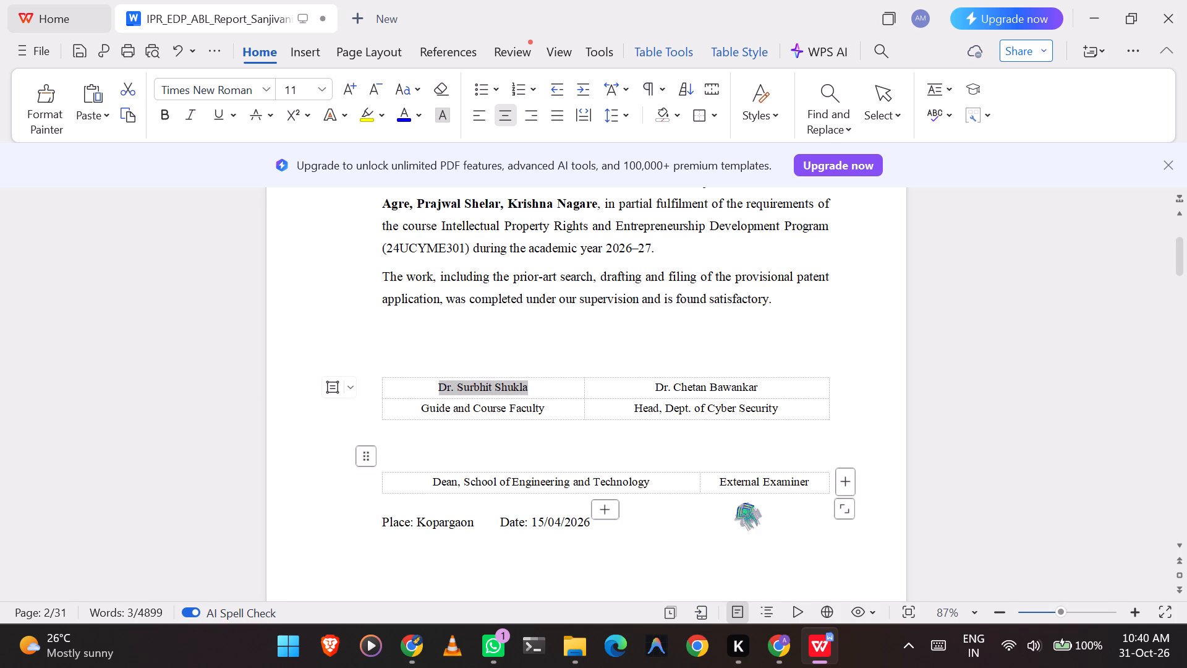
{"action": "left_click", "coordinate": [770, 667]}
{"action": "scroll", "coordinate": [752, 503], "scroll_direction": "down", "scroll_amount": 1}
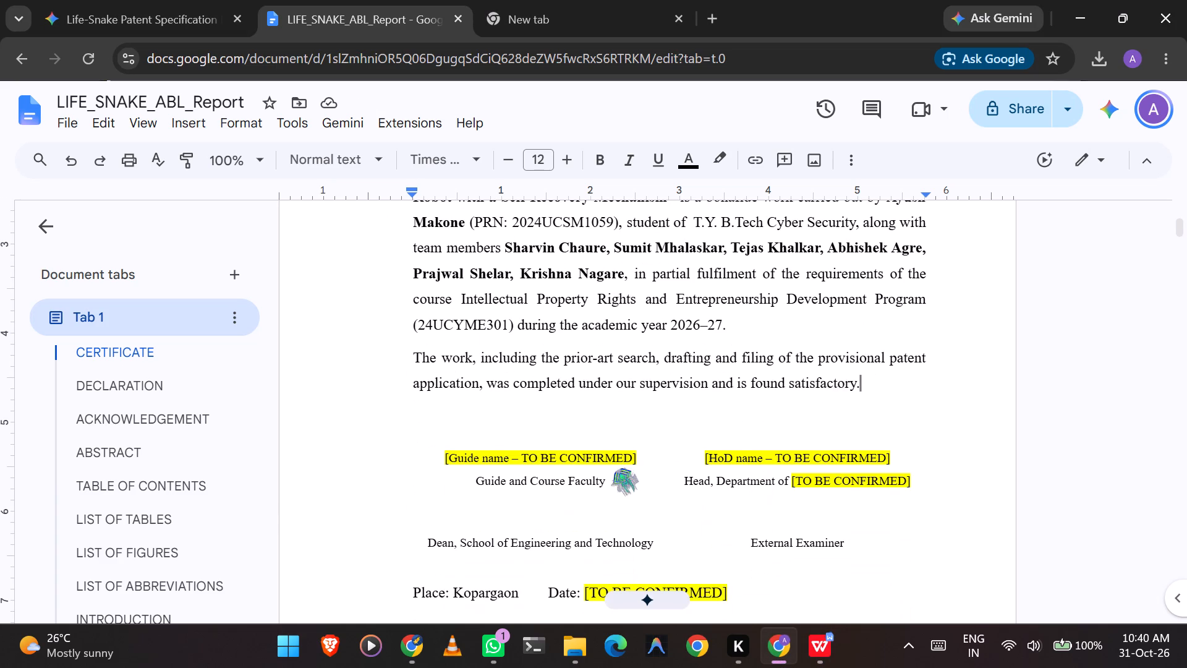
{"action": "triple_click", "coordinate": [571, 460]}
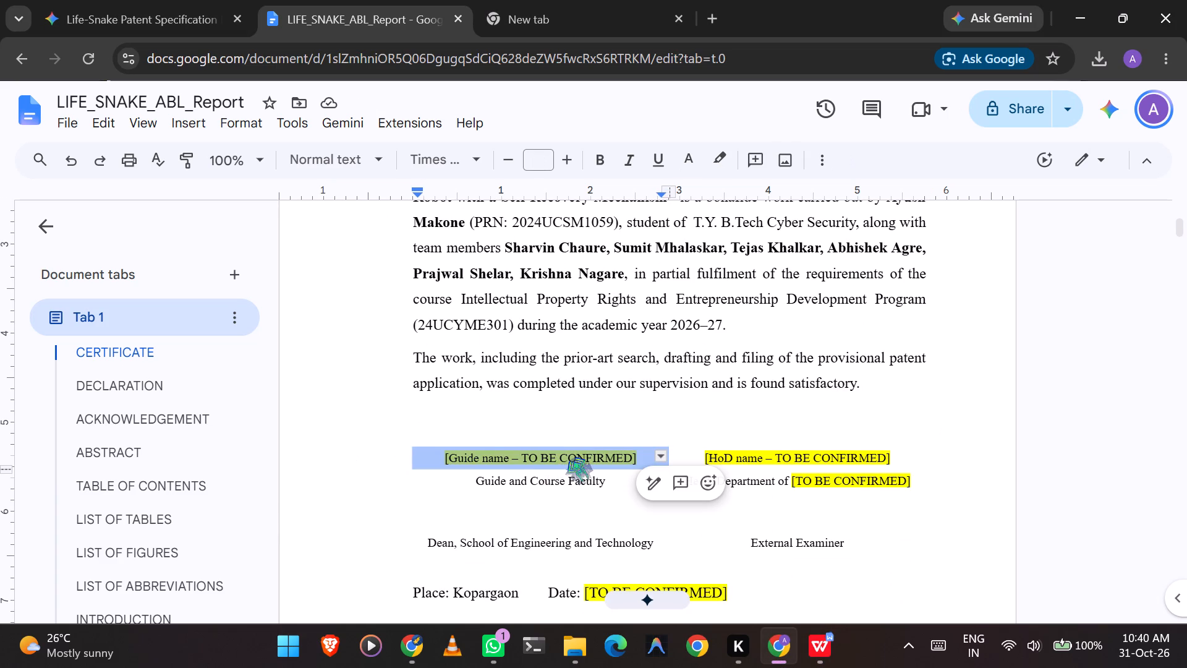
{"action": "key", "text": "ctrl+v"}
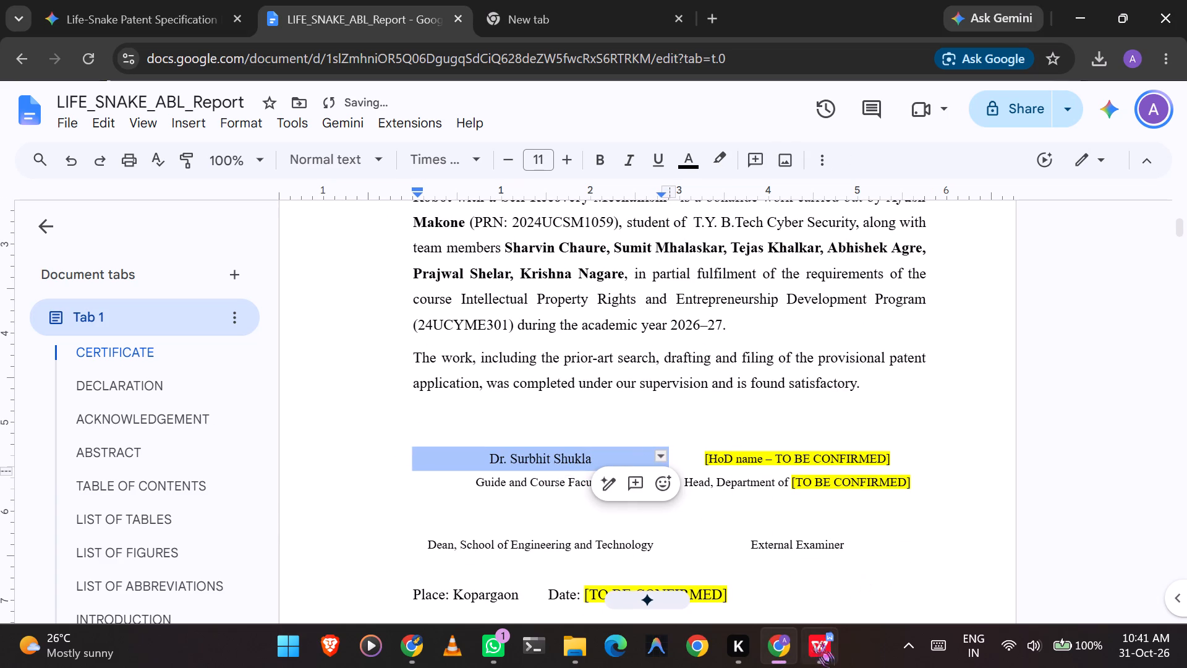
Copy the guide and department head signature cells from the WPS reference certificate and paste them over the matching cells in the Chrome report.
{"action": "left_click", "coordinate": [801, 643]}
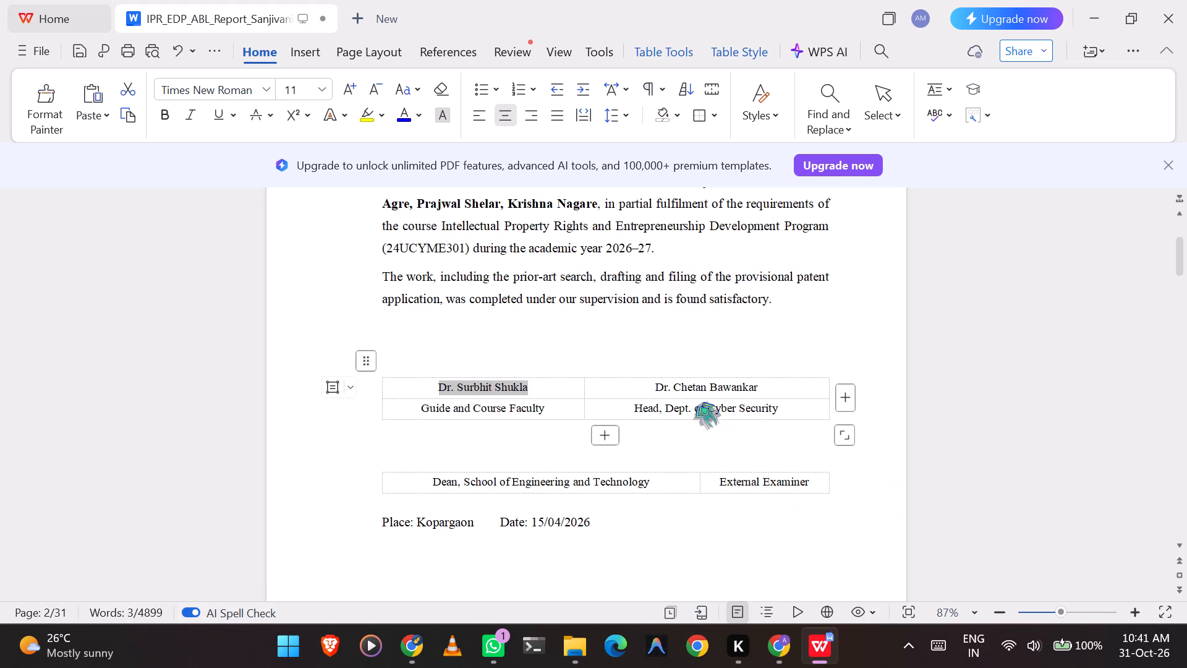
{"action": "triple_click", "coordinate": [699, 387]}
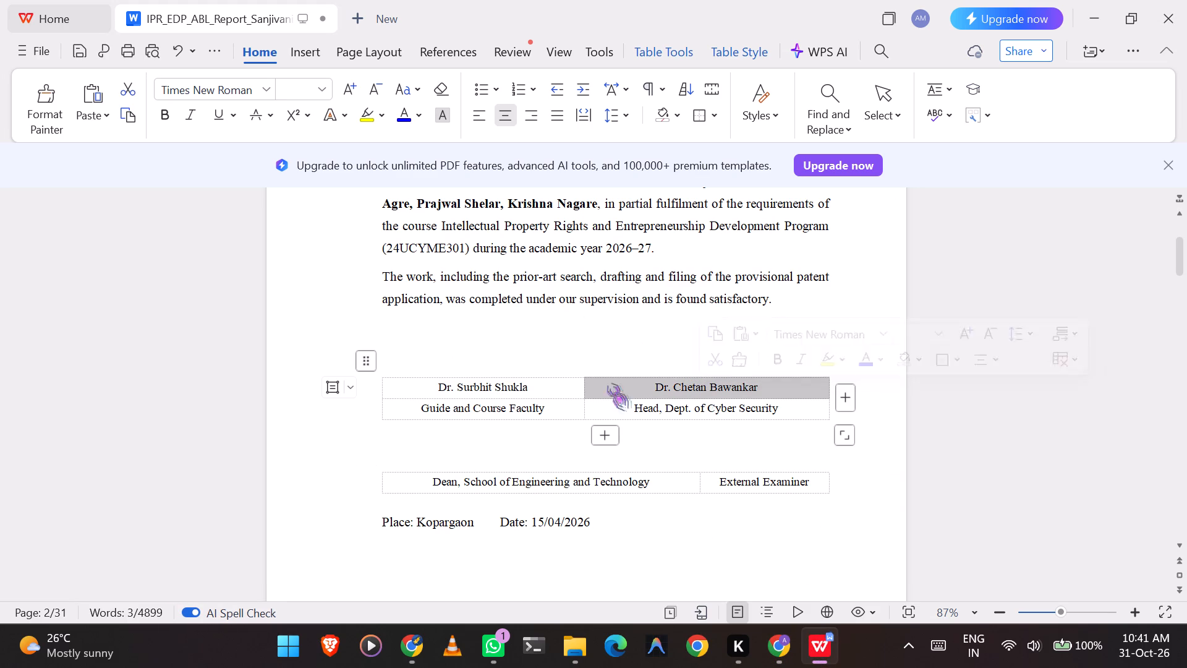
{"action": "left_click", "coordinate": [517, 386]}
{"action": "left_click_drag", "start_coordinate": [517, 386], "coordinate": [707, 417]}
{"action": "key", "text": "ctrl+c"}
{"action": "left_click", "coordinate": [778, 667]}
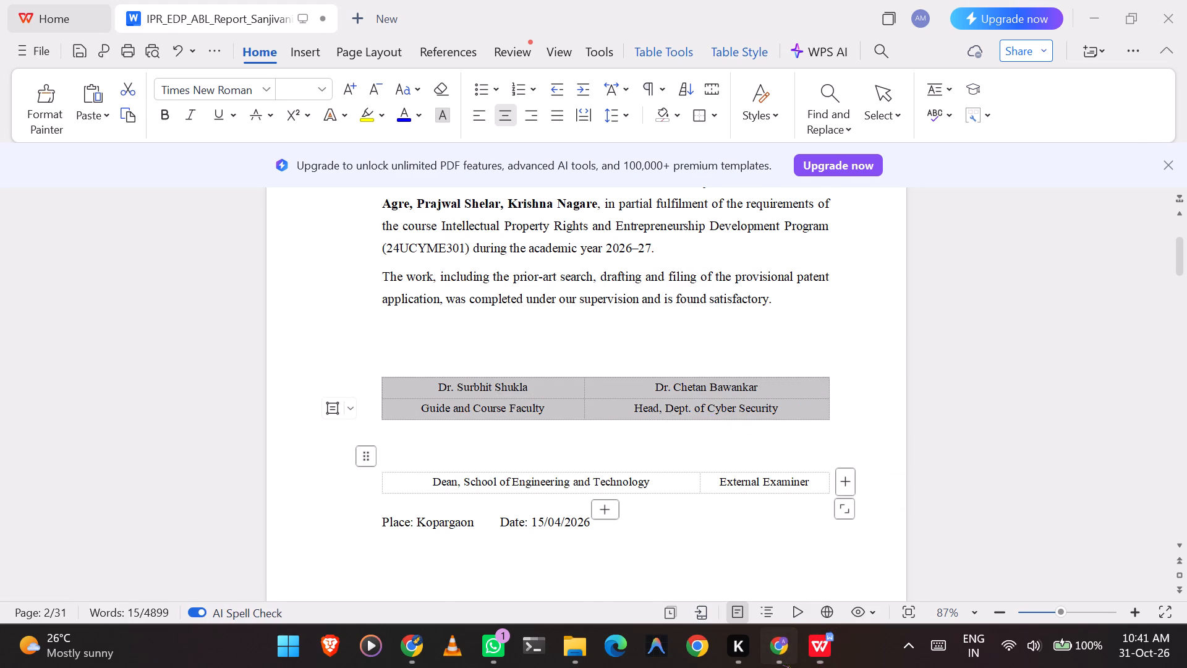
{"action": "left_click", "coordinate": [537, 456]}
{"action": "left_click_drag", "start_coordinate": [537, 456], "coordinate": [707, 481]}
{"action": "key", "text": "ctrl+v"}
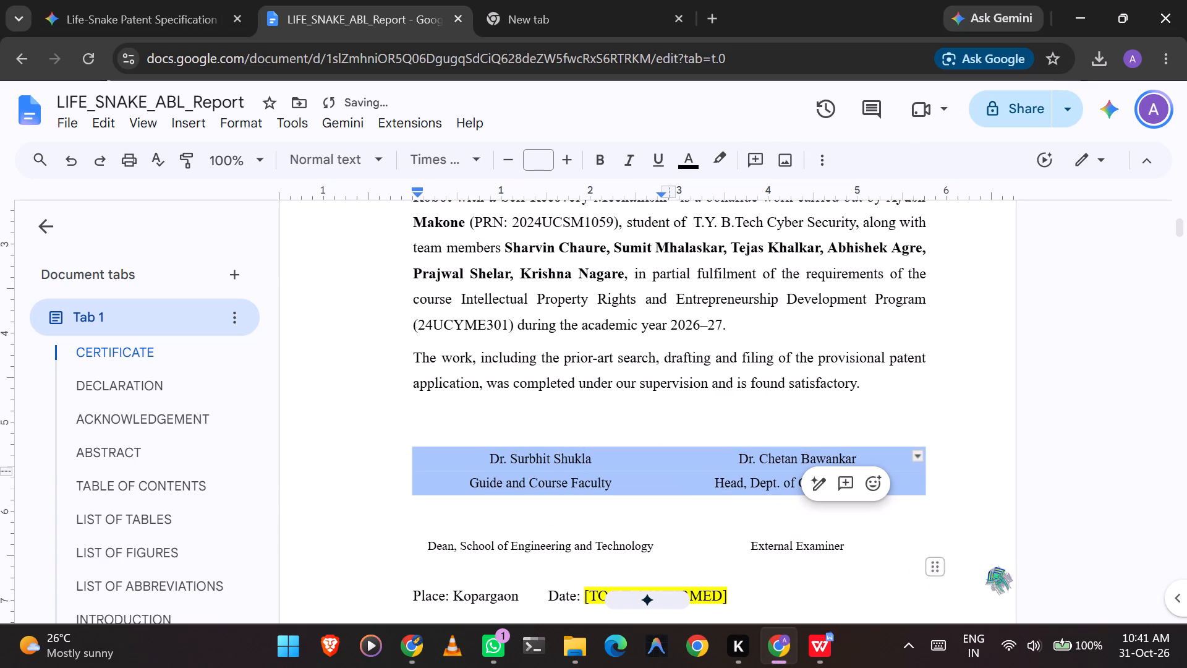
{"action": "left_click", "coordinate": [1086, 557]}
Review the certificate's signature block and date line, and switch to the reference report in WPS Office to compare.
{"action": "scroll", "coordinate": [1005, 528], "scroll_direction": "down", "scroll_amount": 4}
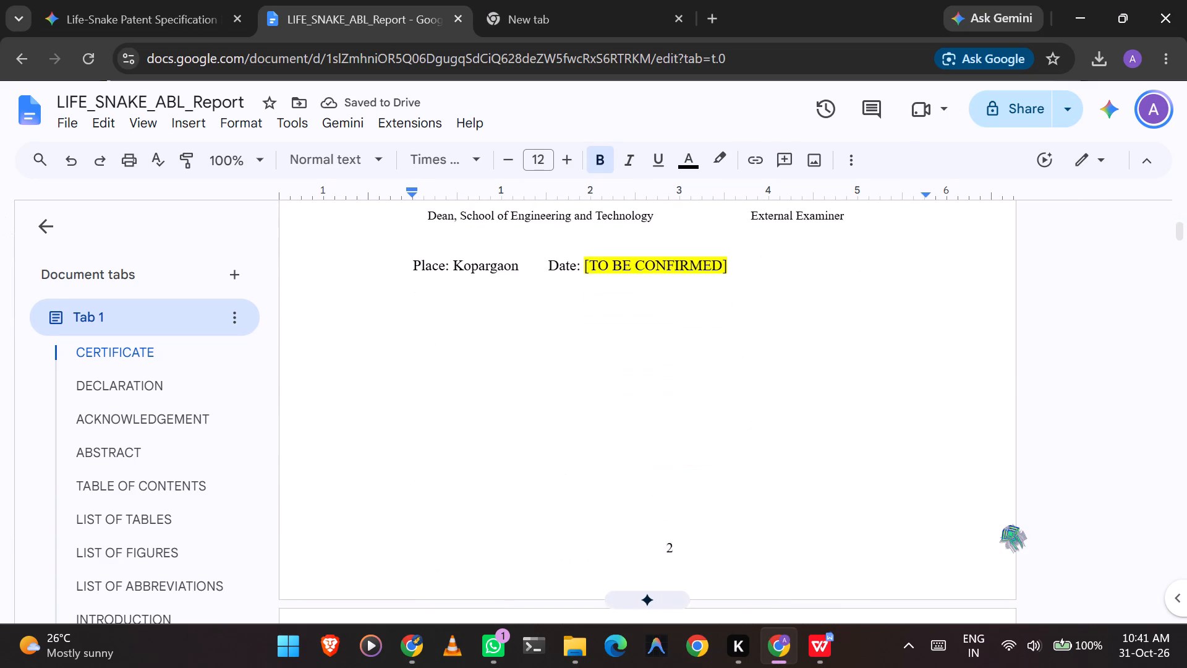
{"action": "scroll", "coordinate": [1005, 528], "scroll_direction": "down", "scroll_amount": 2}
{"action": "scroll", "coordinate": [1005, 528], "scroll_direction": "up", "scroll_amount": 5}
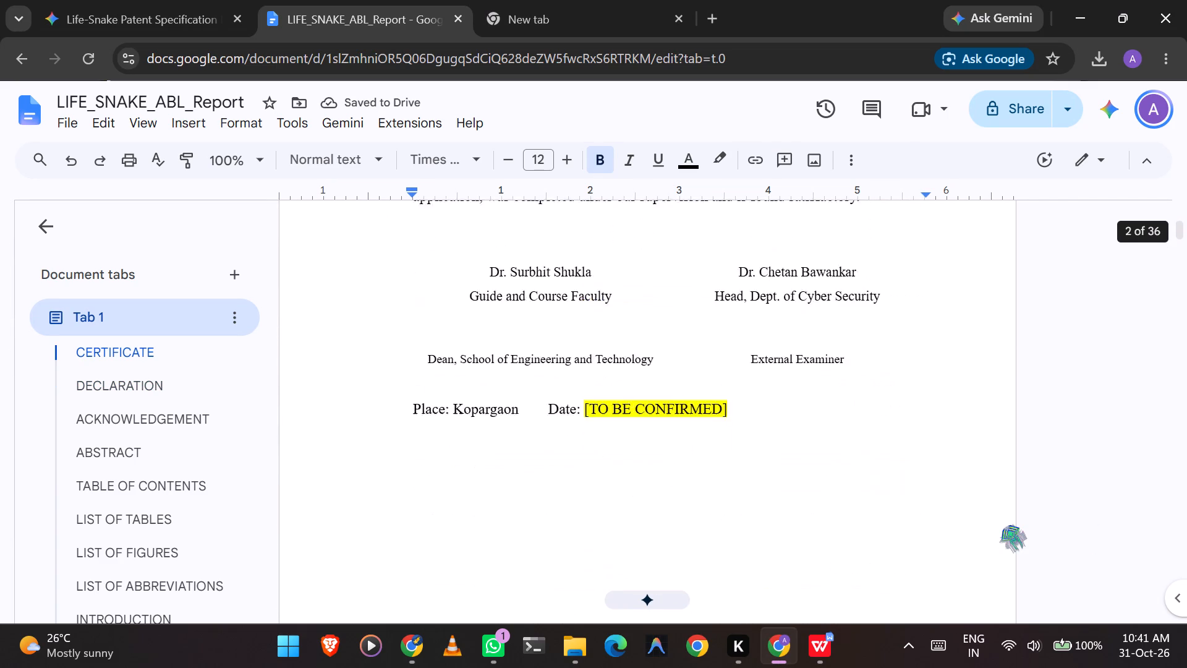
{"action": "scroll", "coordinate": [1005, 528], "scroll_direction": "up", "scroll_amount": 3}
{"action": "scroll", "coordinate": [1005, 528], "scroll_direction": "down", "scroll_amount": 2}
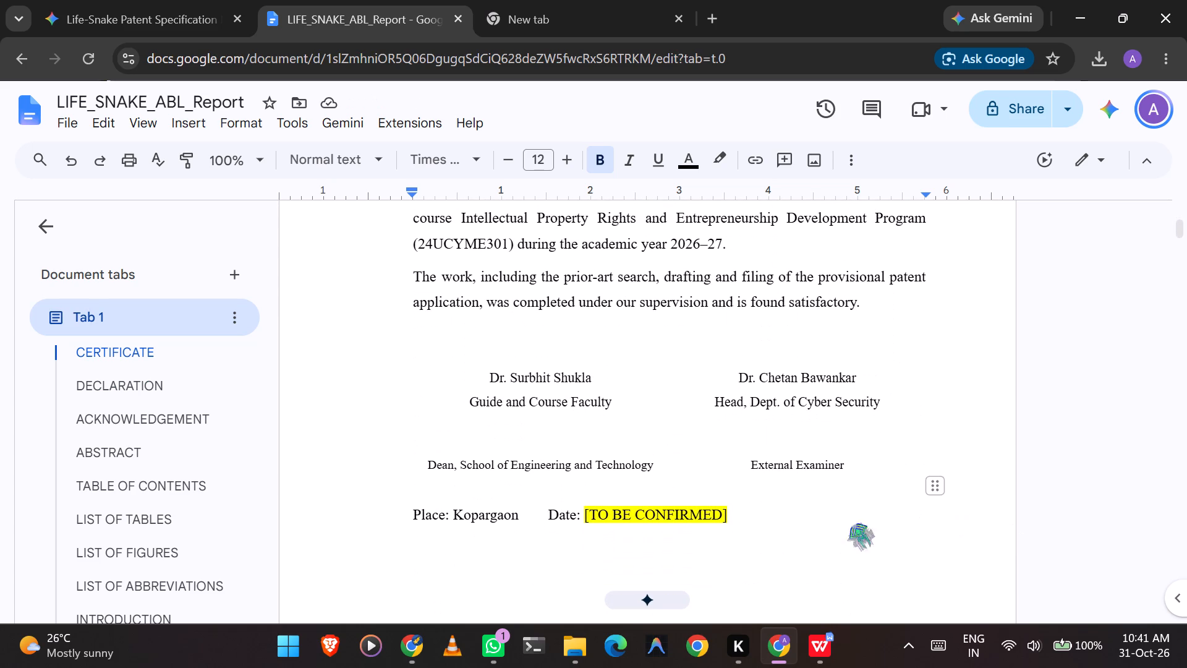
{"action": "left_click", "coordinate": [812, 661]}
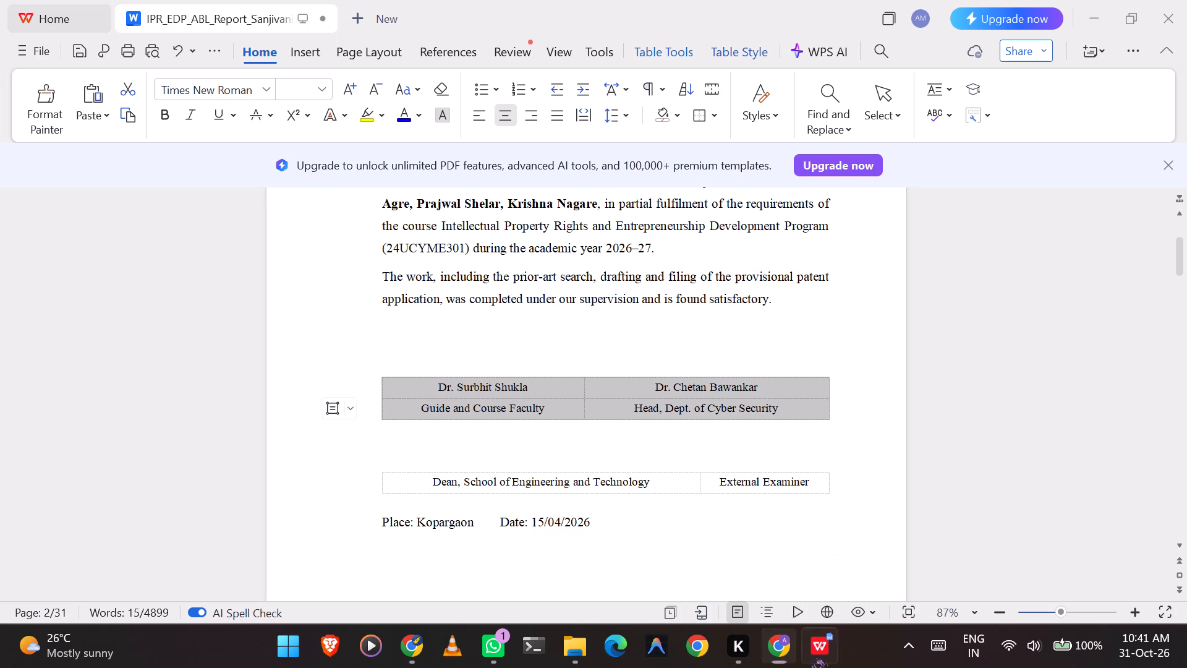
Replace the [TO BE CONFIRMED] date placeholder at the end of the LIFE-SNAKE certificate with a date beginning 31.
{"action": "scroll", "coordinate": [775, 544], "scroll_direction": "down", "scroll_amount": 1}
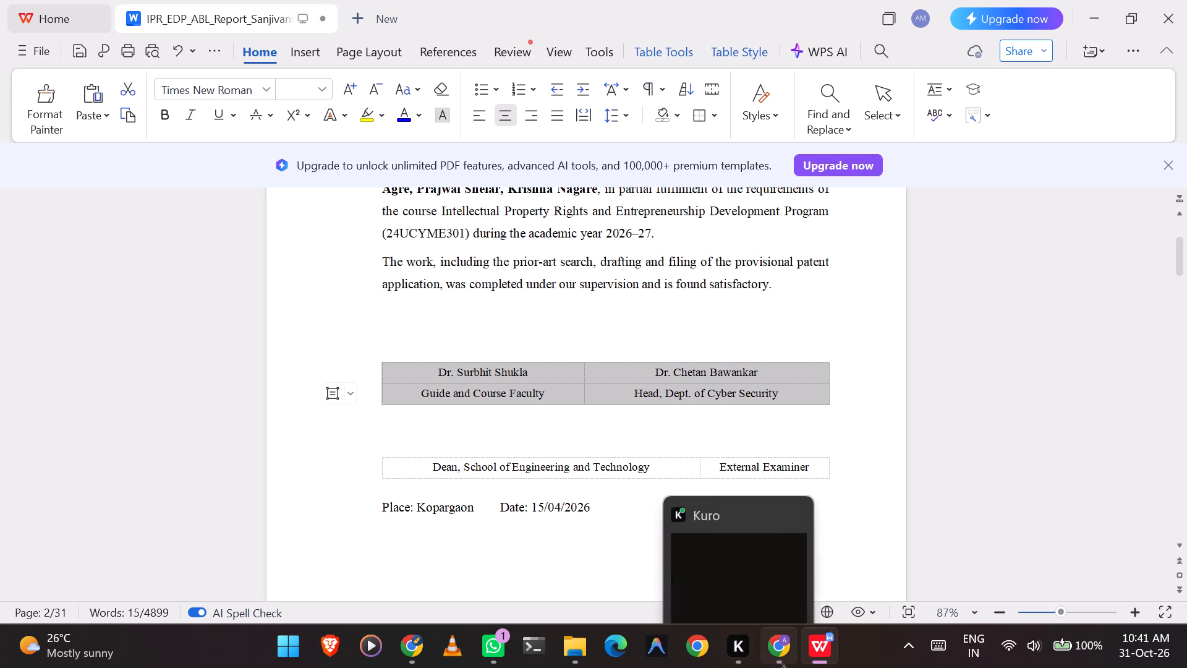
{"action": "left_click", "coordinate": [774, 666]}
{"action": "left_click_drag", "start_coordinate": [739, 513], "coordinate": [584, 514]}
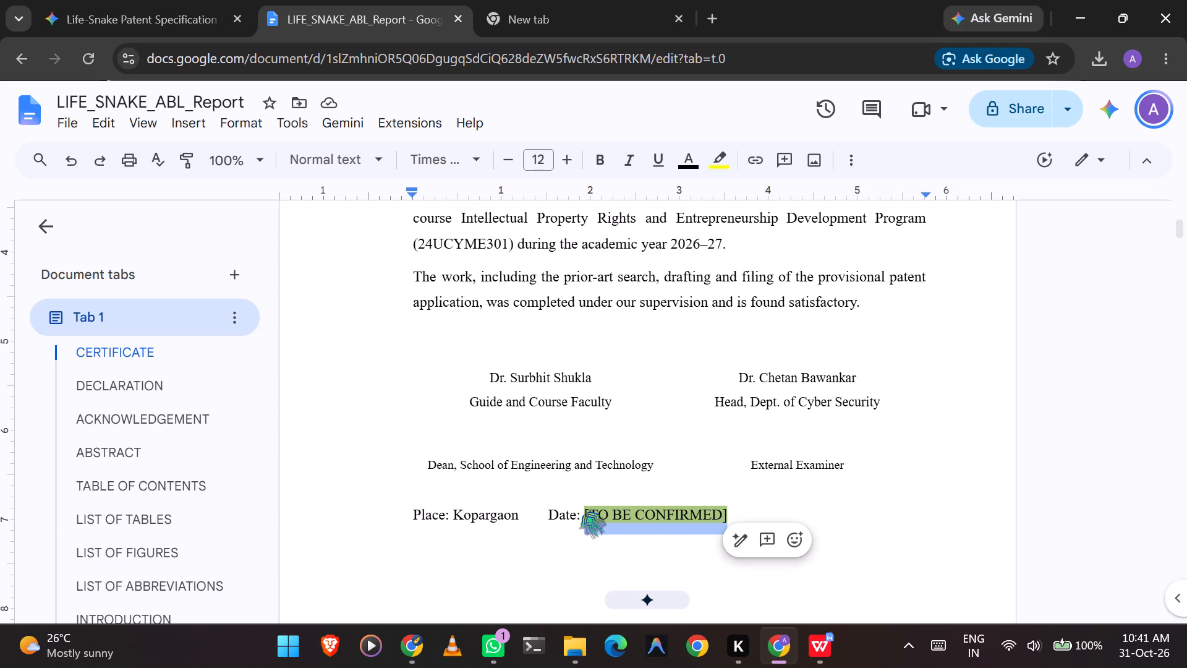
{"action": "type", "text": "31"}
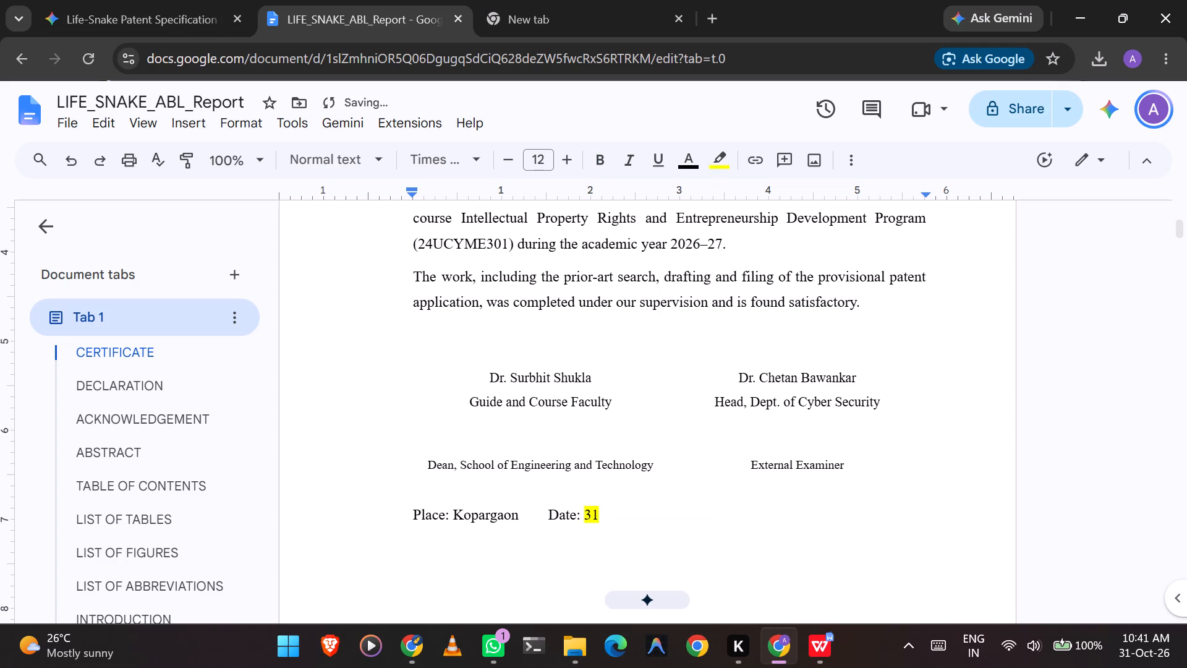
Check the certificate date format in the reference report and complete the LIFE-SNAKE certificate date as 31/10/2026.
{"action": "left_click", "coordinate": [809, 666]}
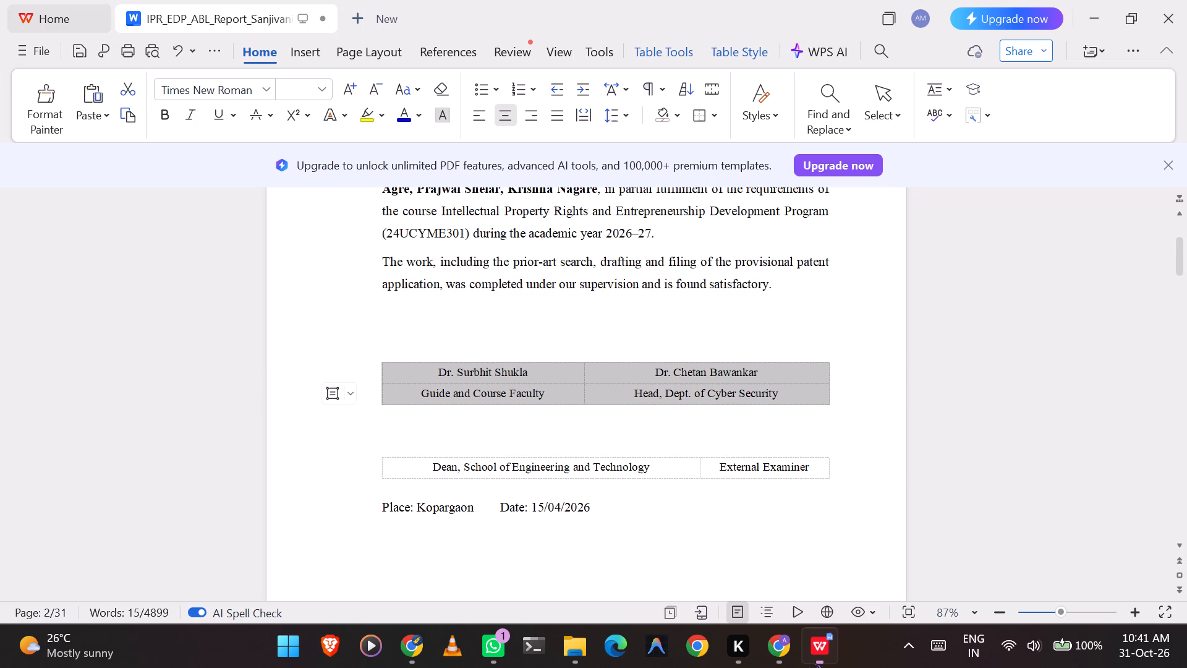
{"action": "left_click", "coordinate": [809, 666]}
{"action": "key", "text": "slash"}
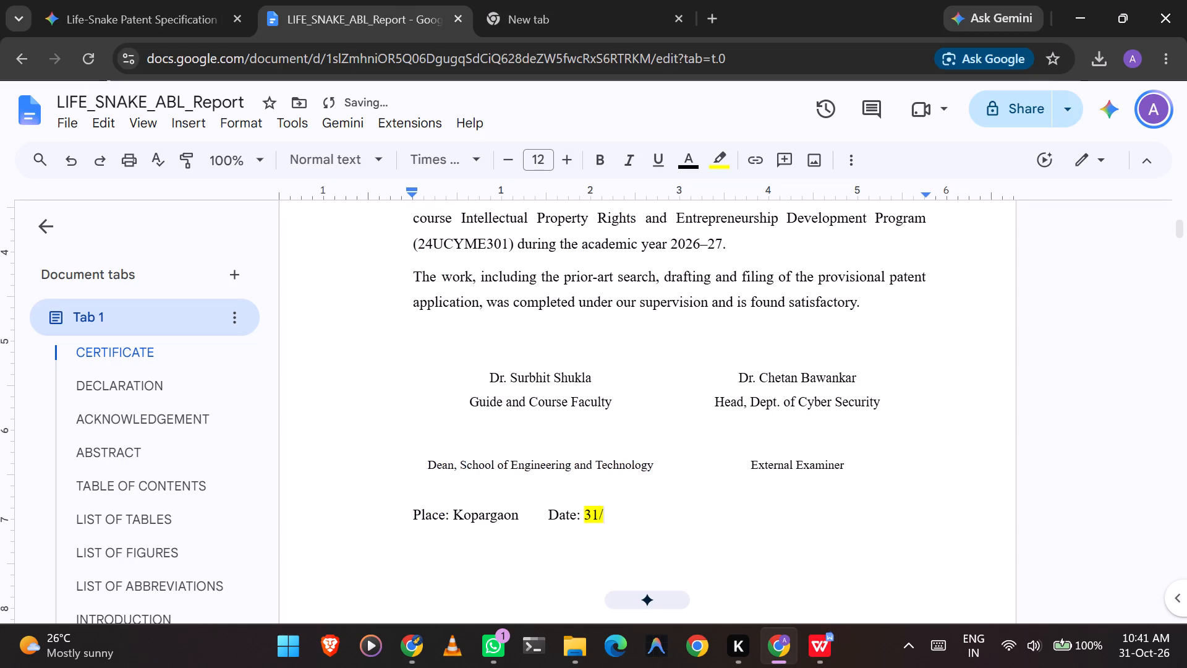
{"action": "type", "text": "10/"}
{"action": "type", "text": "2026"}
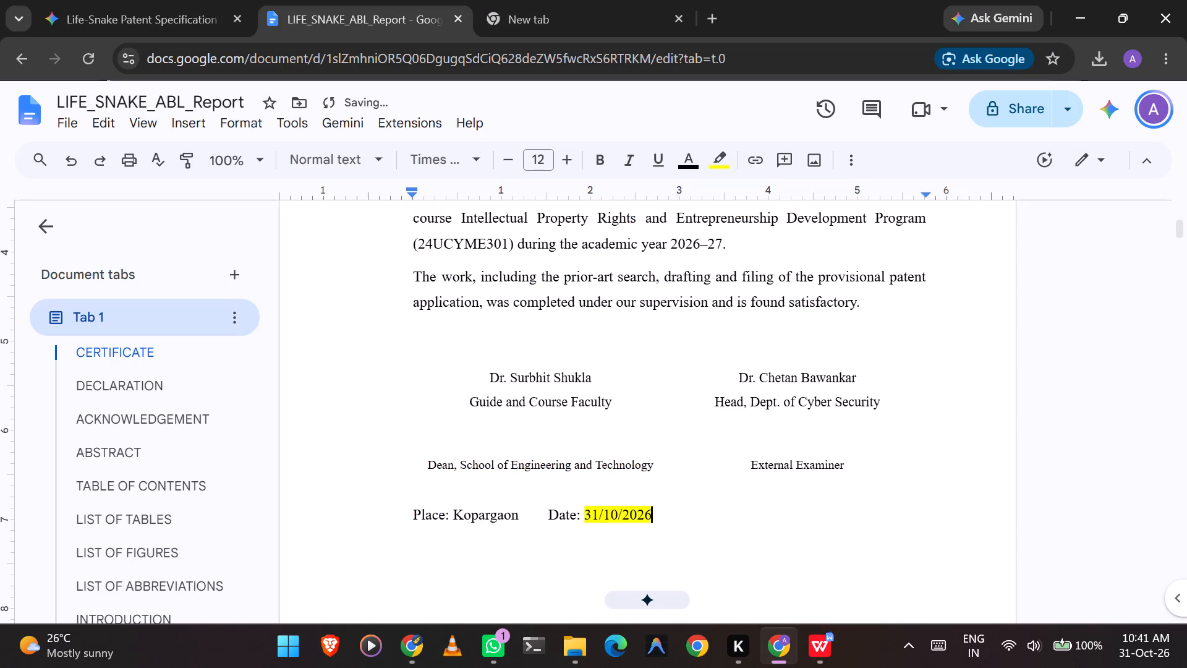
Remove the yellow highlight from the date at the end of the LIFE-SNAKE certificate.
{"action": "left_click_drag", "start_coordinate": [697, 521], "coordinate": [542, 521]}
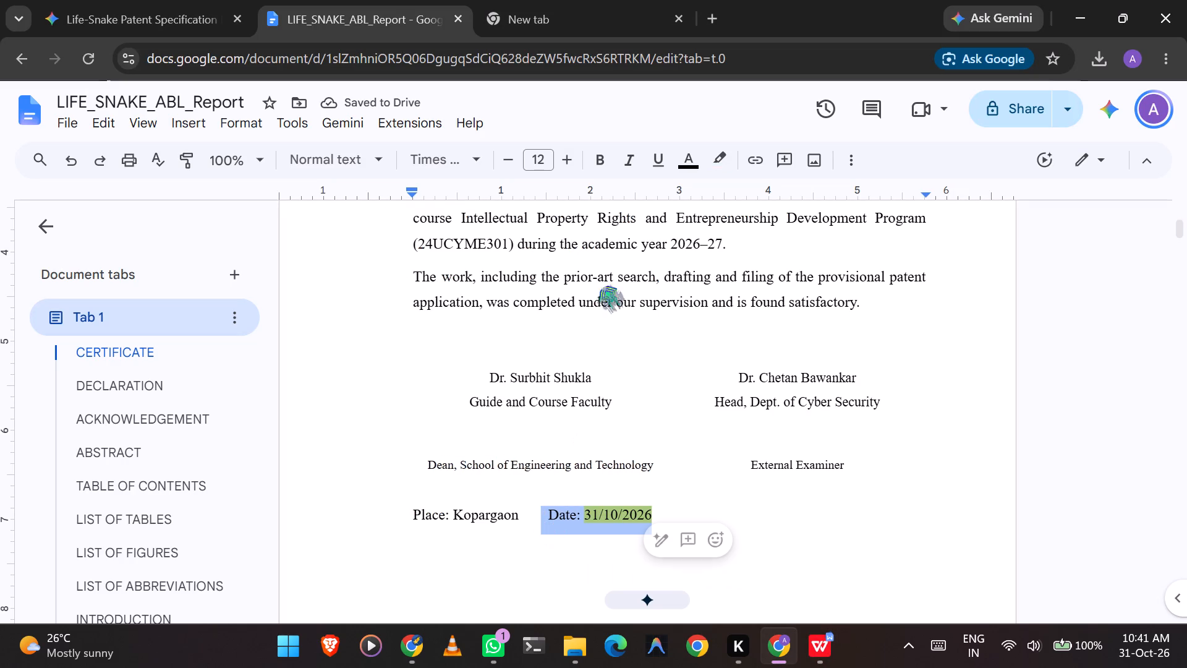
{"action": "left_click", "coordinate": [717, 165]}
{"action": "left_click", "coordinate": [725, 194]}
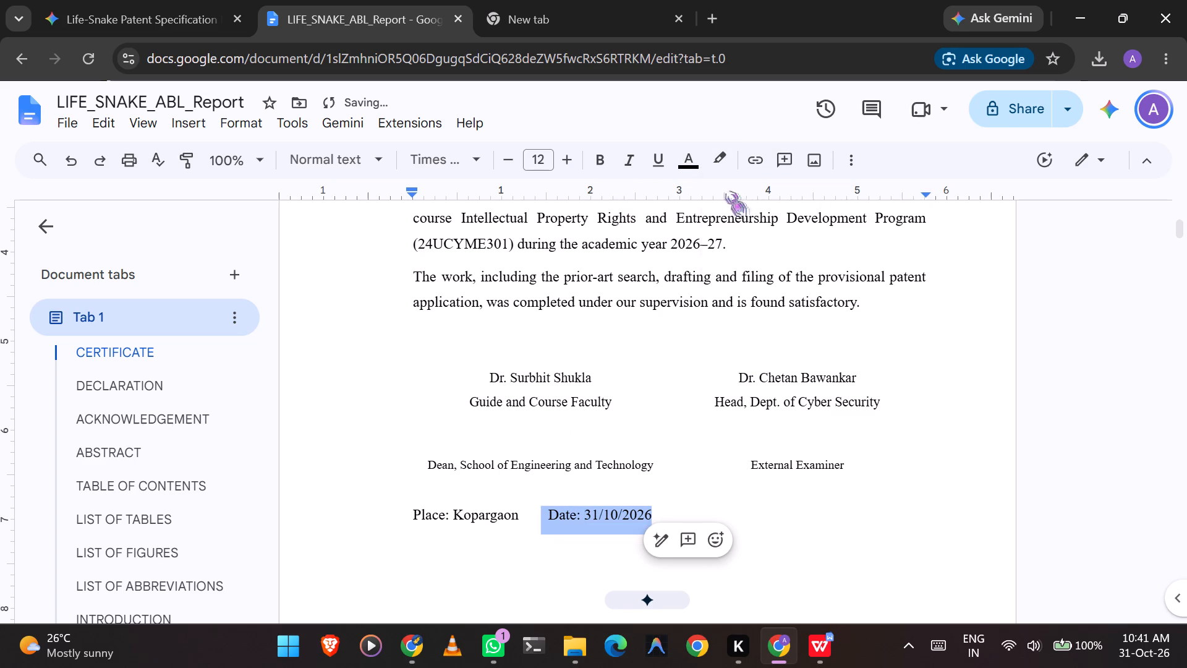
{"action": "left_click", "coordinate": [825, 530]}
Find the LIFE-SNAKE declaration's guide and department placeholders, and copy the matching guide name and Department of Cyber Security text from the reference report in WPS Office.
{"action": "scroll", "coordinate": [825, 530], "scroll_direction": "down", "scroll_amount": 3}
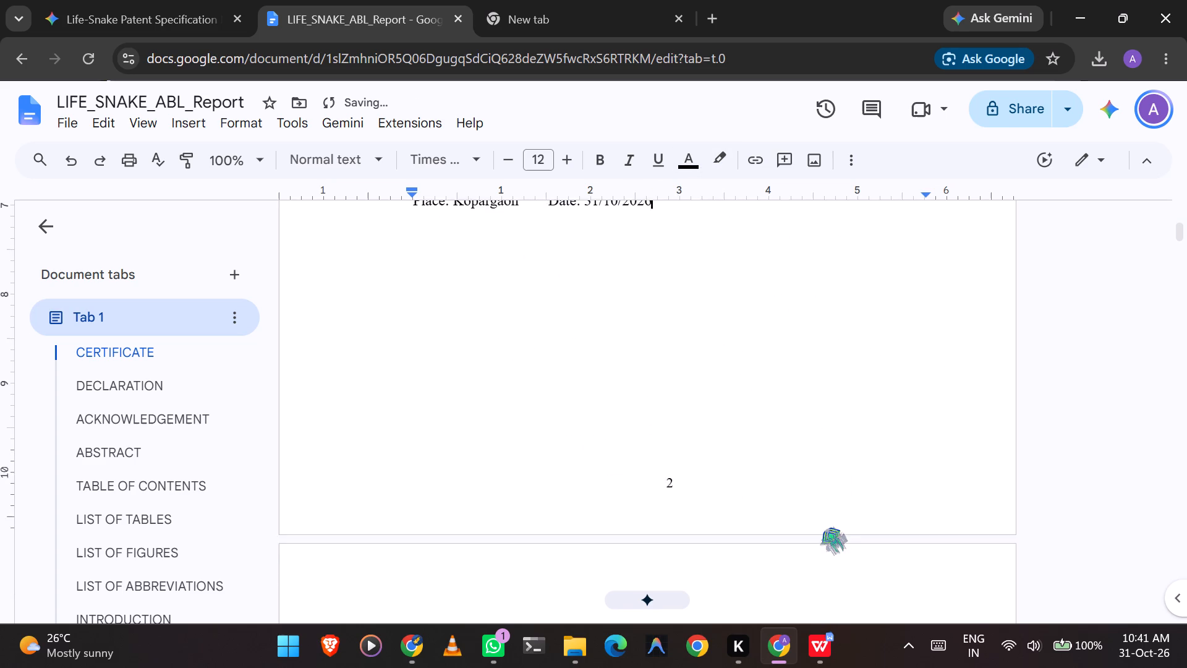
{"action": "scroll", "coordinate": [825, 530], "scroll_direction": "down", "scroll_amount": 3}
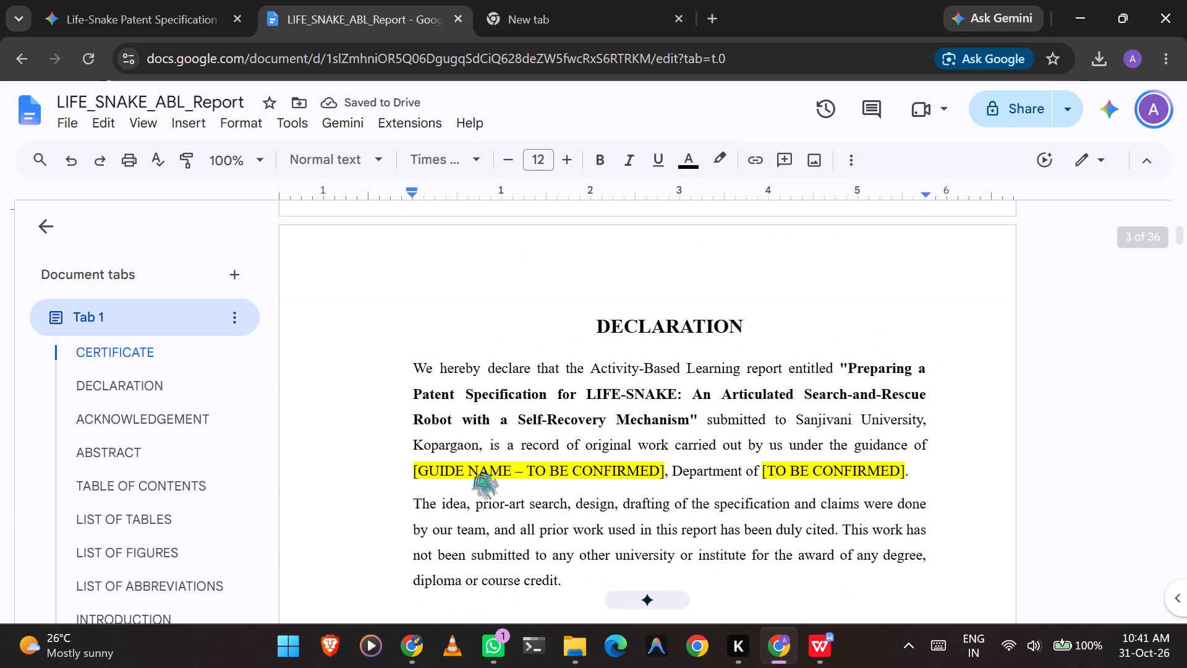
{"action": "left_click", "coordinate": [820, 646]}
{"action": "scroll", "coordinate": [903, 431], "scroll_direction": "down", "scroll_amount": 6}
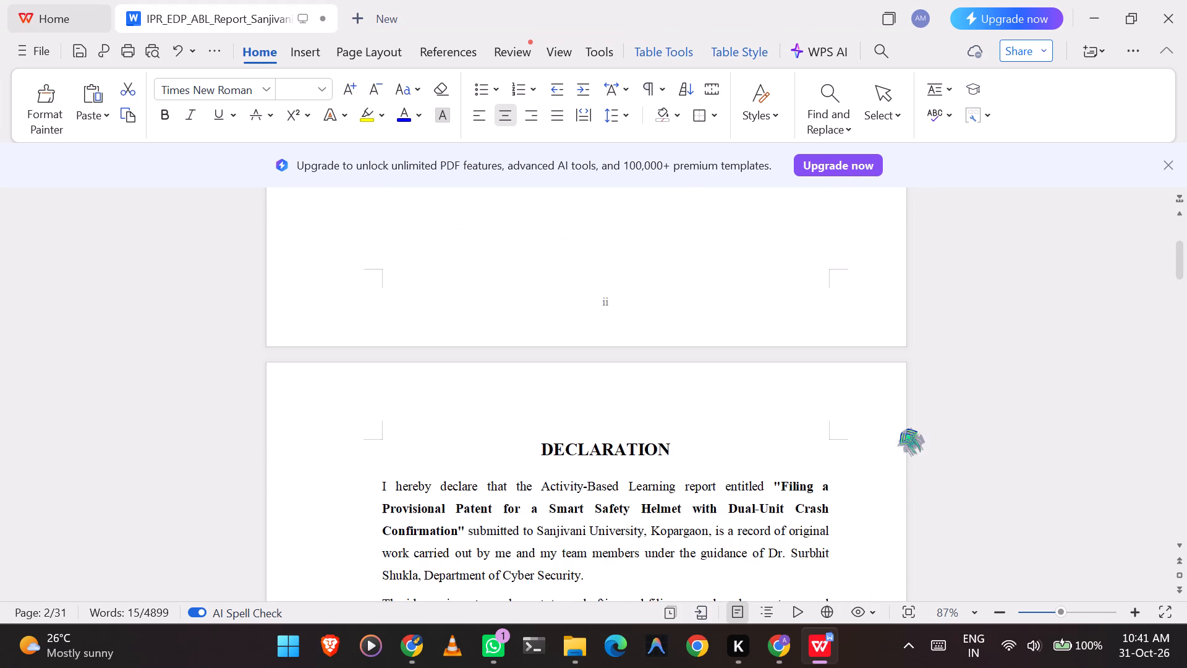
{"action": "scroll", "coordinate": [903, 431], "scroll_direction": "down", "scroll_amount": 2}
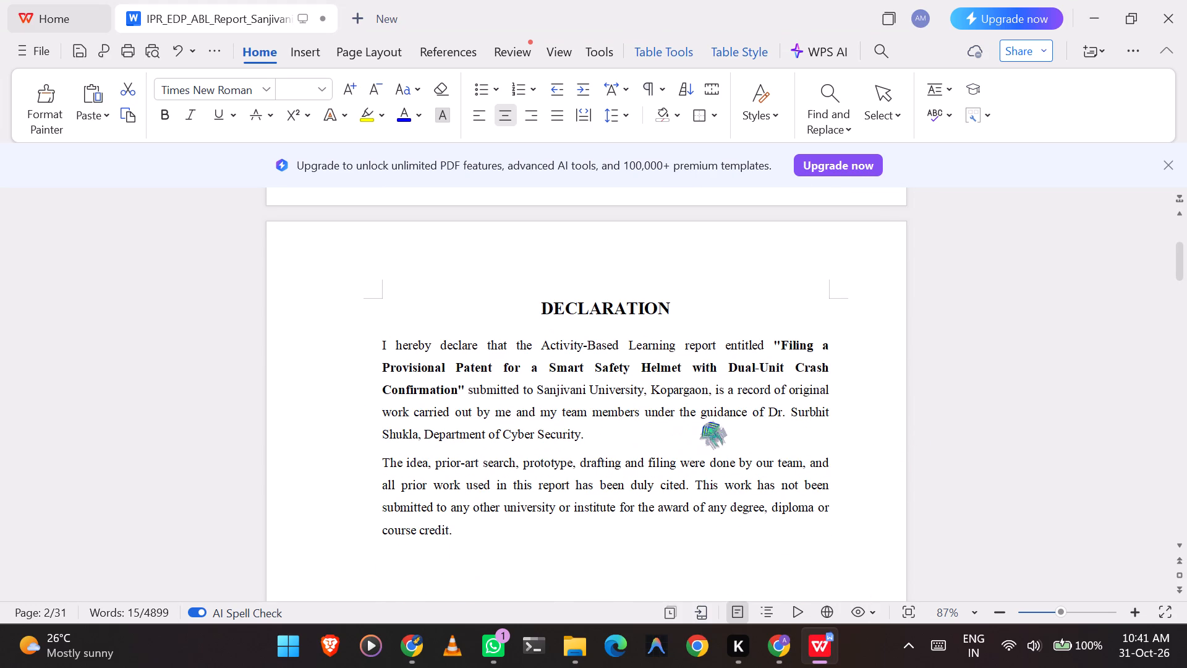
{"action": "left_click_drag", "start_coordinate": [768, 411], "coordinate": [608, 426]}
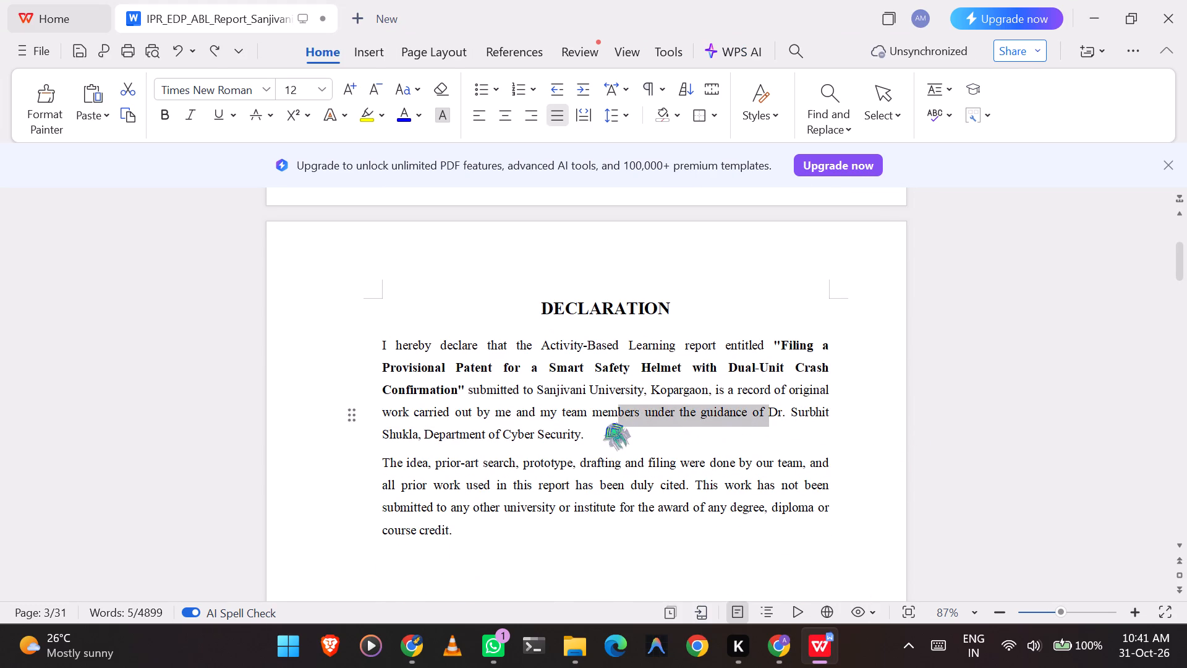
{"action": "left_click_drag", "start_coordinate": [608, 426], "coordinate": [582, 438]}
{"action": "key", "text": "ctrl+c"}
Replace the LIFE-SNAKE declaration's guide and department placeholders with the copied text in Chrome, removing the extra line break and duplicate full stop.
{"action": "left_click", "coordinate": [773, 662]}
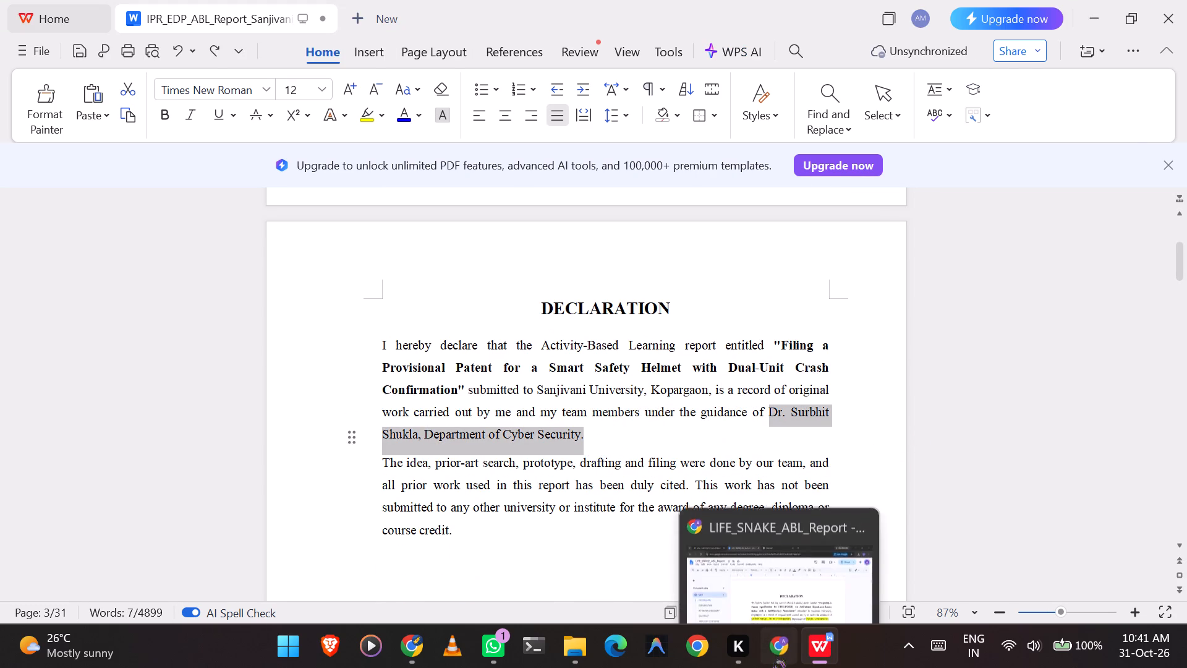
{"action": "left_click_drag", "start_coordinate": [411, 474], "coordinate": [904, 482]}
{"action": "key", "text": "ctrl+v"}
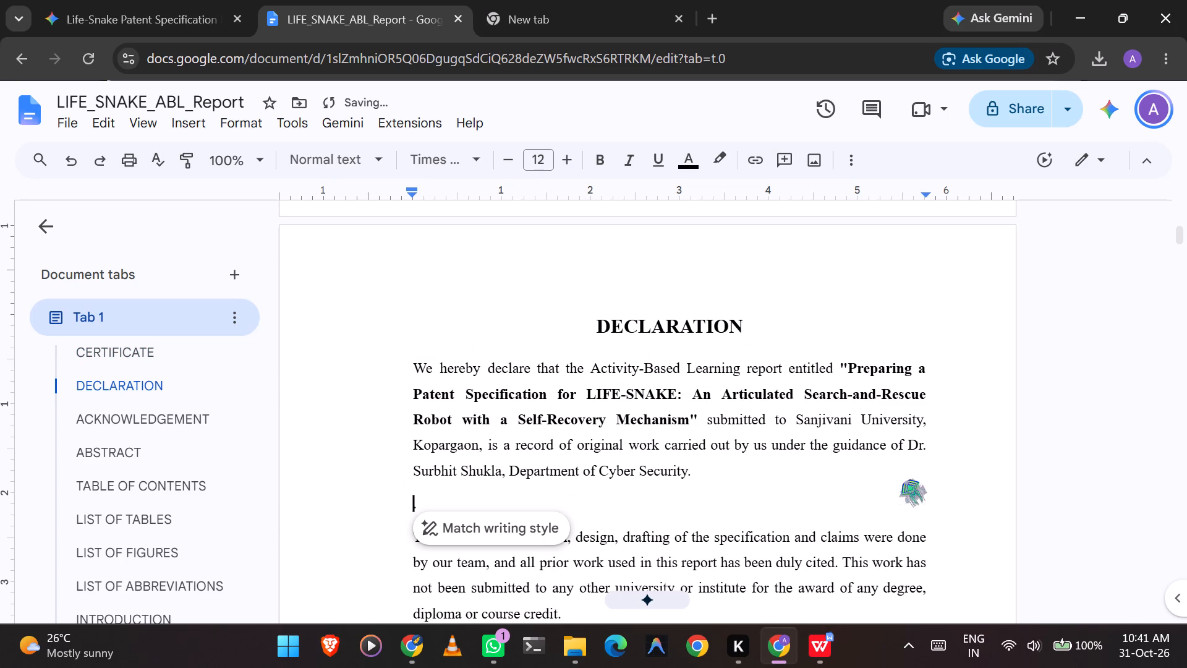
{"action": "key", "text": "BackSpace"}
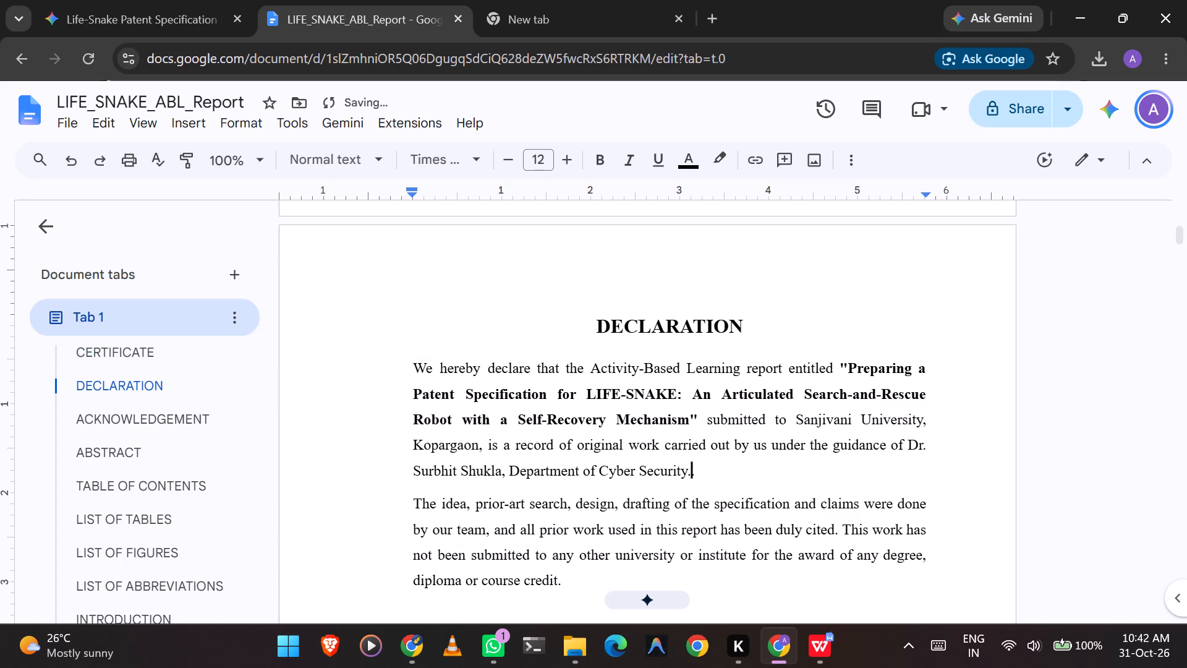
{"action": "key", "text": "BackSpace"}
Replace "Project team" in the LIFE-SNAKE declaration's signature block with the student's name, following the reference report's layout.
{"action": "left_click", "coordinate": [825, 667]}
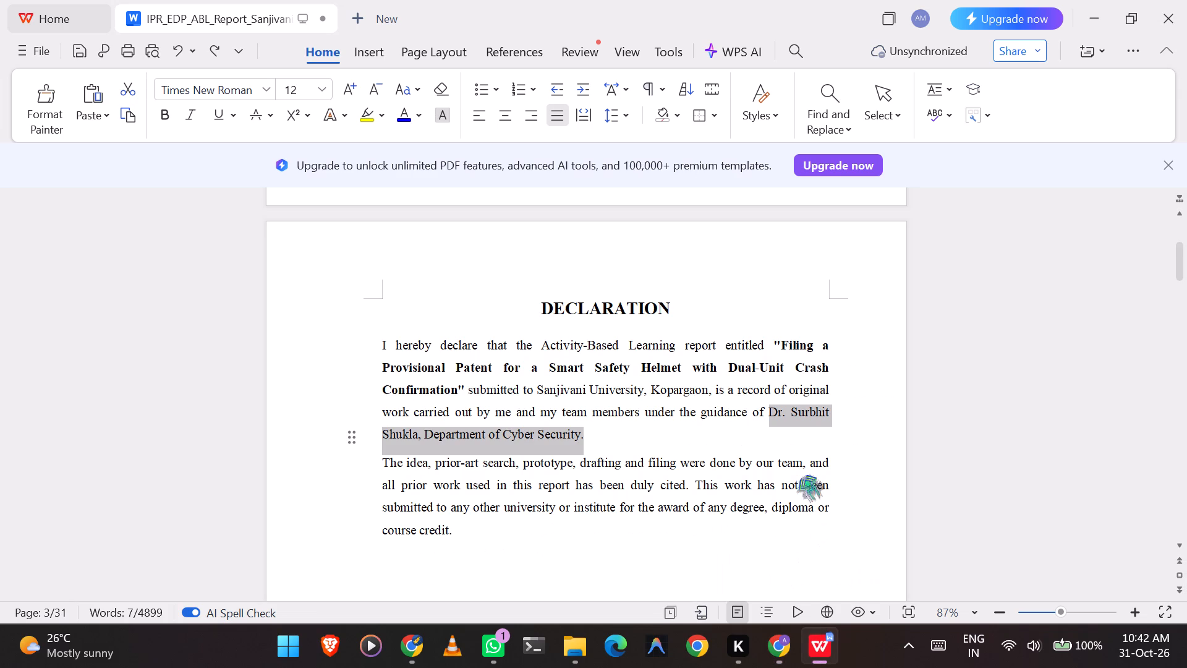
{"action": "scroll", "coordinate": [793, 469], "scroll_direction": "down", "scroll_amount": 3}
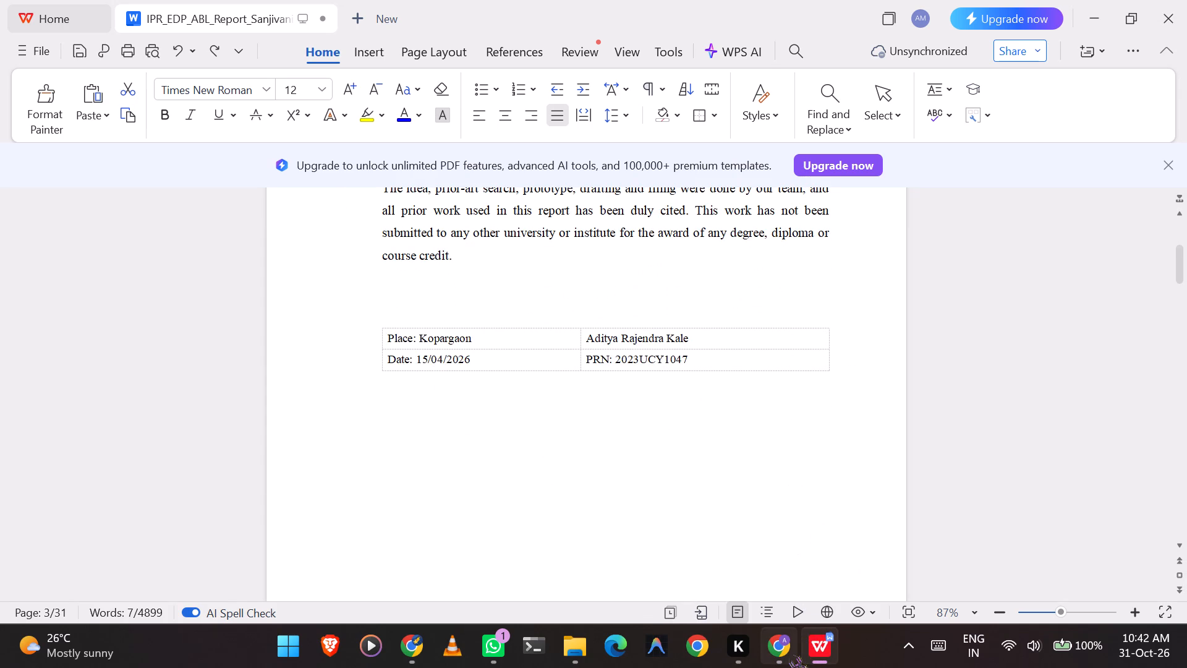
{"action": "left_click", "coordinate": [789, 657]}
{"action": "scroll", "coordinate": [827, 410], "scroll_direction": "down", "scroll_amount": 2}
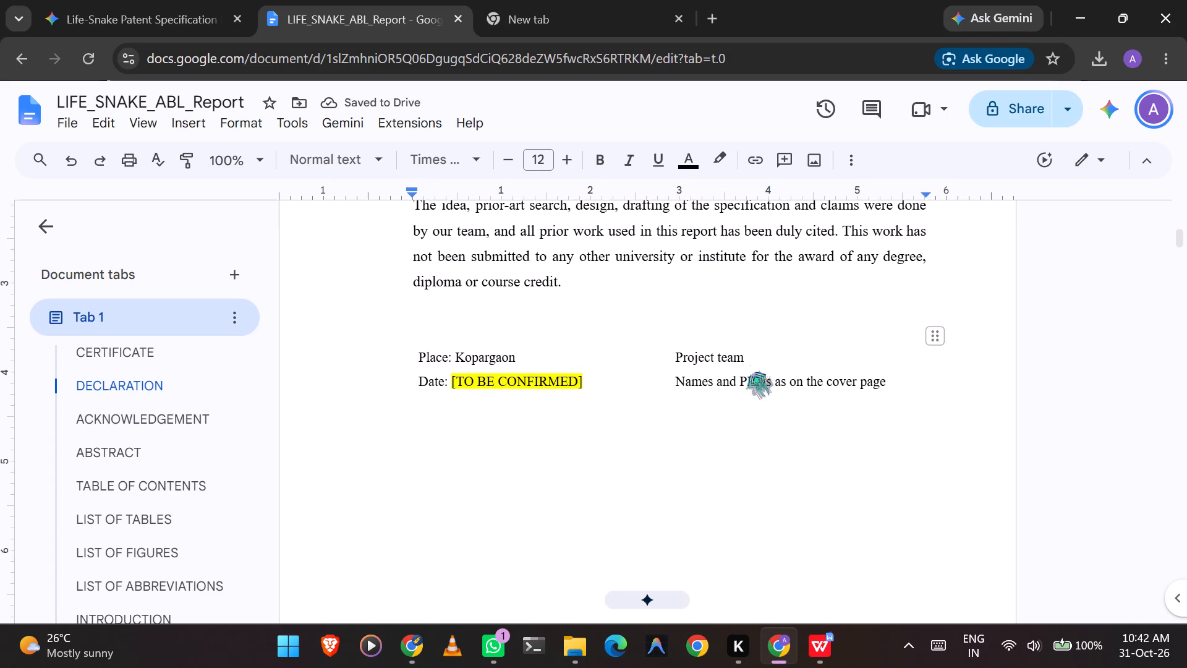
{"action": "double_click", "coordinate": [710, 362]}
{"action": "double_click", "coordinate": [710, 362]}
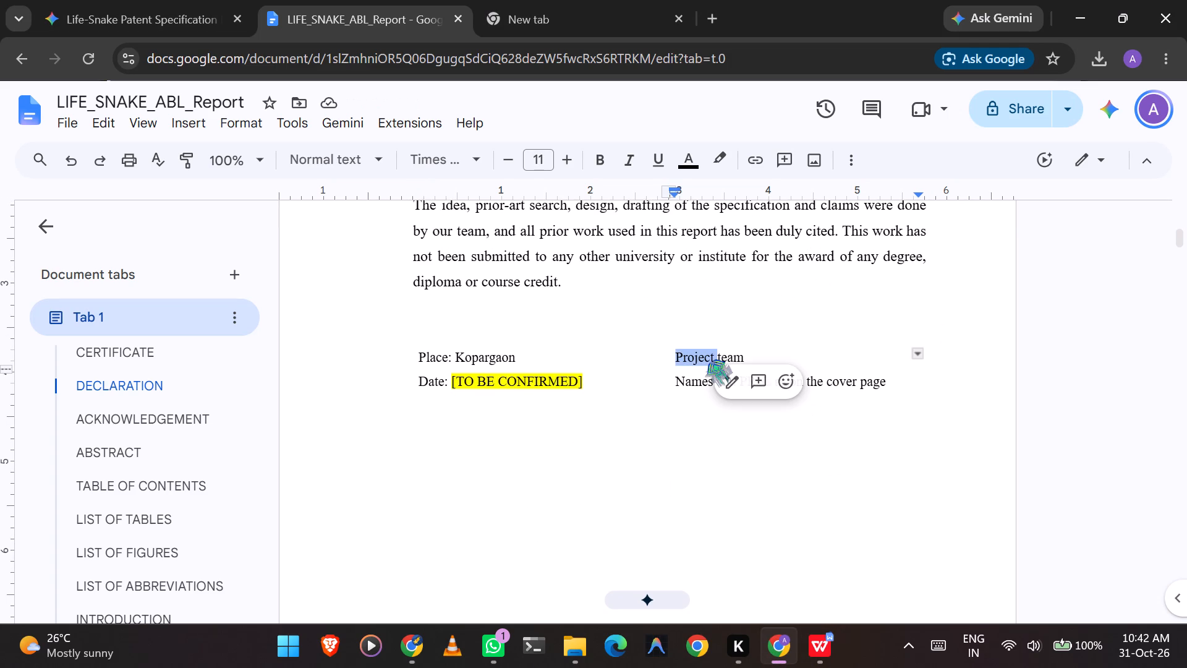
{"action": "double_click", "coordinate": [702, 361]}
{"action": "left_click_drag", "start_coordinate": [702, 361], "coordinate": [719, 361]}
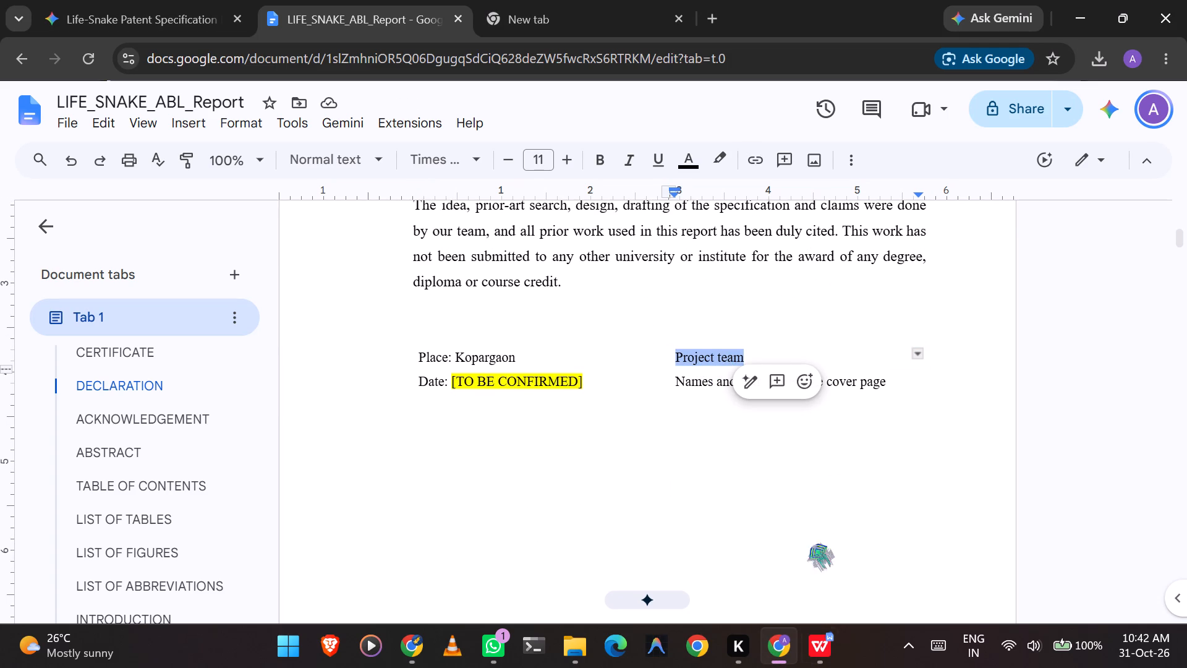
{"action": "left_click", "coordinate": [827, 665]}
{"action": "left_click", "coordinate": [827, 665]}
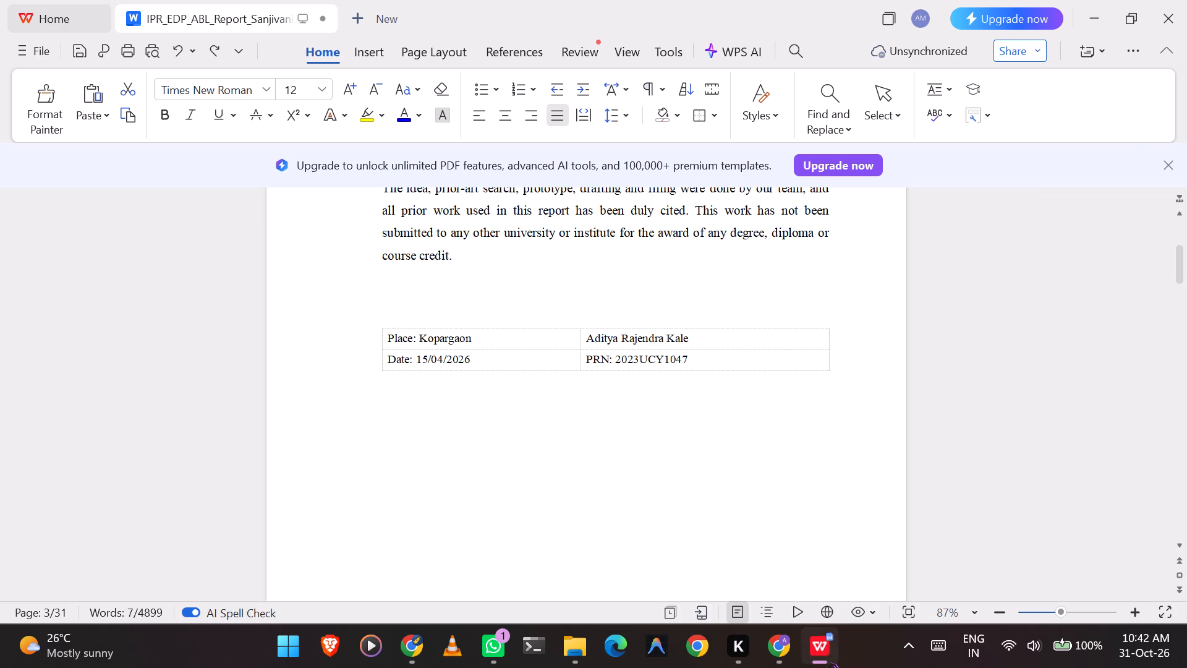
{"action": "left_click", "coordinate": [707, 358]}
{"action": "double_click", "coordinate": [707, 358]}
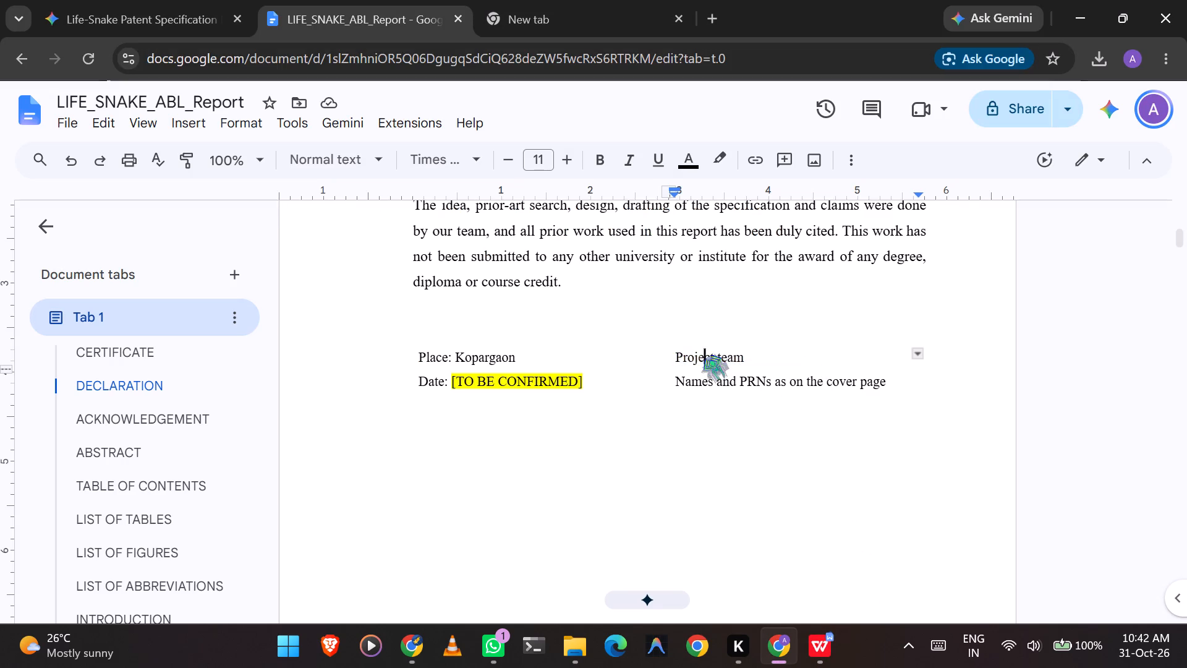
{"action": "triple_click", "coordinate": [707, 358]}
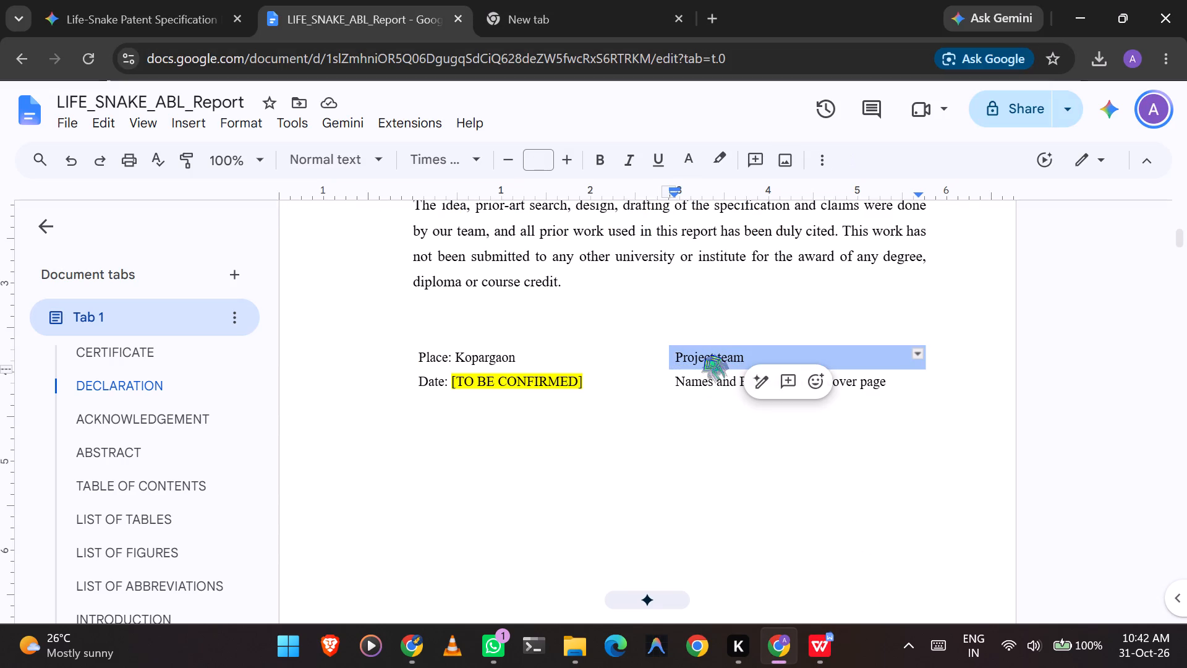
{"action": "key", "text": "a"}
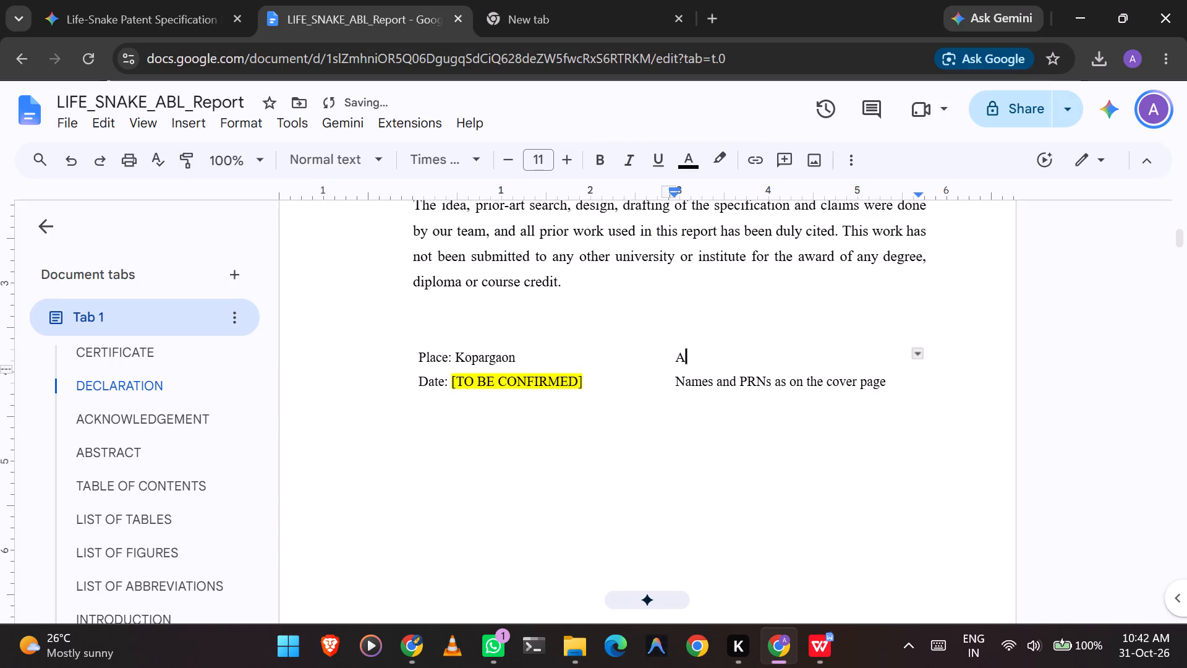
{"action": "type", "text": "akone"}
Replace "Names and PRNs as on the cover page" in the declaration's signature block with the lead student's PRN.
{"action": "triple_click", "coordinate": [776, 384]}
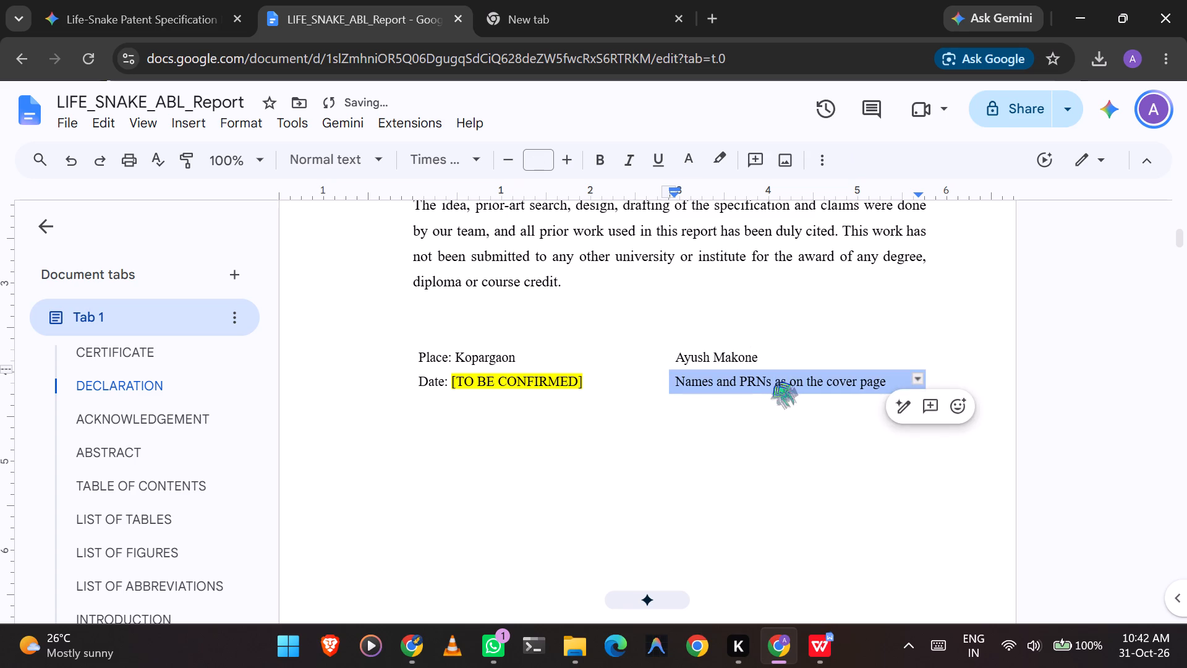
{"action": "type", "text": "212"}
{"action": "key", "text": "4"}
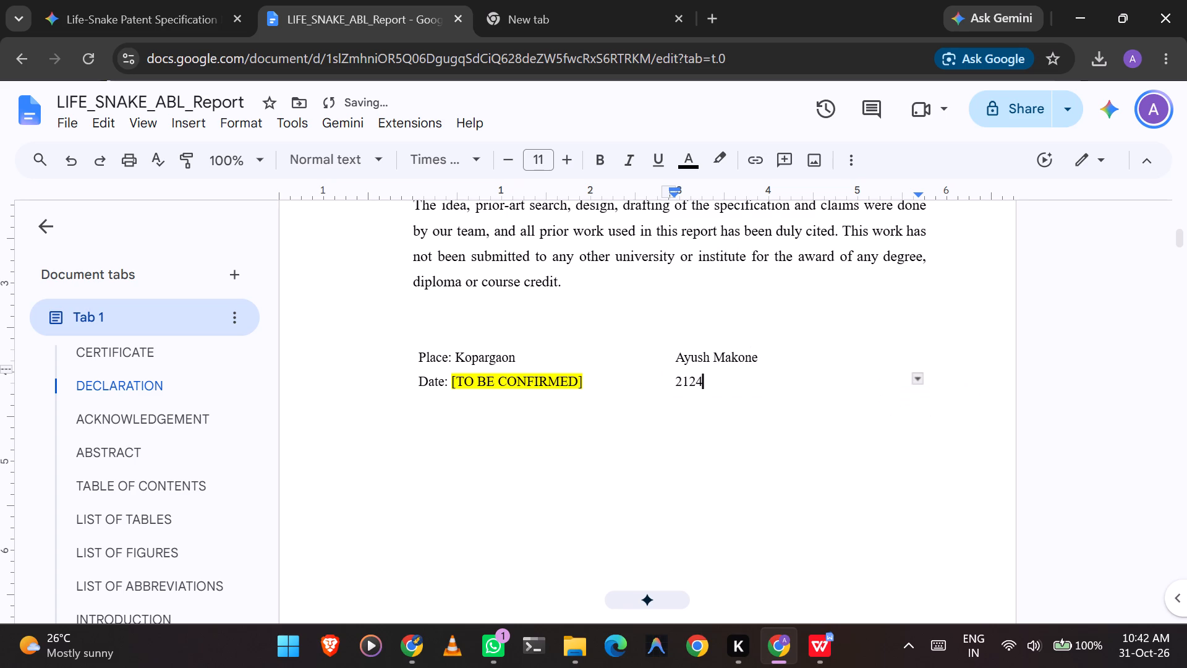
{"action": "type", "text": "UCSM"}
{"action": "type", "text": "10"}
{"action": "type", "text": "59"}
Select the [TO BE CONFIRMED] date placeholder in the LIFE-SNAKE declaration's signature block.
{"action": "triple_click", "coordinate": [572, 382]}
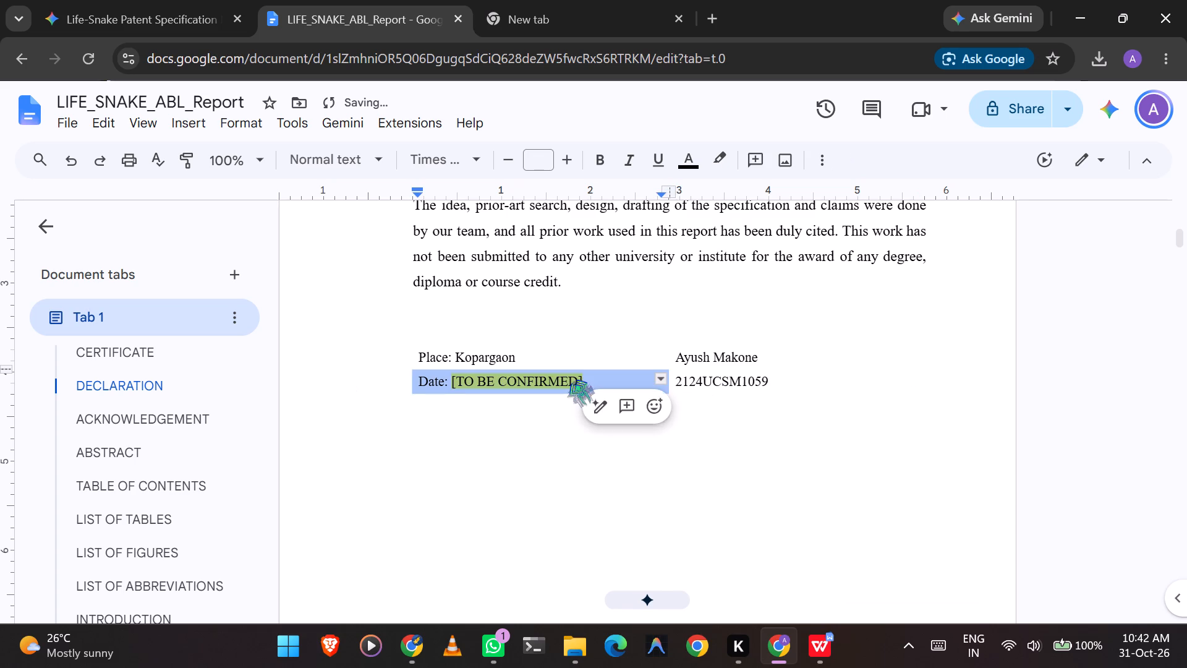
{"action": "left_click", "coordinate": [572, 382]}
{"action": "left_click_drag", "start_coordinate": [592, 382], "coordinate": [480, 382]}
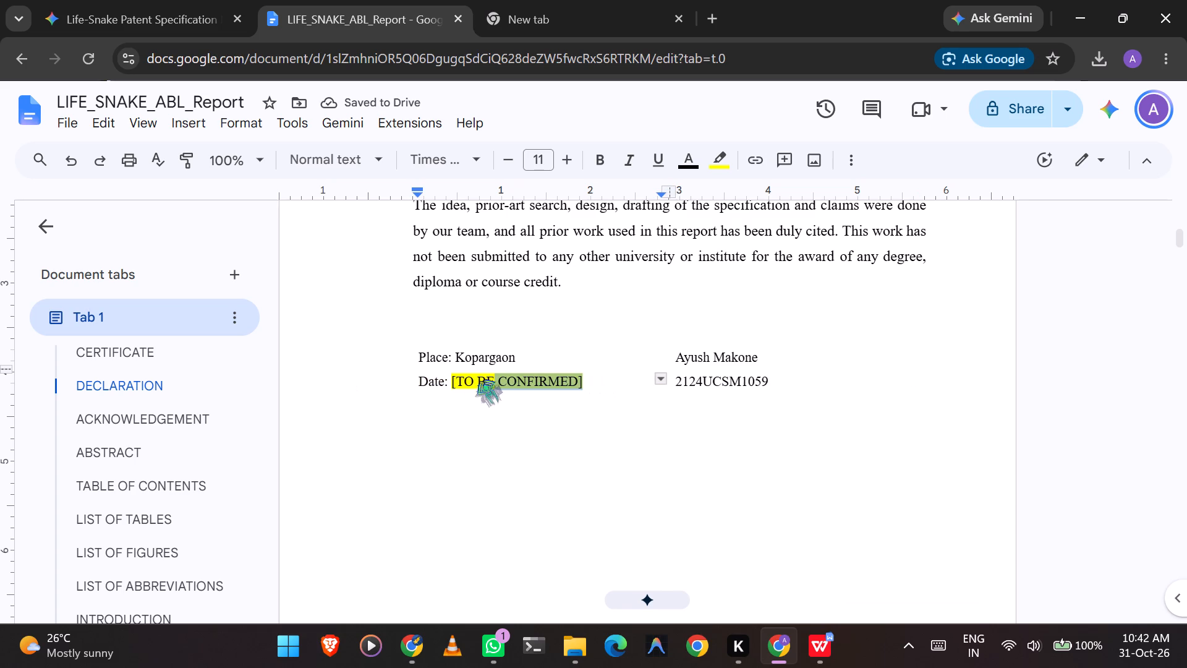
Replace the [TO BE CONFIRMED] date placeholder in the declaration's signature block with 31/10/2026, with no highlight colour.
{"action": "left_click_drag", "start_coordinate": [480, 382], "coordinate": [453, 380]}
{"action": "key", "text": "BackSpace"}
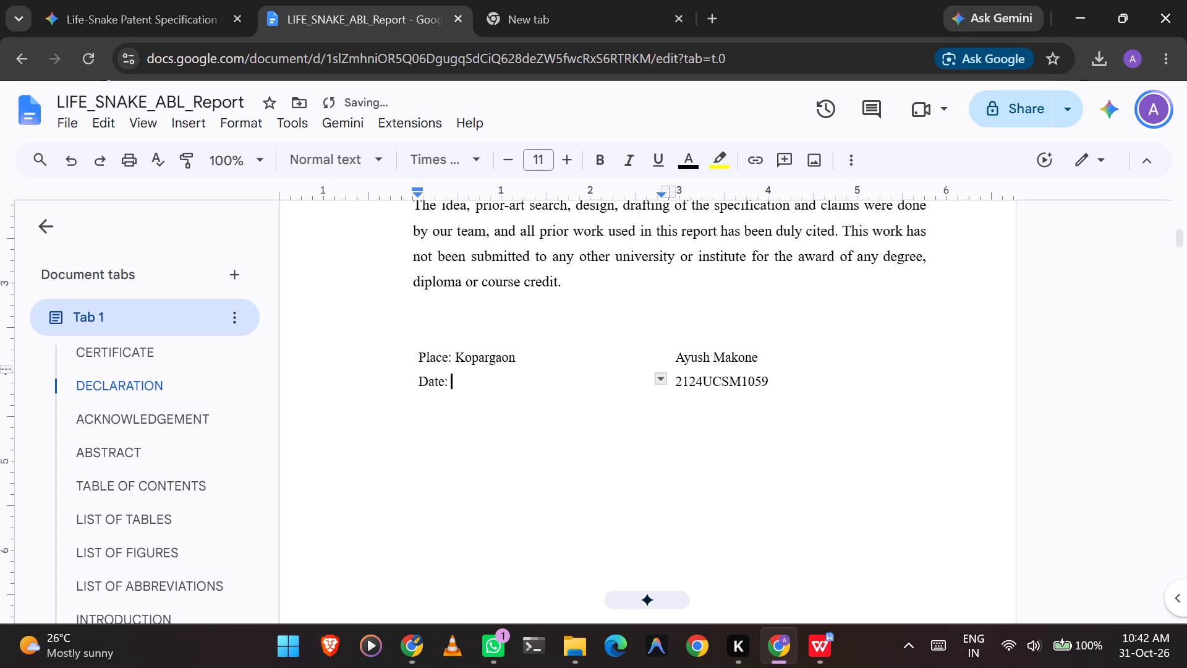
{"action": "left_click", "coordinate": [718, 159]}
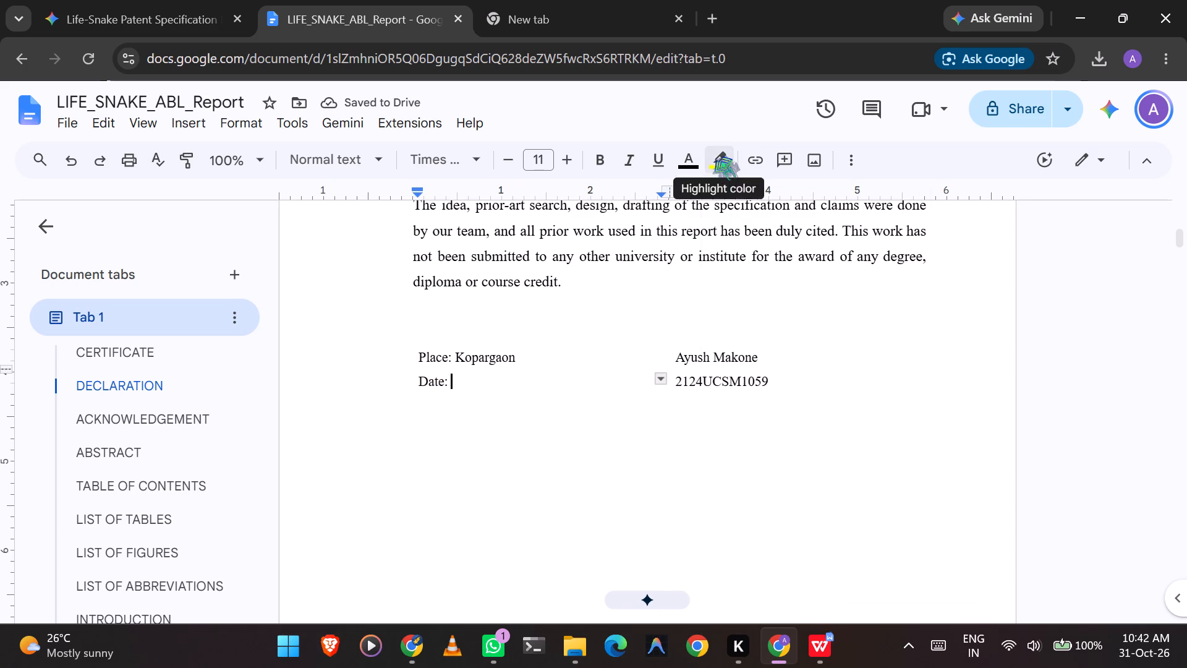
{"action": "left_click", "coordinate": [725, 199]}
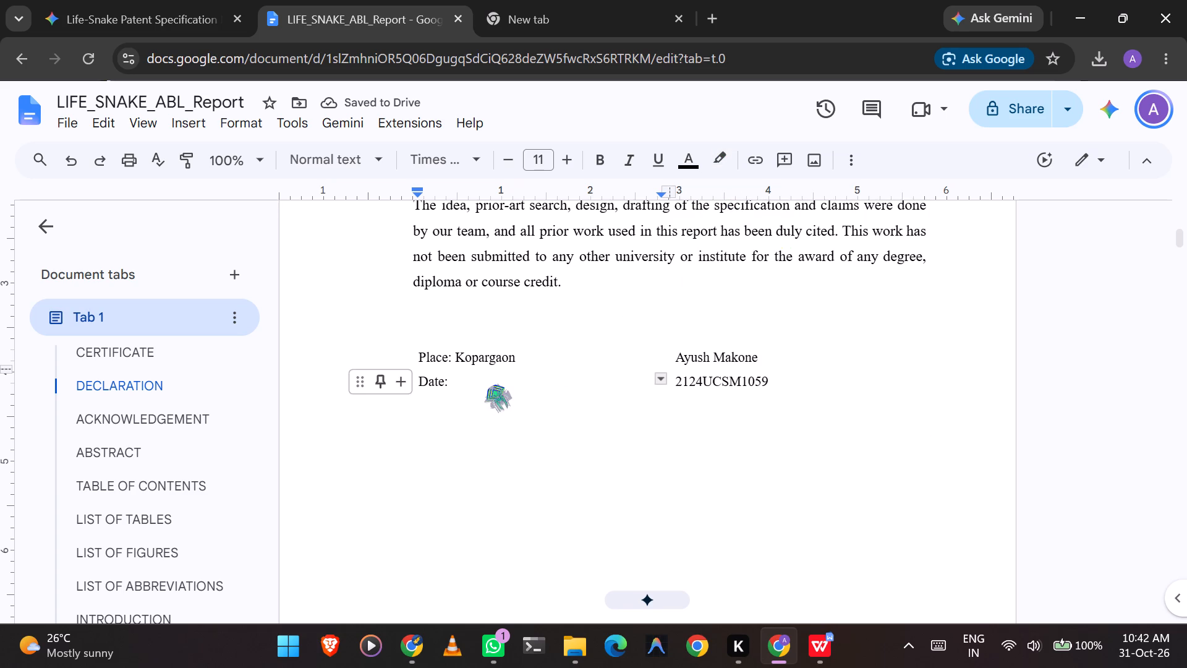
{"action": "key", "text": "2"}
{"action": "key", "text": "BackSpace"}
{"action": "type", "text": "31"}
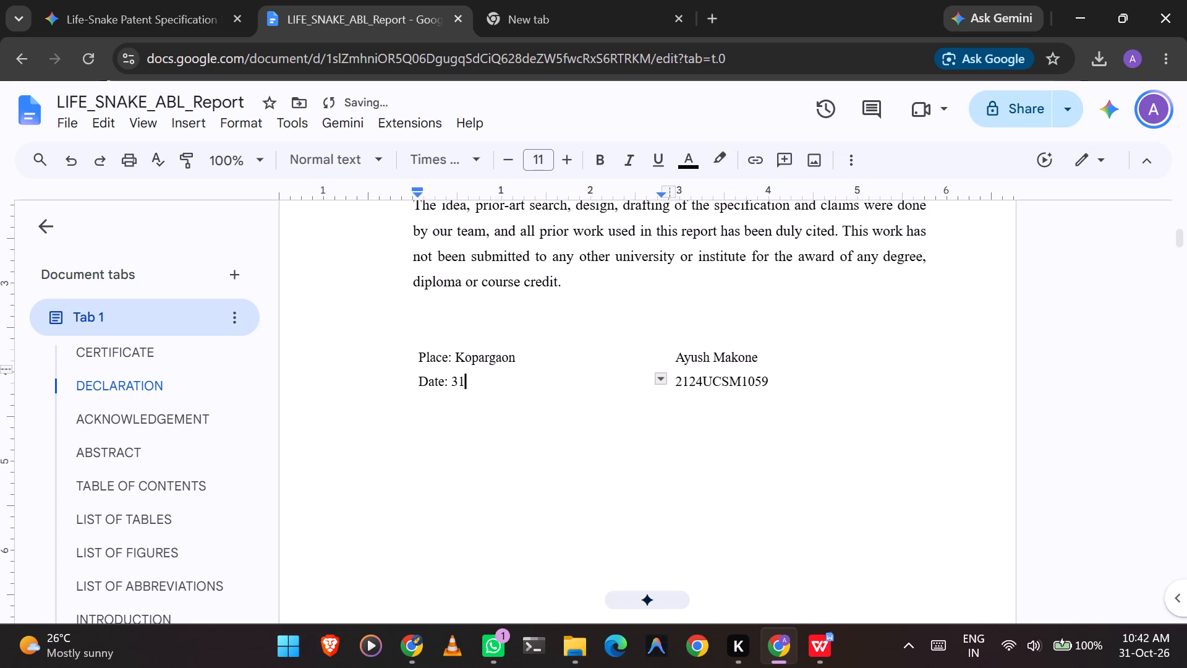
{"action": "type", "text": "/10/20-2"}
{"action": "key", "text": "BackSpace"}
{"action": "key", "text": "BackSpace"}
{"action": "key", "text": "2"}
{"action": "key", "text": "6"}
Replace [GUIDE NAME – TO BE CONFIRMED] in the LIFE-SNAKE acknowledgement with the guide's name copied from the reference acknowledgement in WPS Office, followed by a comma.
{"action": "scroll", "coordinate": [504, 438], "scroll_direction": "down", "scroll_amount": 2}
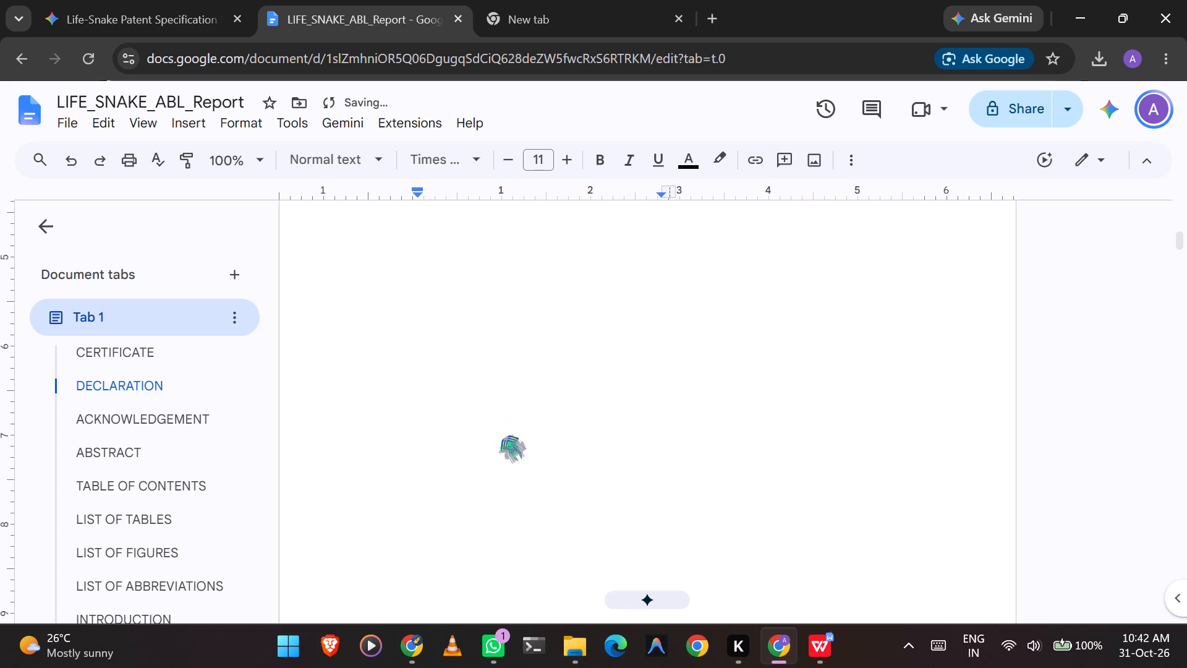
{"action": "scroll", "coordinate": [504, 438], "scroll_direction": "down", "scroll_amount": 3}
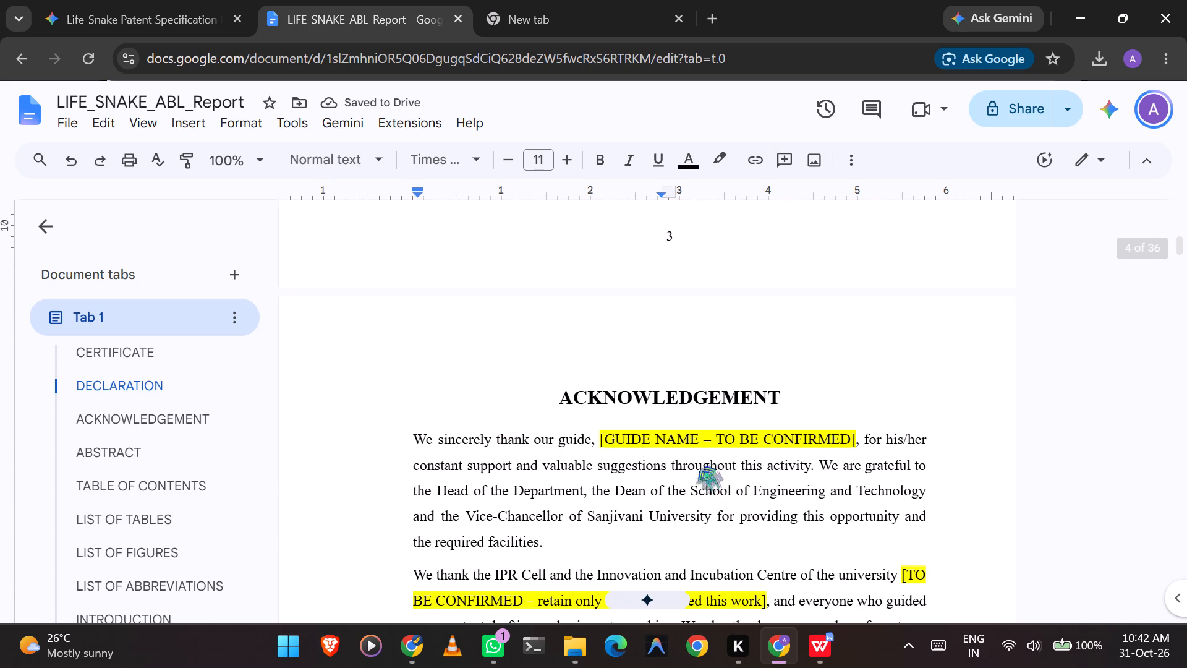
{"action": "left_click", "coordinate": [815, 638]}
{"action": "scroll", "coordinate": [963, 534], "scroll_direction": "down", "scroll_amount": 3}
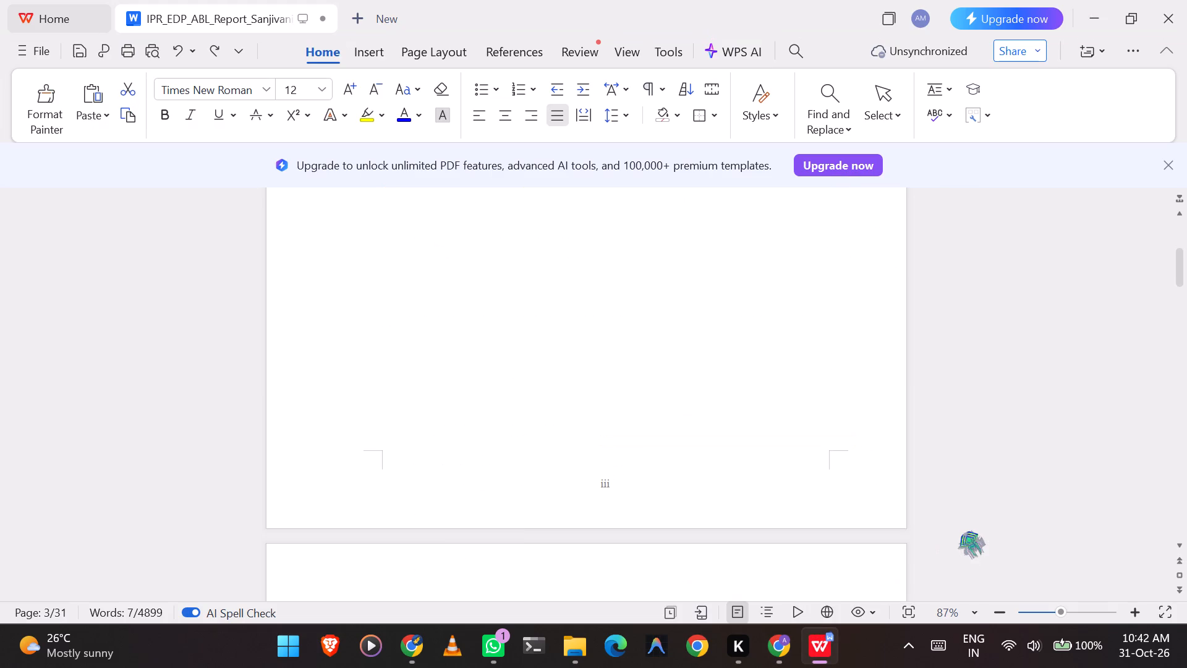
{"action": "scroll", "coordinate": [963, 534], "scroll_direction": "down", "scroll_amount": 5}
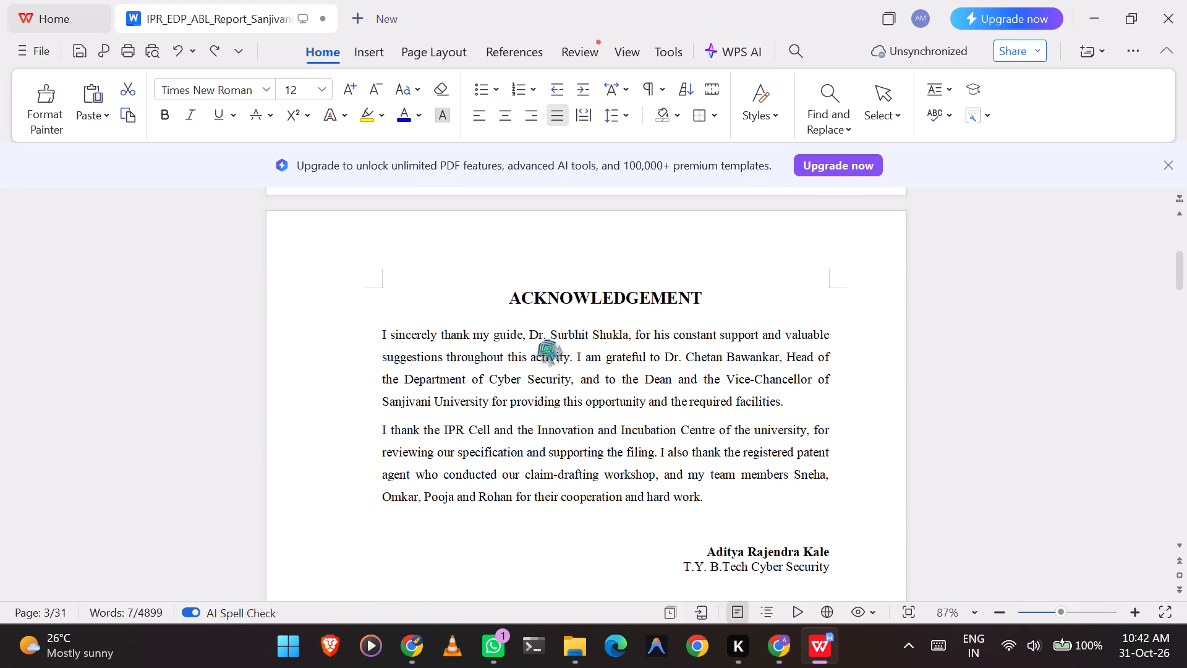
{"action": "left_click", "coordinate": [530, 339]}
{"action": "left_click_drag", "start_coordinate": [530, 339], "coordinate": [619, 339]}
{"action": "key", "text": "ctrl+c"}
{"action": "left_click", "coordinate": [767, 658]}
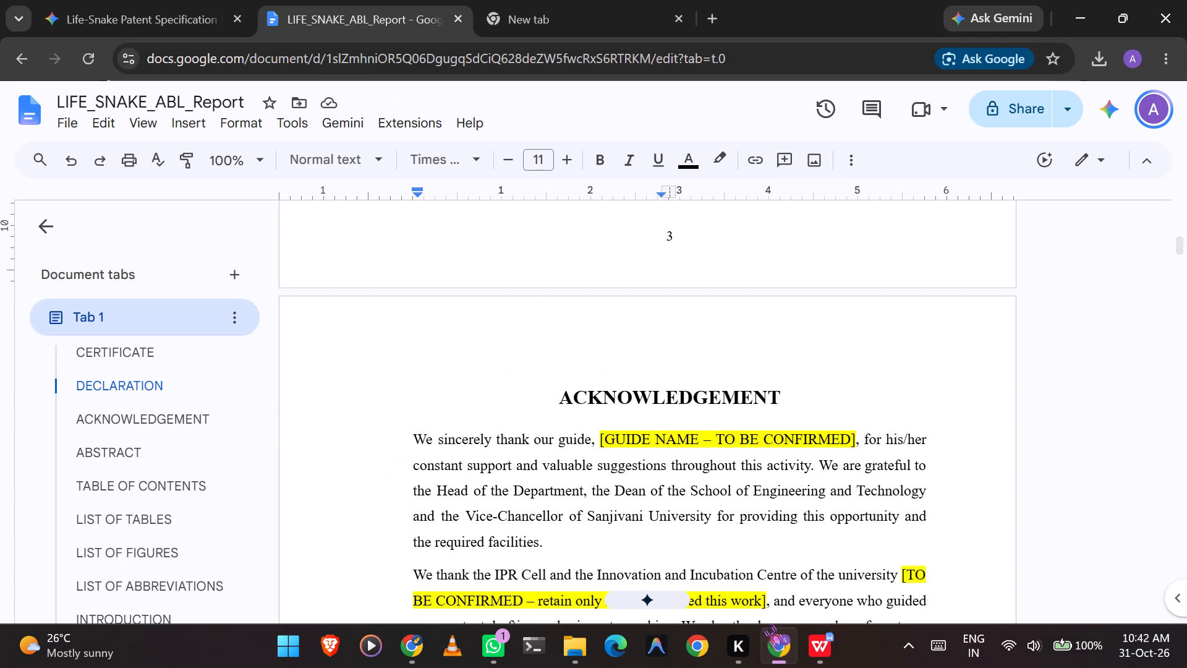
{"action": "left_click", "coordinate": [598, 442]}
{"action": "left_click_drag", "start_coordinate": [598, 442], "coordinate": [848, 440]}
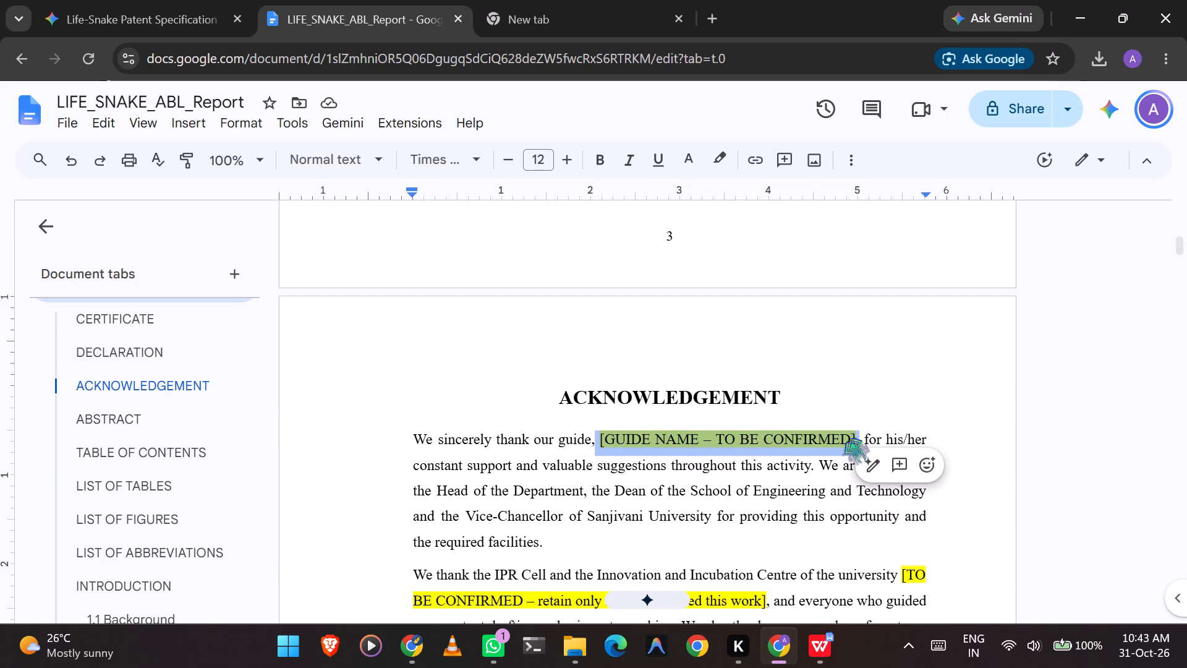
{"action": "key", "text": "ctrl+v"}
{"action": "key", "text": "BackSpace"}
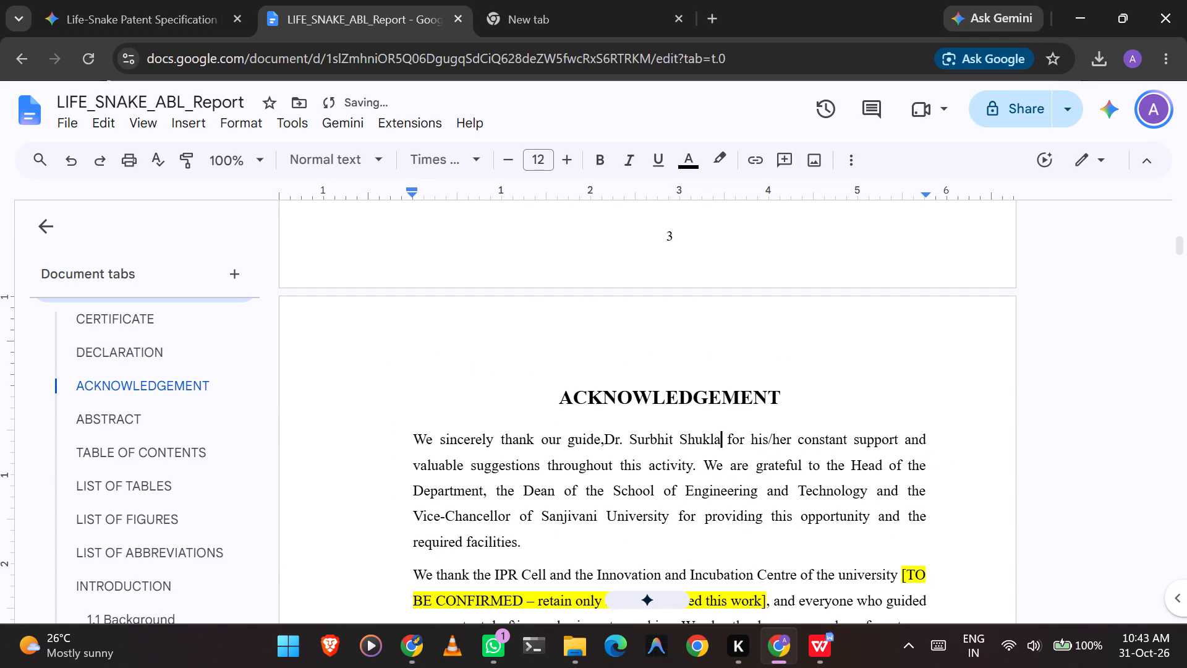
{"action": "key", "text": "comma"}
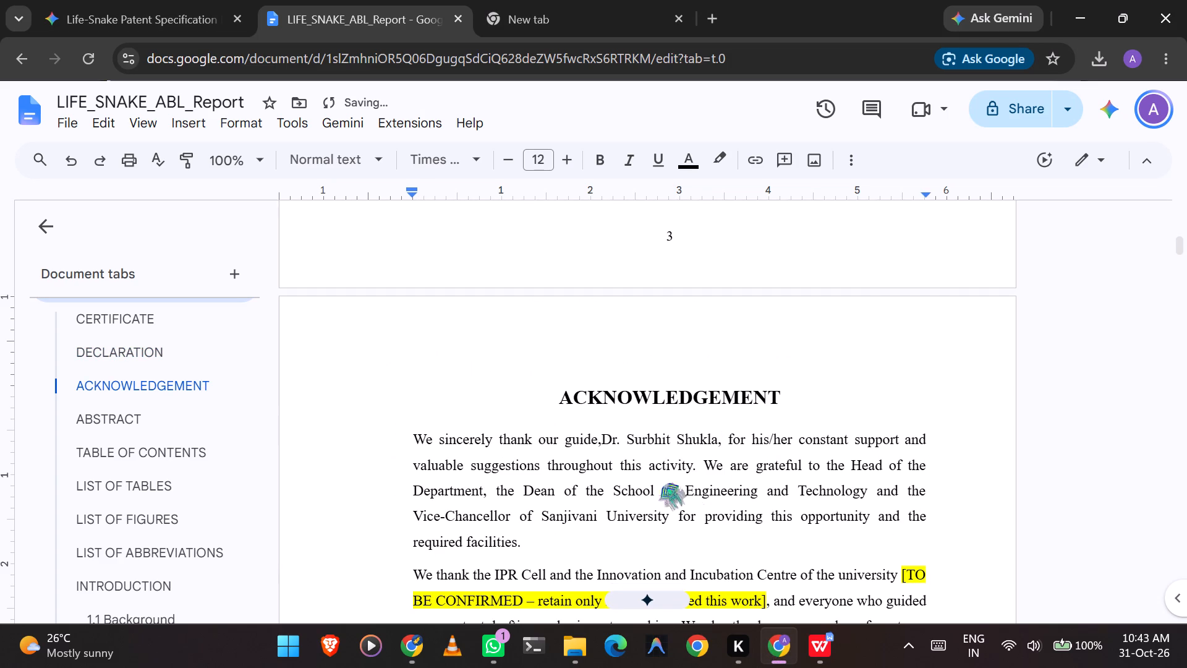
Replace the comma before the guide's name in the acknowledgement's first sentence with a space.
{"action": "left_click", "coordinate": [603, 445]}
{"action": "key", "text": "BackSpace"}
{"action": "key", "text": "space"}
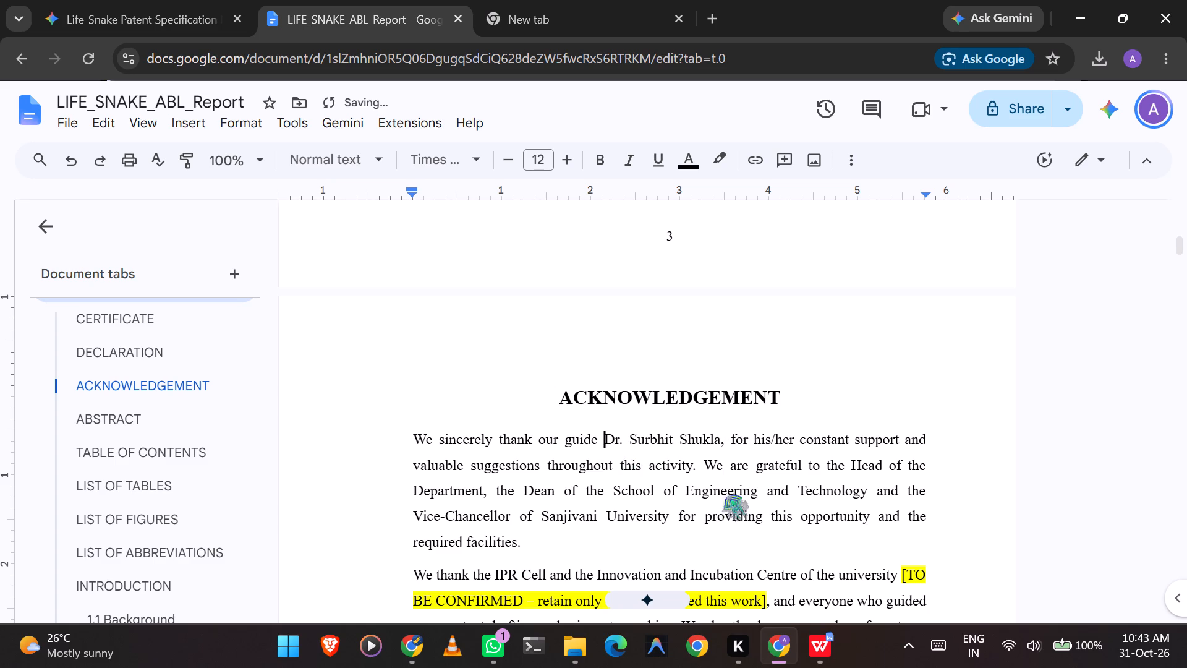
Change "his/her" to "his" in the acknowledgement's first sentence, following the reference report's wording.
{"action": "left_click", "coordinate": [820, 662]}
{"action": "left_click", "coordinate": [791, 664]}
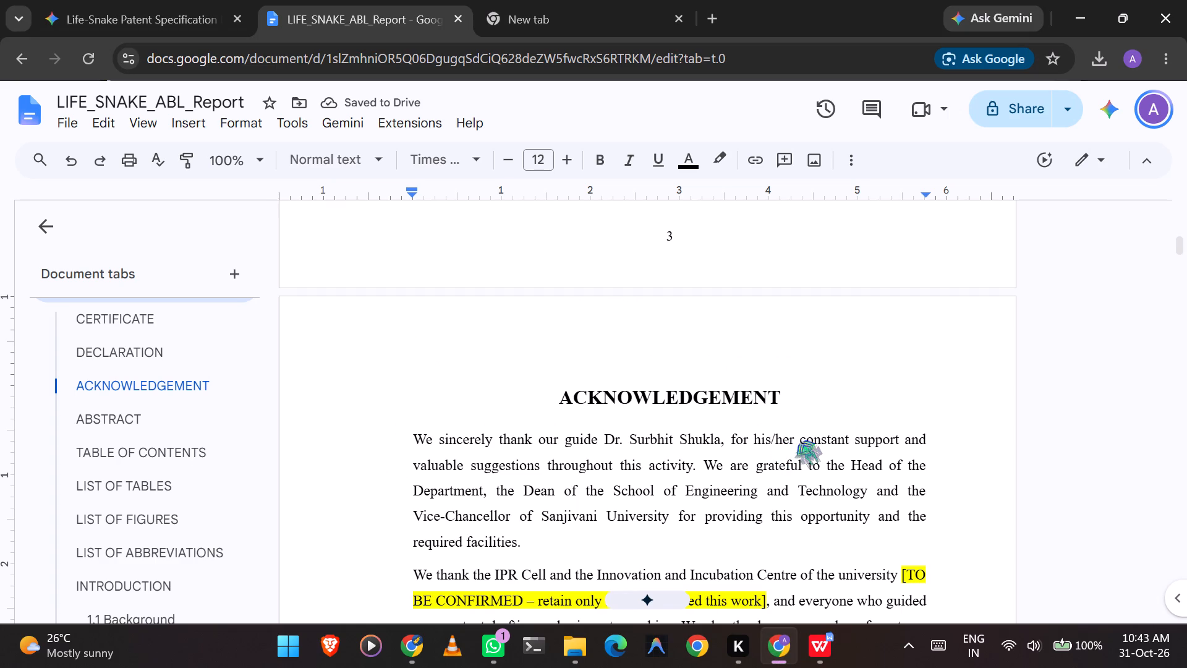
{"action": "left_click", "coordinate": [795, 435]}
{"action": "key", "text": "BackSpace"}
{"action": "key", "text": "BackSpace"}
{"action": "key", "text": "BackSpace"}
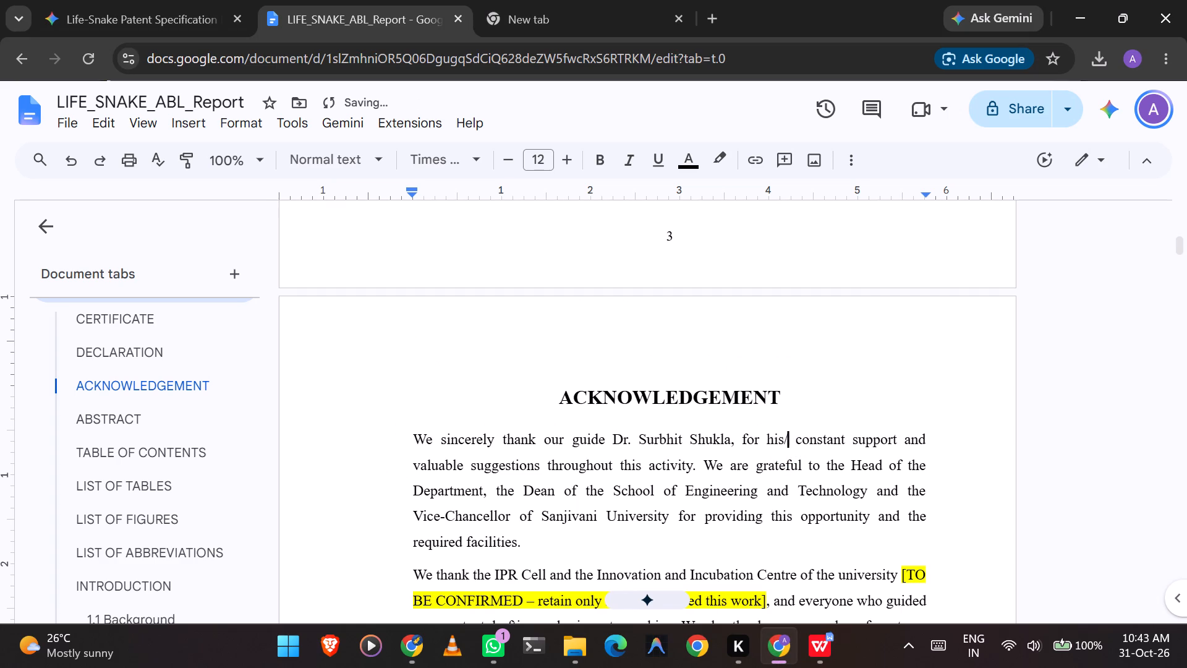
{"action": "key", "text": "BackSpace"}
Switch to the reference report's acknowledgement in WPS Office.
{"action": "left_click", "coordinate": [822, 661]}
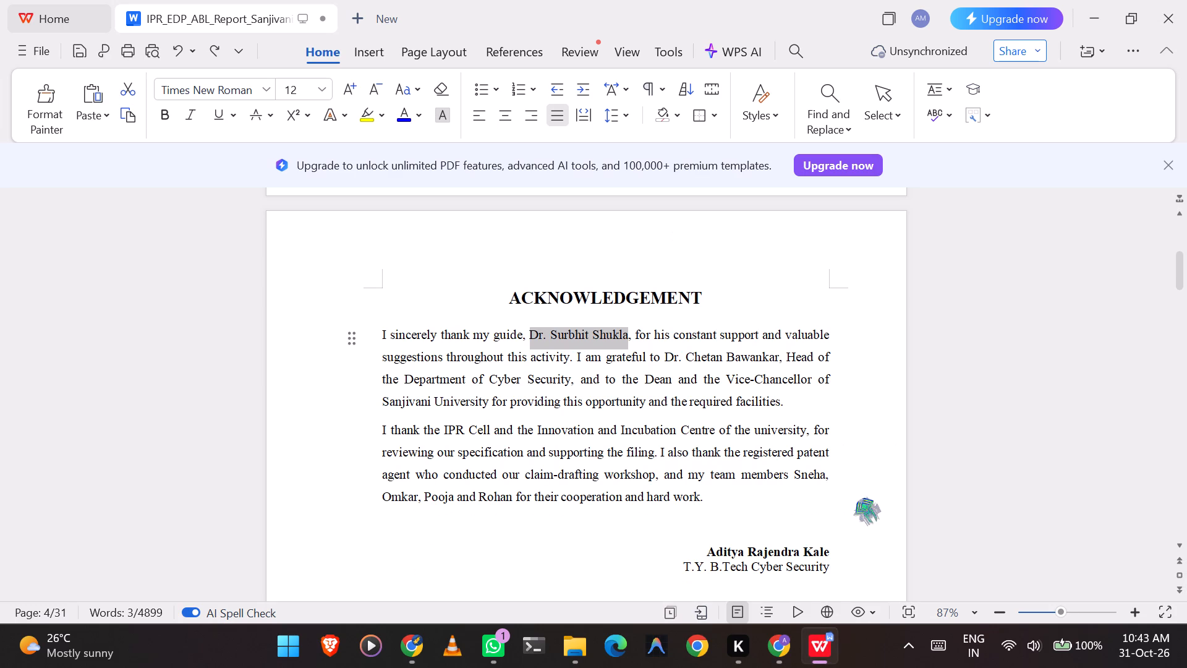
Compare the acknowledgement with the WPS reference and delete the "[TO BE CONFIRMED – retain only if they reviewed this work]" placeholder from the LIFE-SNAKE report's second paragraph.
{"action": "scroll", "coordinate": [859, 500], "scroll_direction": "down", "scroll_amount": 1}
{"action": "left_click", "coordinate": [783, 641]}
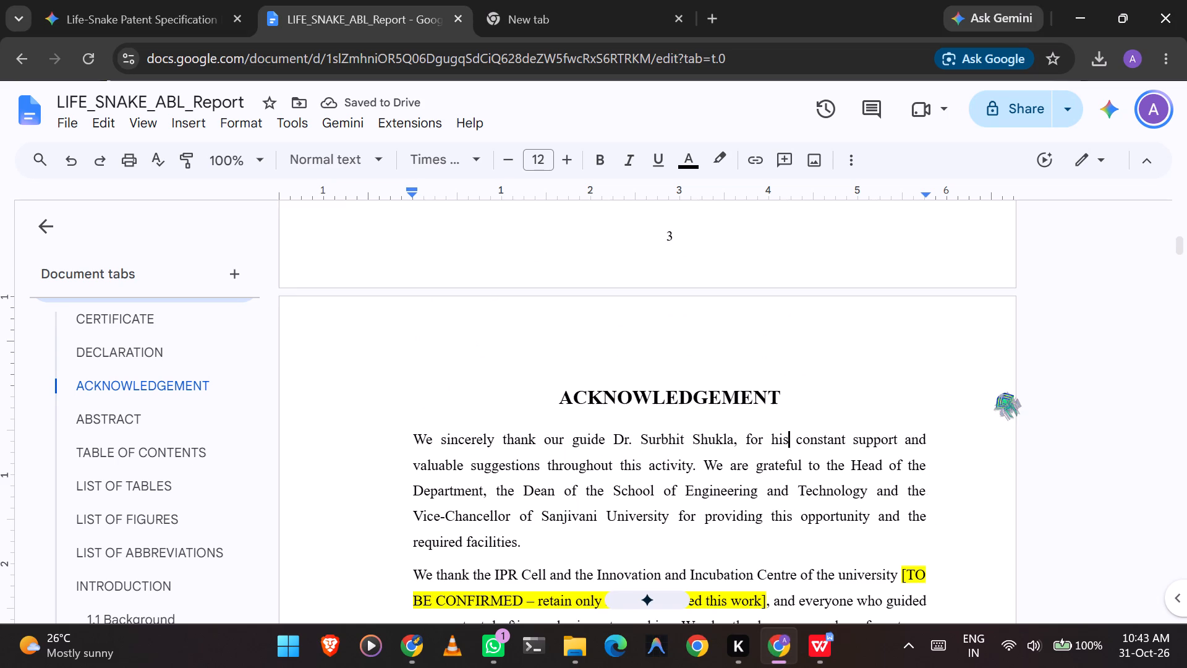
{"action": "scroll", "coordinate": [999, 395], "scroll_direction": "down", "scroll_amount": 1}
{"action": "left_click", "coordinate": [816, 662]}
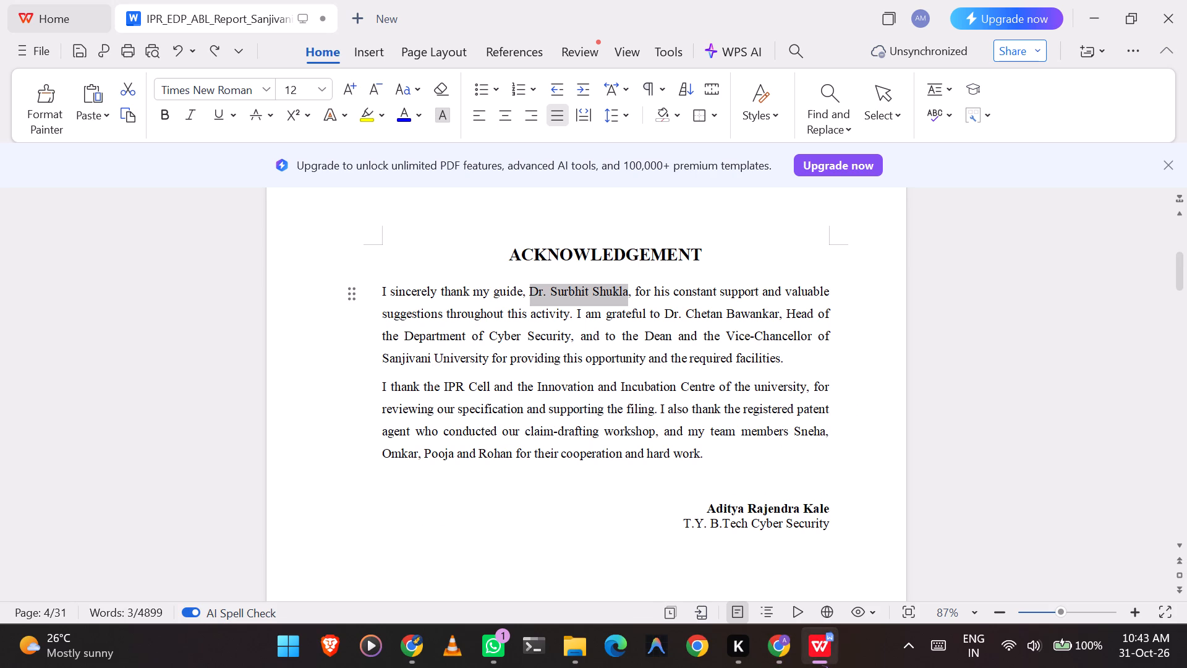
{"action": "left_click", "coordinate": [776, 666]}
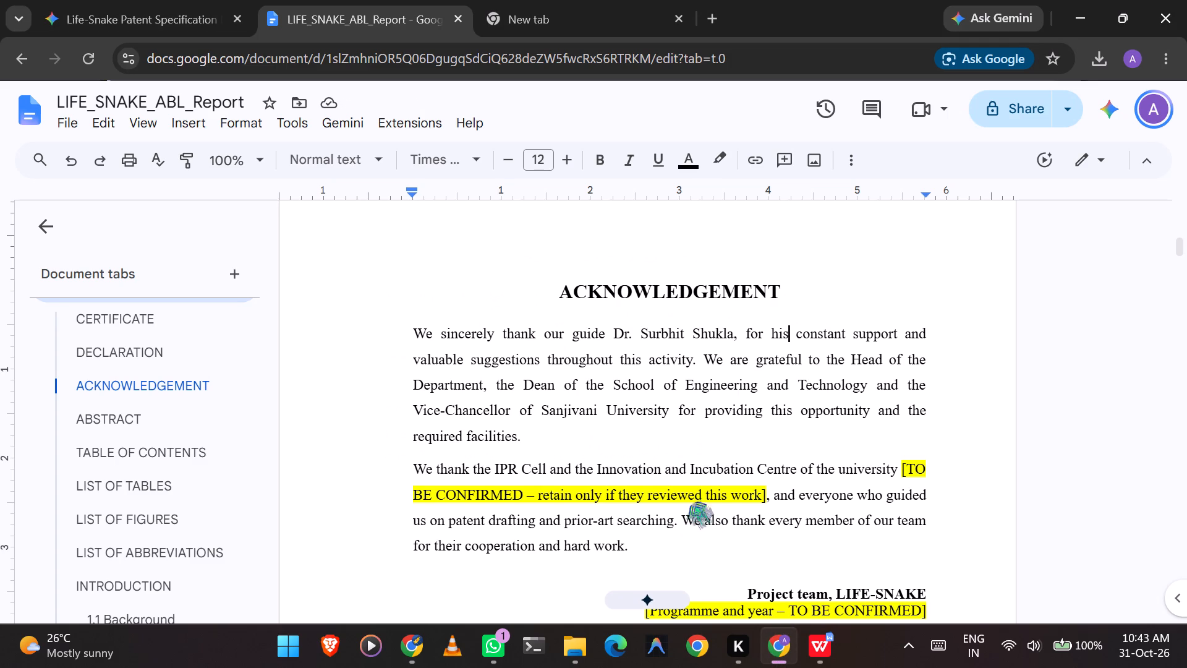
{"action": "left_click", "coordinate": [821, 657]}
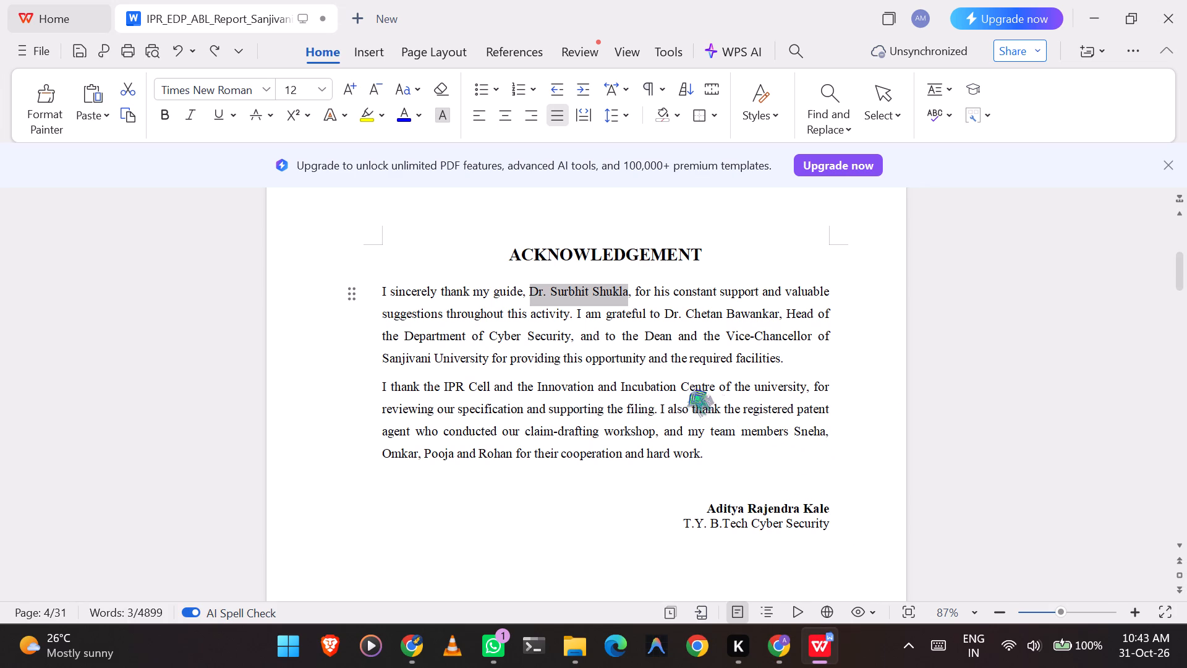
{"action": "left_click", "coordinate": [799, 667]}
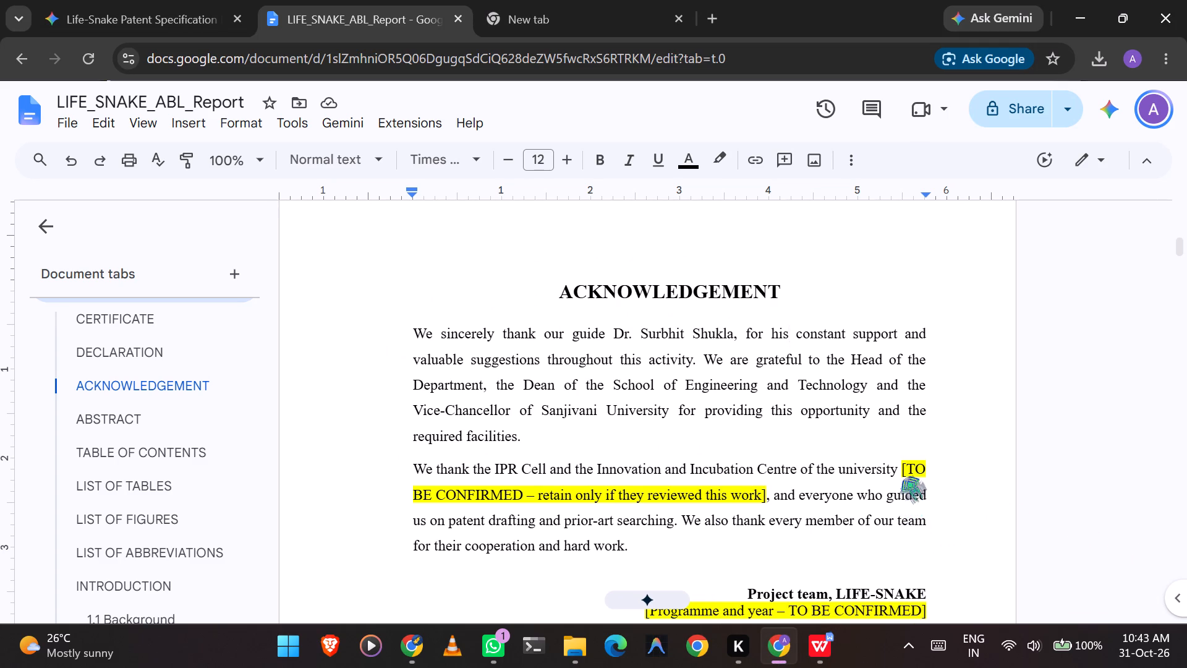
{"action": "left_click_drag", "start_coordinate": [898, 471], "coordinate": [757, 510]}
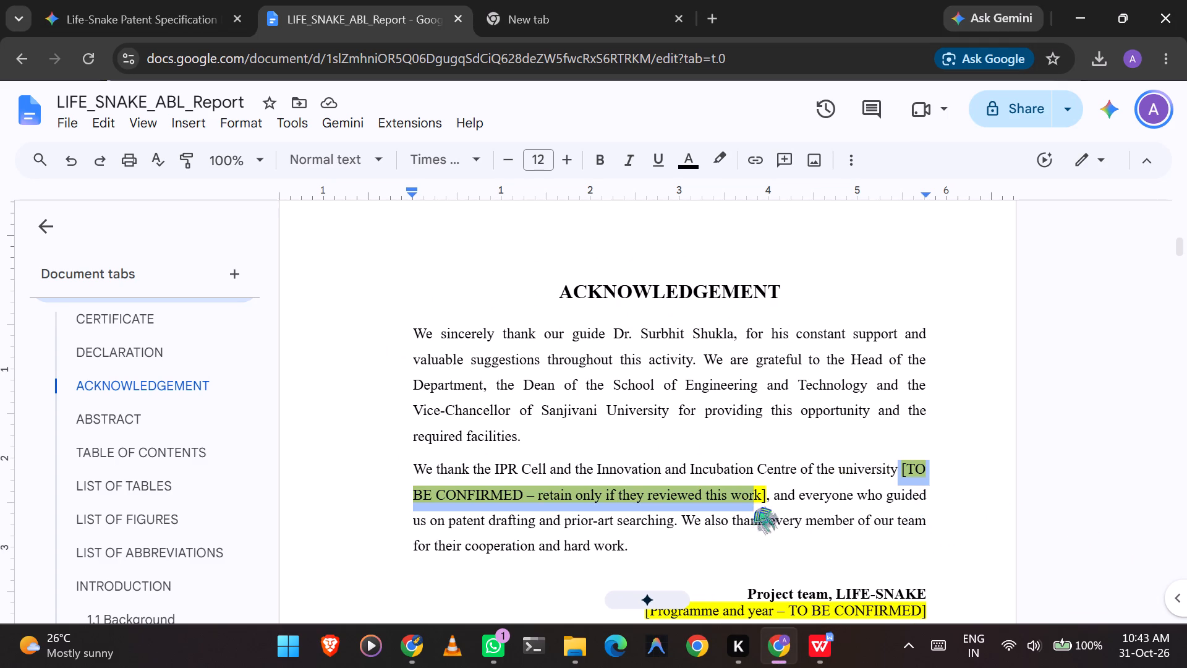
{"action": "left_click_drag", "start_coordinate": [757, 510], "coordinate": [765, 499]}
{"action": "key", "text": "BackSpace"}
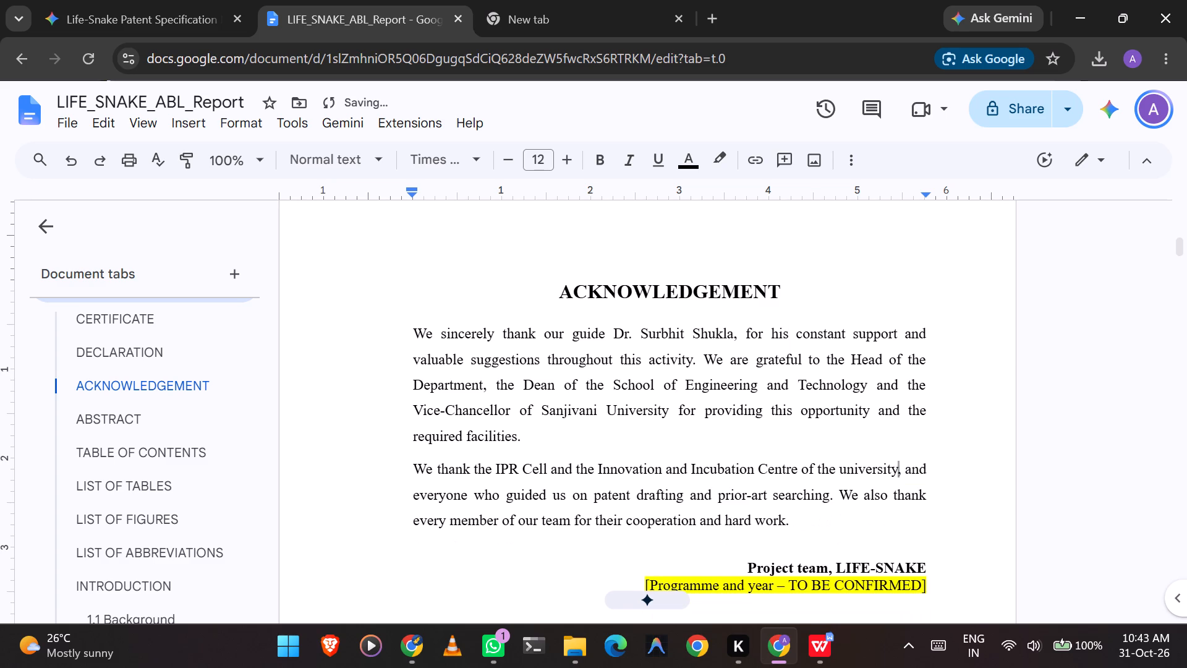
Replace the LIFE-SNAKE acknowledgement's second paragraph with the reference report's paragraph beginning "I thank the IPR Cell".
{"action": "left_click", "coordinate": [805, 667]}
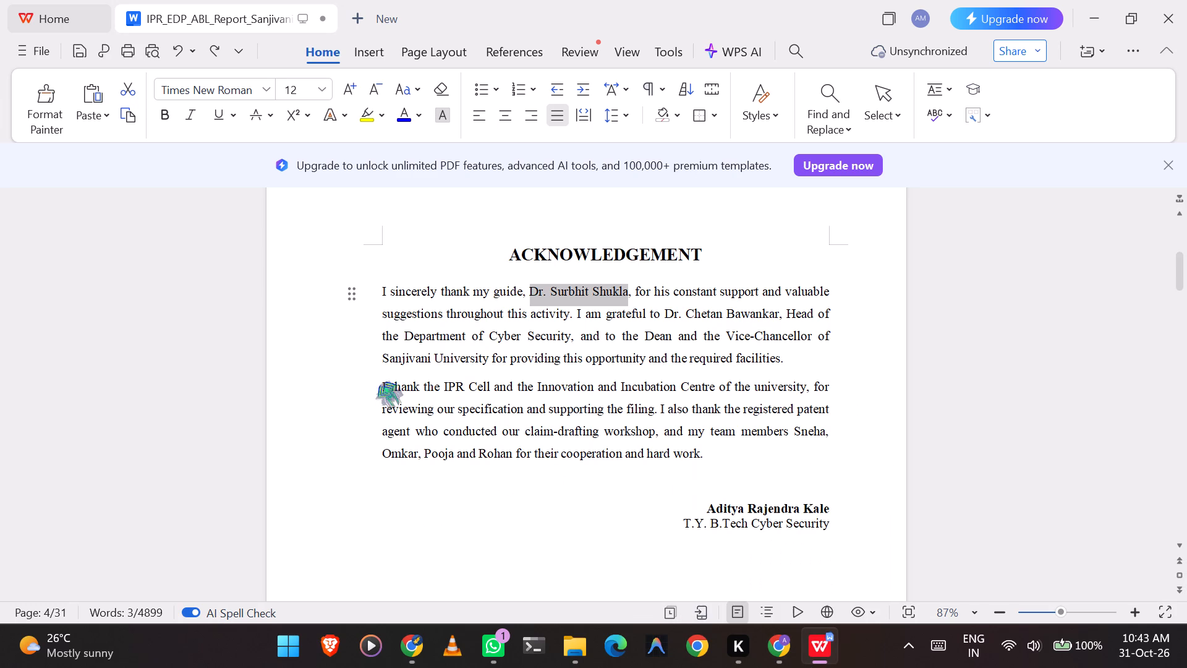
{"action": "left_click_drag", "start_coordinate": [381, 384], "coordinate": [705, 456]}
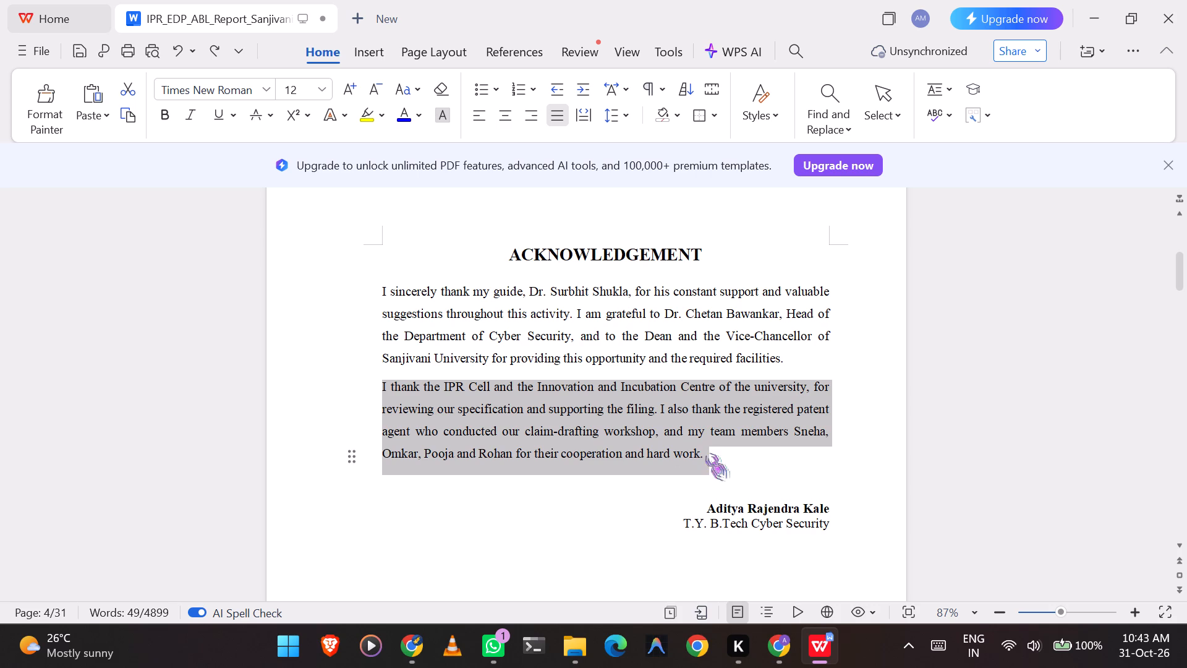
{"action": "key", "text": "ctrl+c"}
{"action": "left_click", "coordinate": [773, 643]}
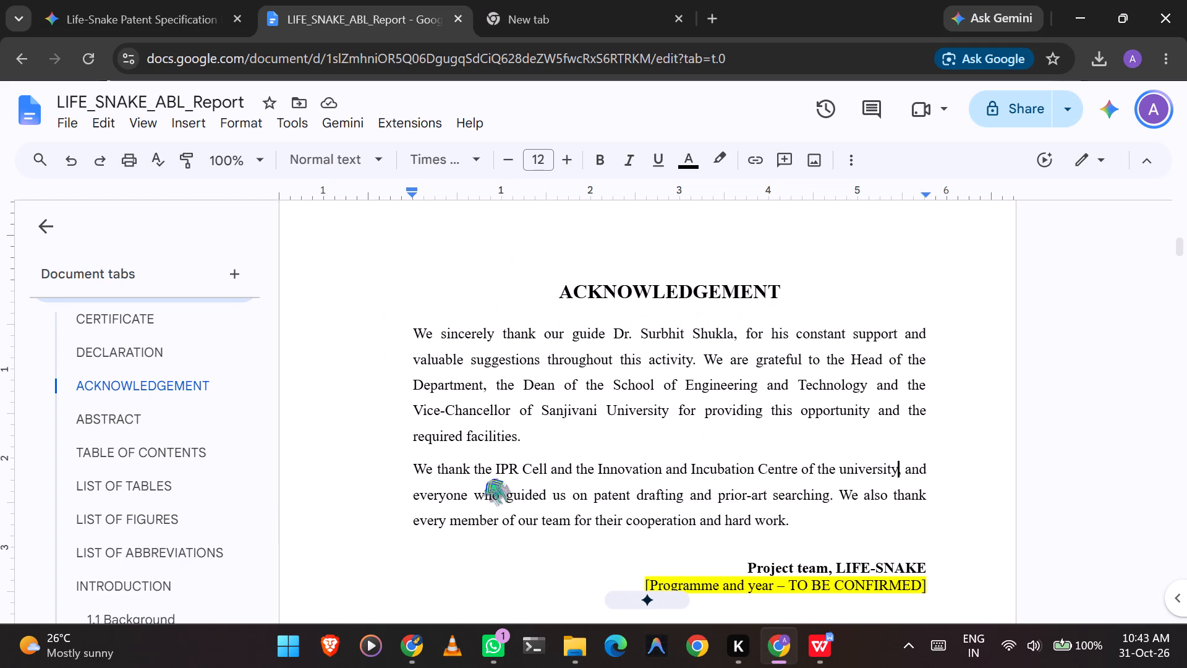
{"action": "left_click_drag", "start_coordinate": [414, 469], "coordinate": [785, 520]}
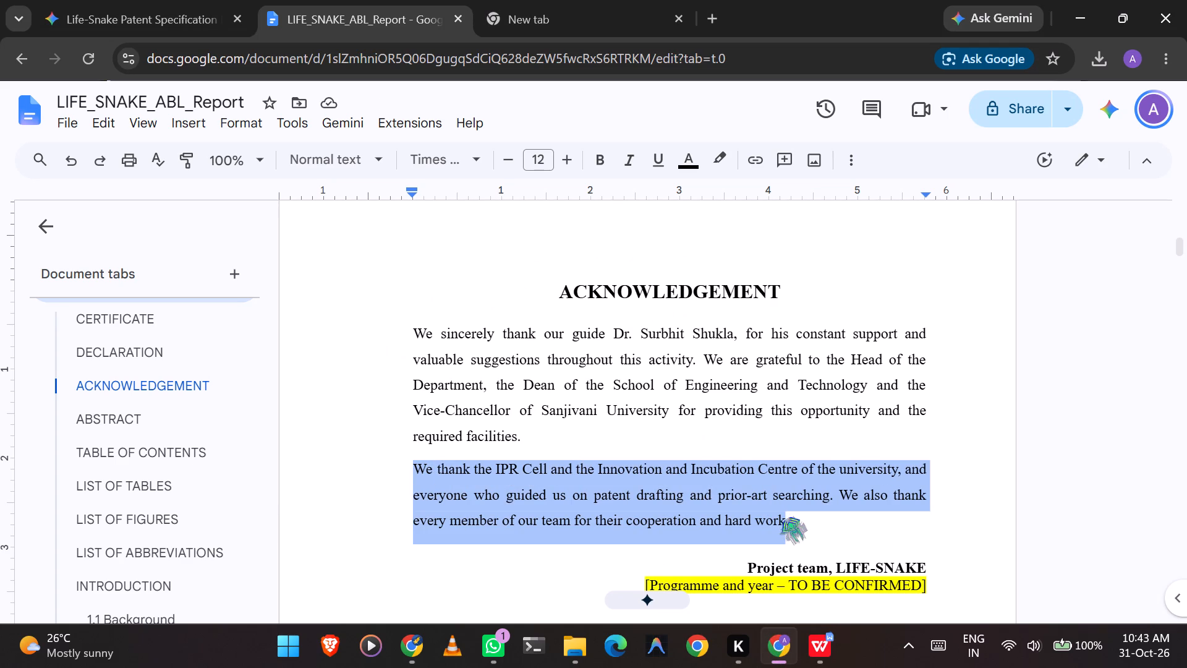
{"action": "left_click_drag", "start_coordinate": [785, 520], "coordinate": [789, 520]}
{"action": "key", "text": "ctrl+v"}
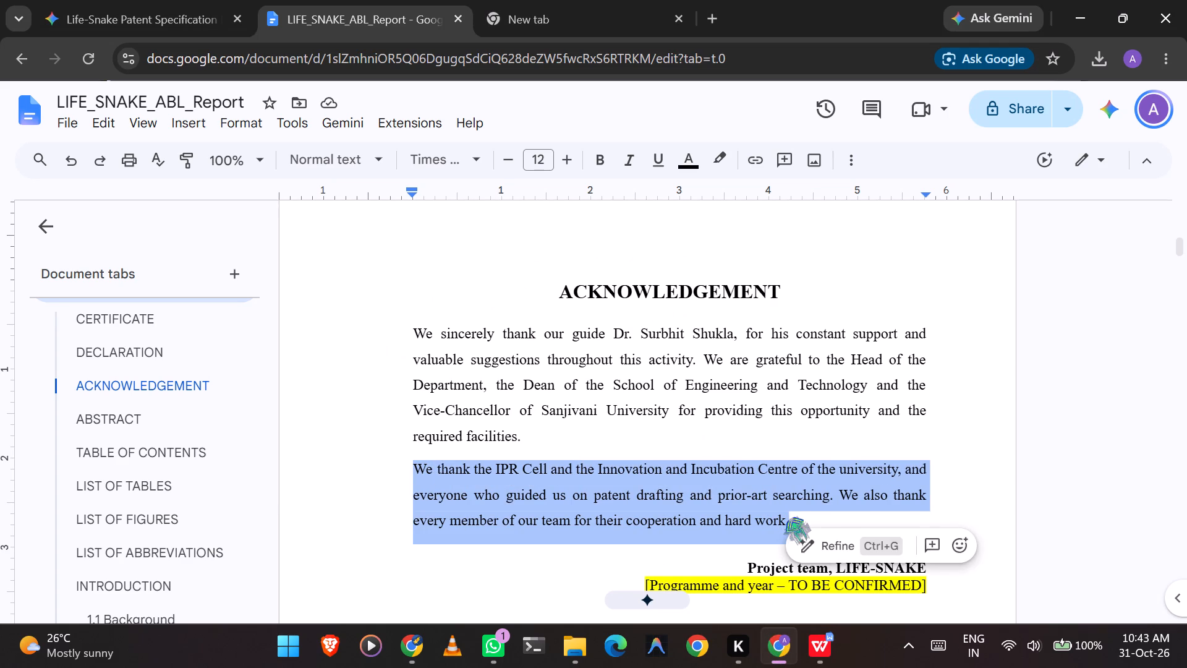
{"action": "key", "text": "BackSpace"}
Replace "Sneha, Omkar, Pooja and Rohan" in the acknowledgement with the bold list of team members copied from the certificate.
{"action": "scroll", "coordinate": [865, 432], "scroll_direction": "up", "scroll_amount": 1}
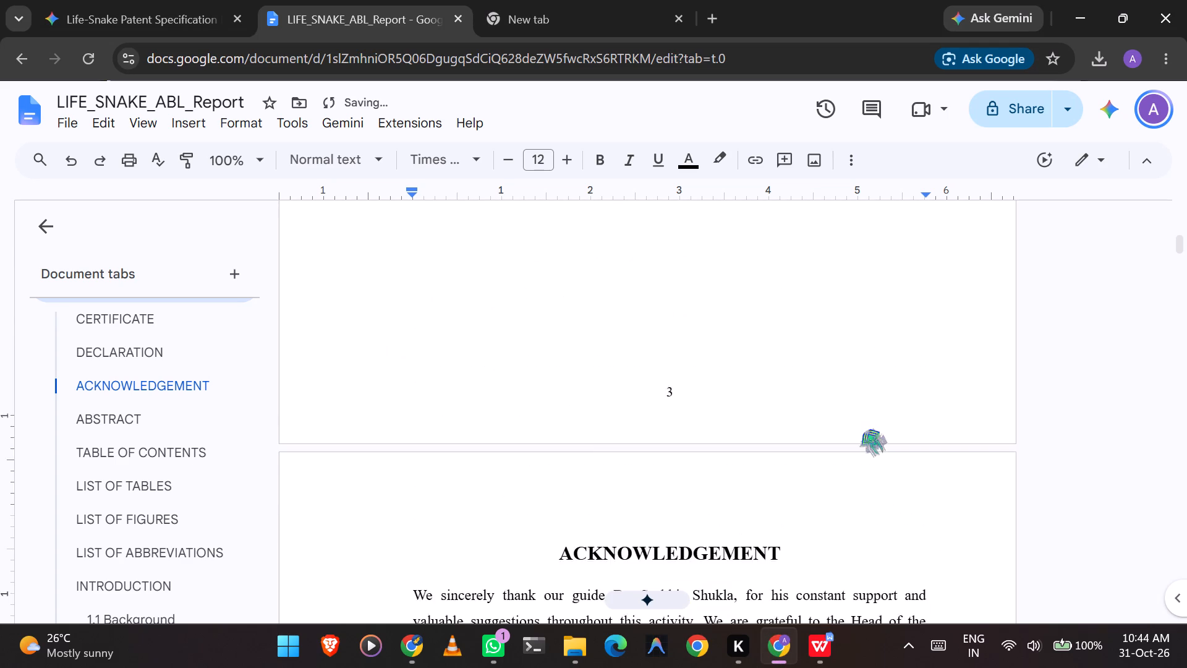
{"action": "scroll", "coordinate": [865, 432], "scroll_direction": "up", "scroll_amount": 9}
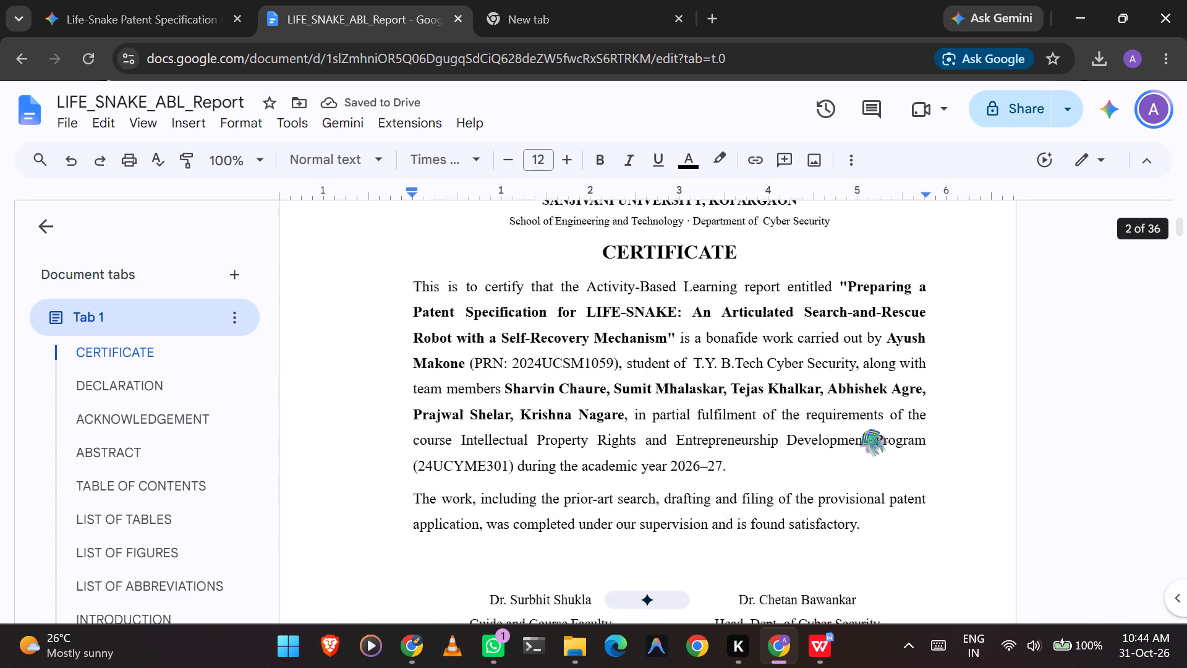
{"action": "scroll", "coordinate": [865, 432], "scroll_direction": "up", "scroll_amount": 2}
{"action": "scroll", "coordinate": [865, 432], "scroll_direction": "down", "scroll_amount": 1}
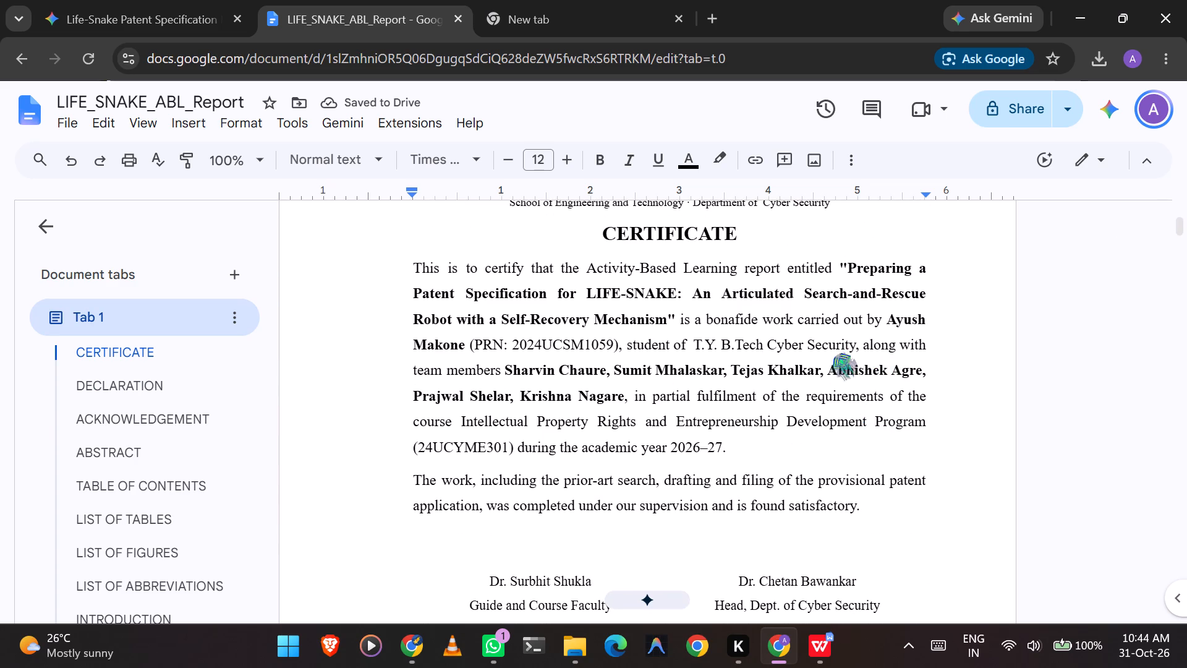
{"action": "left_click_drag", "start_coordinate": [506, 366], "coordinate": [621, 404]}
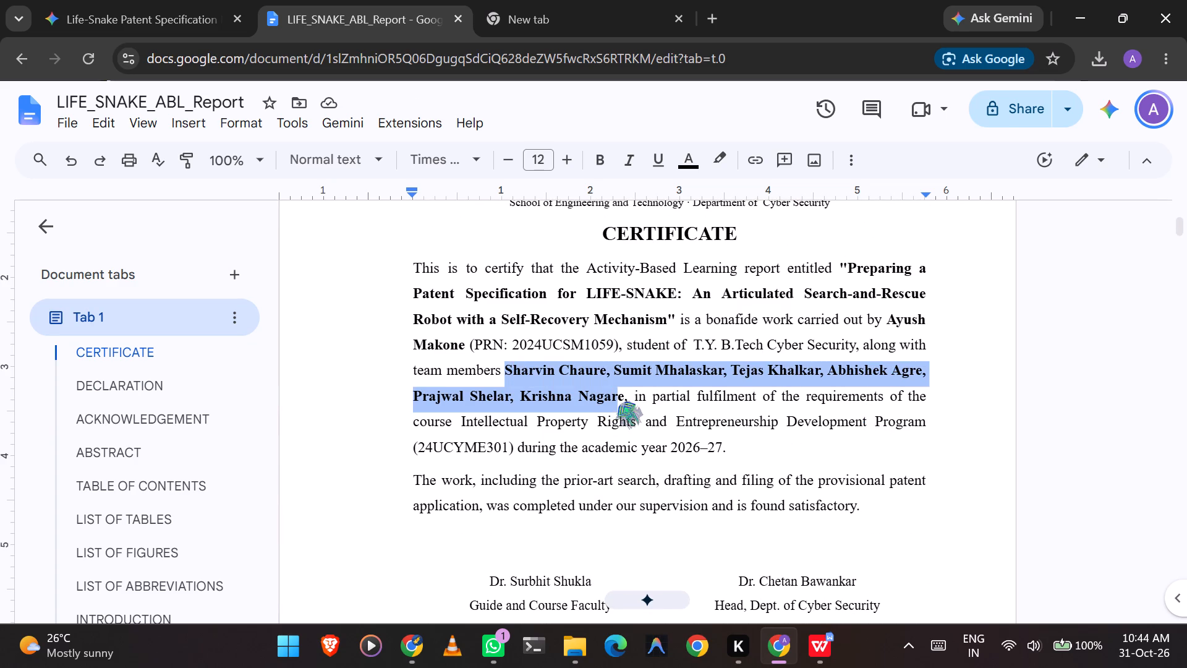
{"action": "left_click_drag", "start_coordinate": [621, 404], "coordinate": [623, 403]}
{"action": "key", "text": "ctrl+c"}
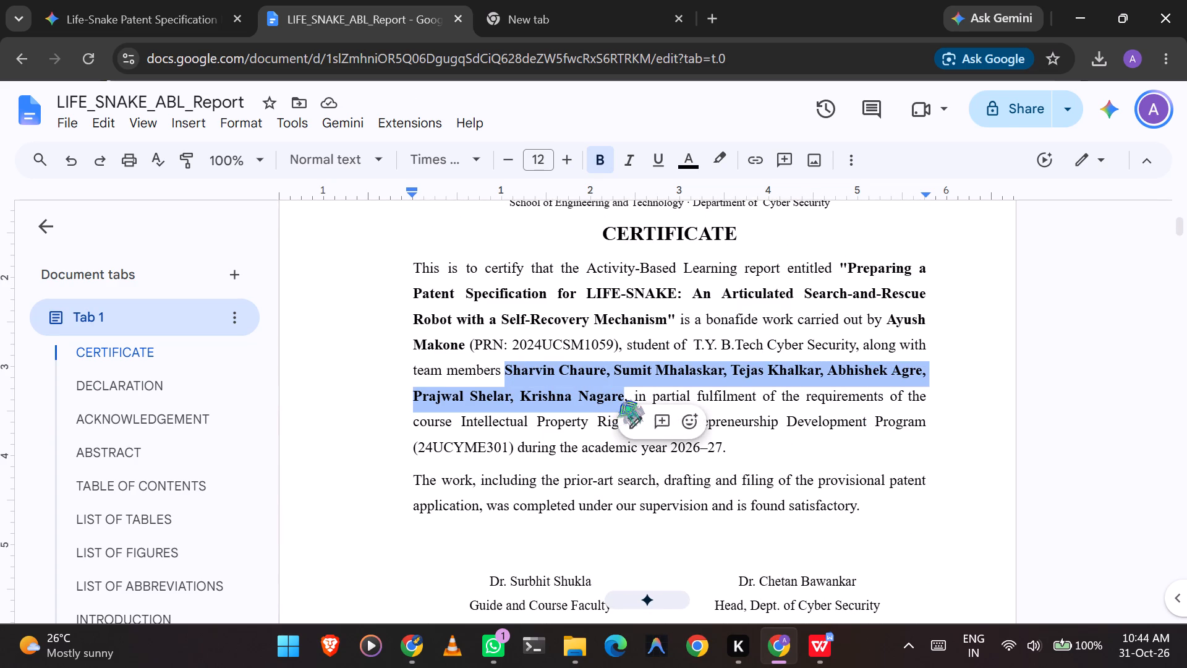
{"action": "scroll", "coordinate": [623, 403], "scroll_direction": "down", "scroll_amount": 12}
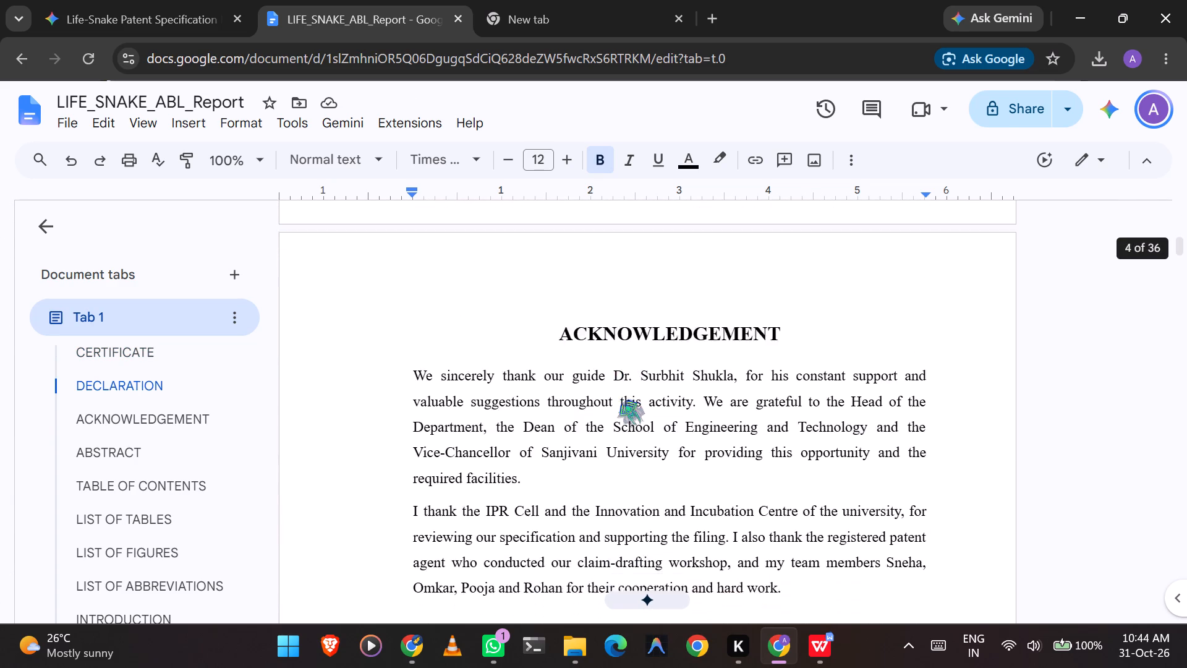
{"action": "scroll", "coordinate": [623, 403], "scroll_direction": "down", "scroll_amount": 2}
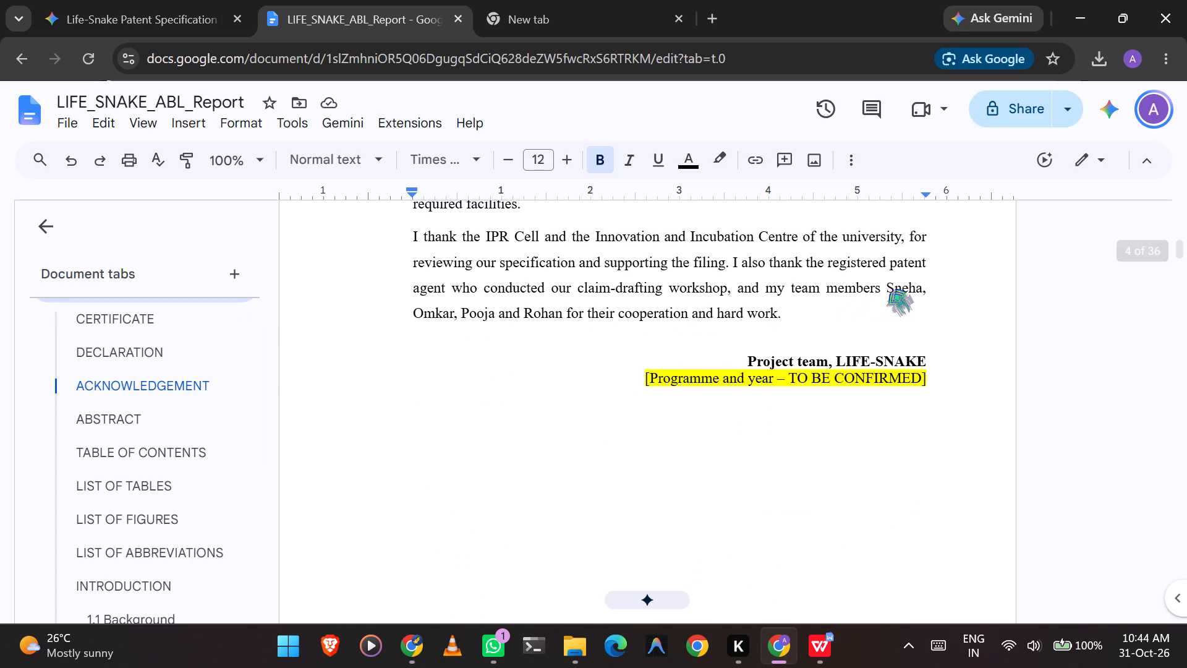
{"action": "left_click_drag", "start_coordinate": [888, 288], "coordinate": [781, 313]}
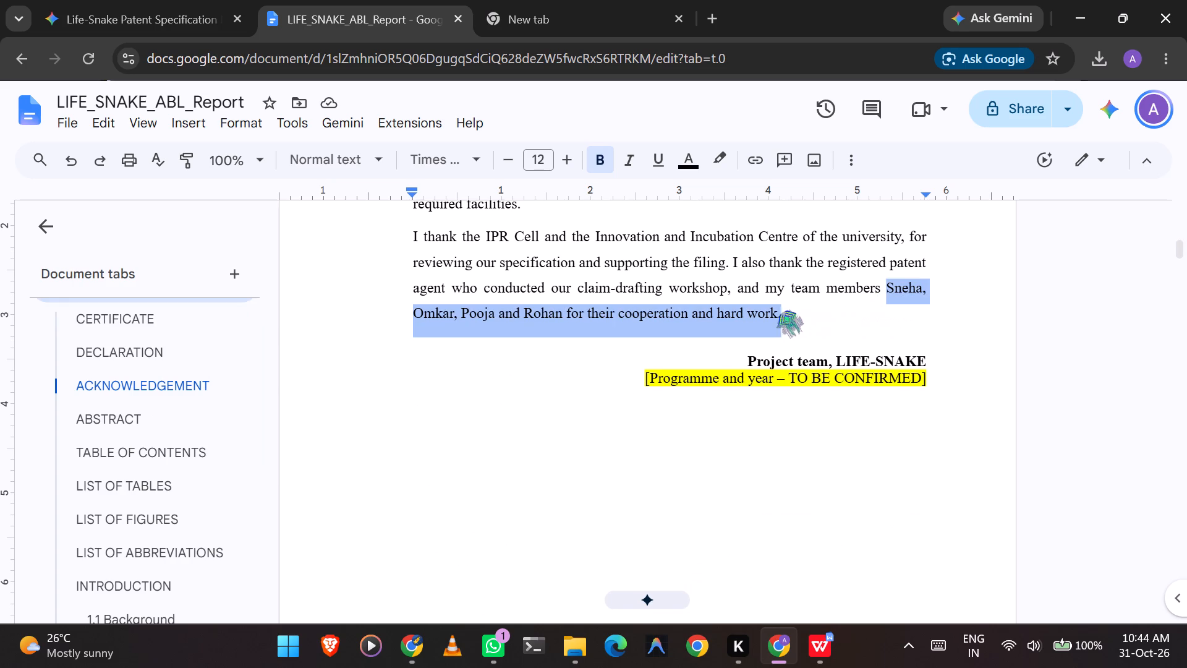
{"action": "left_click_drag", "start_coordinate": [781, 313], "coordinate": [756, 323]}
{"action": "left_click_drag", "start_coordinate": [756, 323], "coordinate": [559, 329]}
{"action": "key", "text": "ctrl+v"}
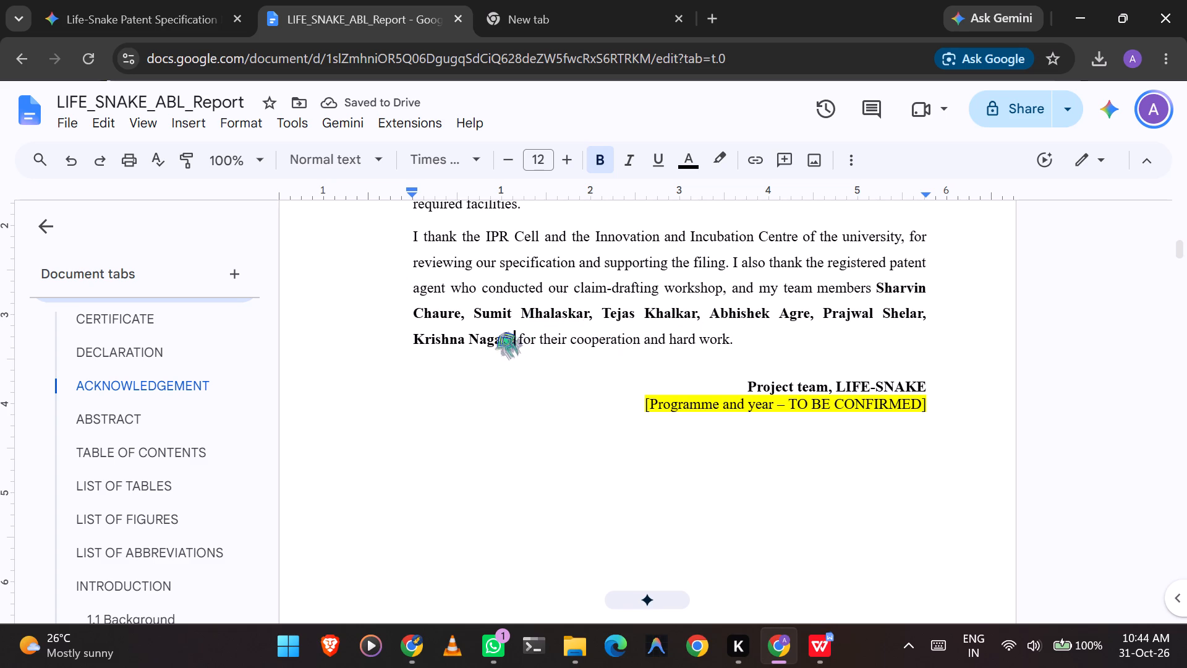
Remove the first team member's surname from the acknowledgement's name list, leaving "Sharvin," followed by a space.
{"action": "left_click", "coordinate": [475, 318]}
{"action": "key", "text": "BackSpace"}
{"action": "key", "text": "BackSpace"}
{"action": "key", "text": "BackSpace"}
{"action": "key", "text": "BackSpace"}
{"action": "key", "text": "BackSpace"}
{"action": "key", "text": "BackSpace"}
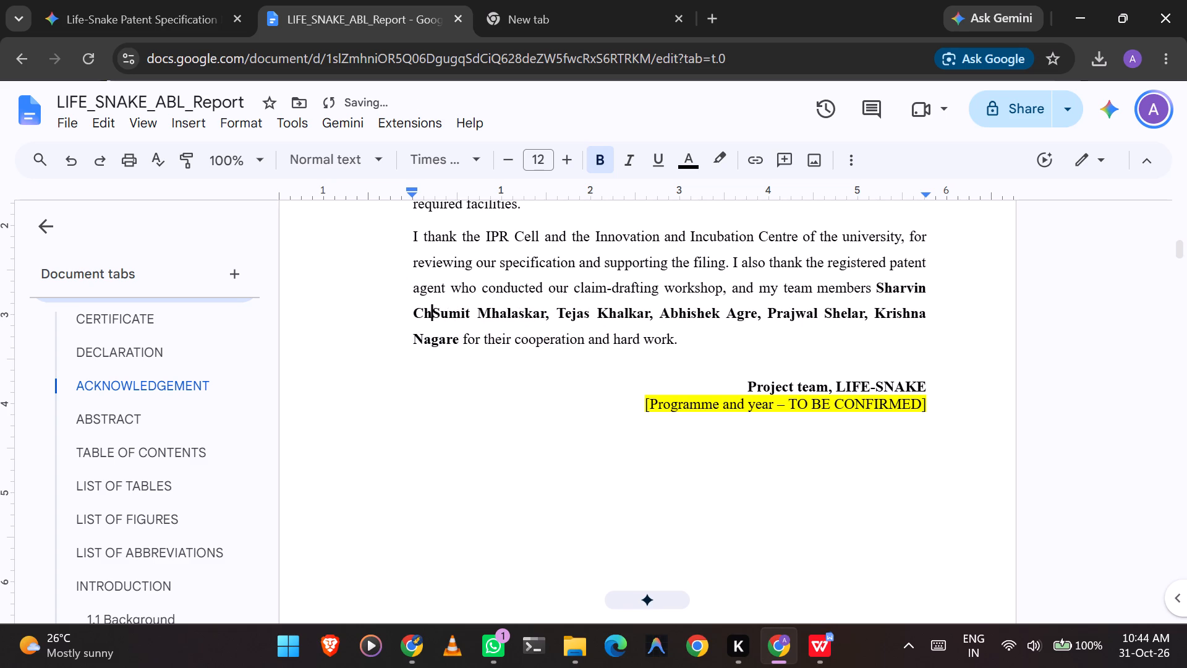
{"action": "key", "text": "BackSpace"}
{"action": "key", "text": "BackSpace"}
{"action": "key", "text": "BackSpace"}
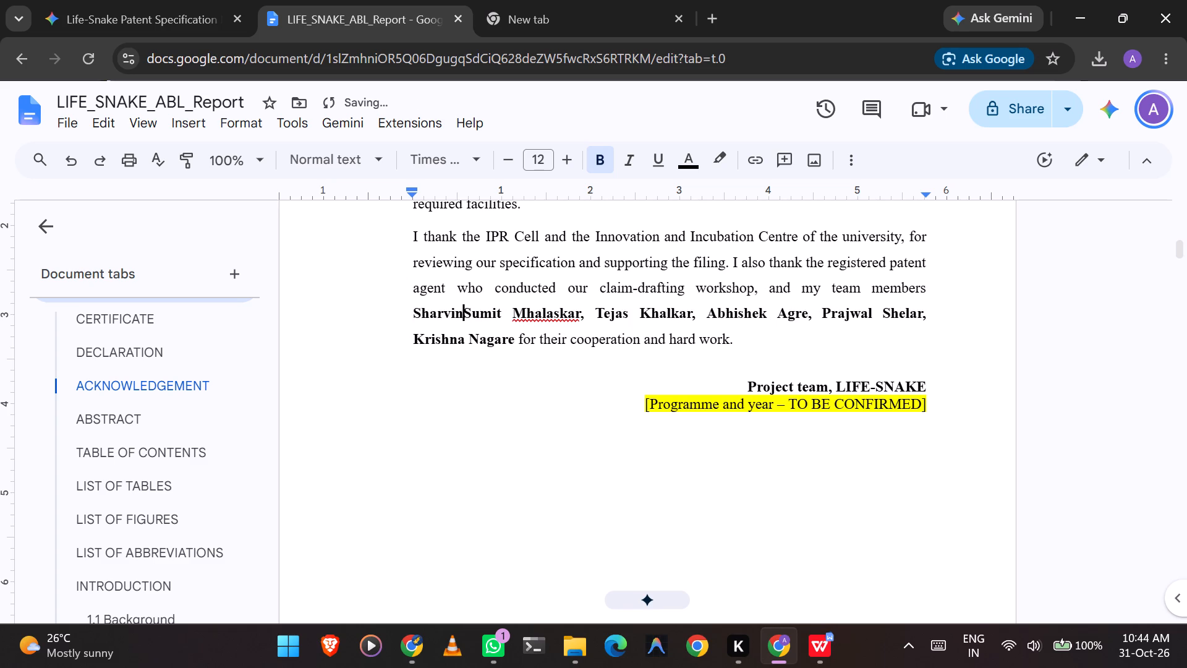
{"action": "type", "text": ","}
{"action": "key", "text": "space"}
Delete the second team member's surname in the acknowledgement's name list so only "Sumit" remains before the comma.
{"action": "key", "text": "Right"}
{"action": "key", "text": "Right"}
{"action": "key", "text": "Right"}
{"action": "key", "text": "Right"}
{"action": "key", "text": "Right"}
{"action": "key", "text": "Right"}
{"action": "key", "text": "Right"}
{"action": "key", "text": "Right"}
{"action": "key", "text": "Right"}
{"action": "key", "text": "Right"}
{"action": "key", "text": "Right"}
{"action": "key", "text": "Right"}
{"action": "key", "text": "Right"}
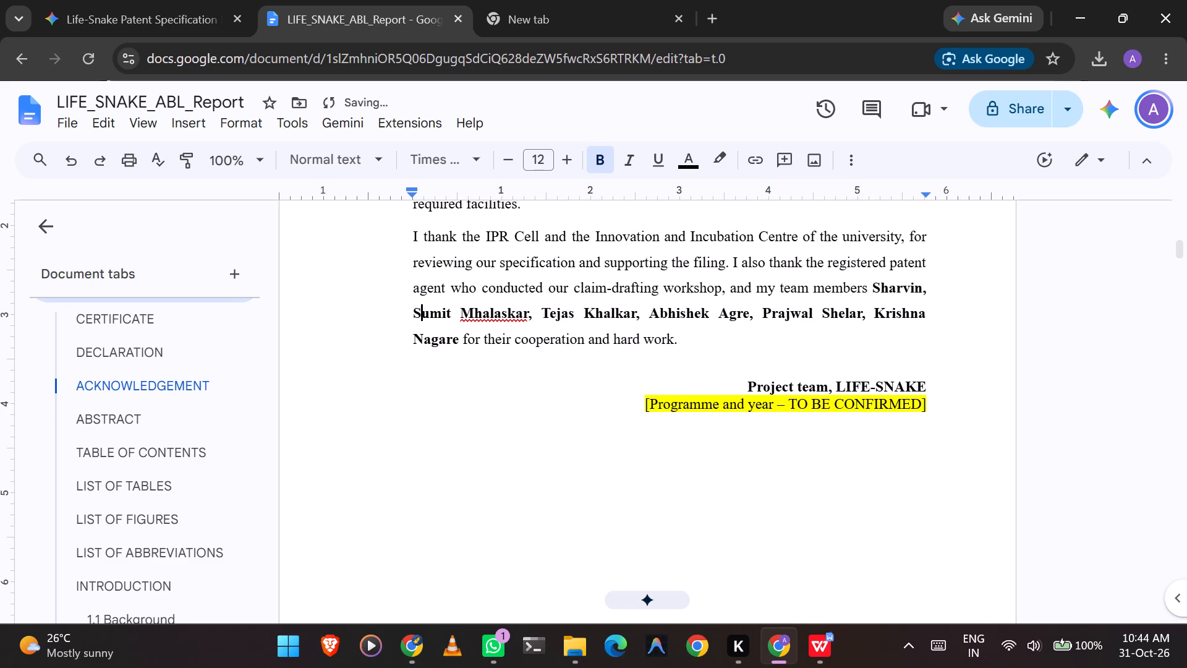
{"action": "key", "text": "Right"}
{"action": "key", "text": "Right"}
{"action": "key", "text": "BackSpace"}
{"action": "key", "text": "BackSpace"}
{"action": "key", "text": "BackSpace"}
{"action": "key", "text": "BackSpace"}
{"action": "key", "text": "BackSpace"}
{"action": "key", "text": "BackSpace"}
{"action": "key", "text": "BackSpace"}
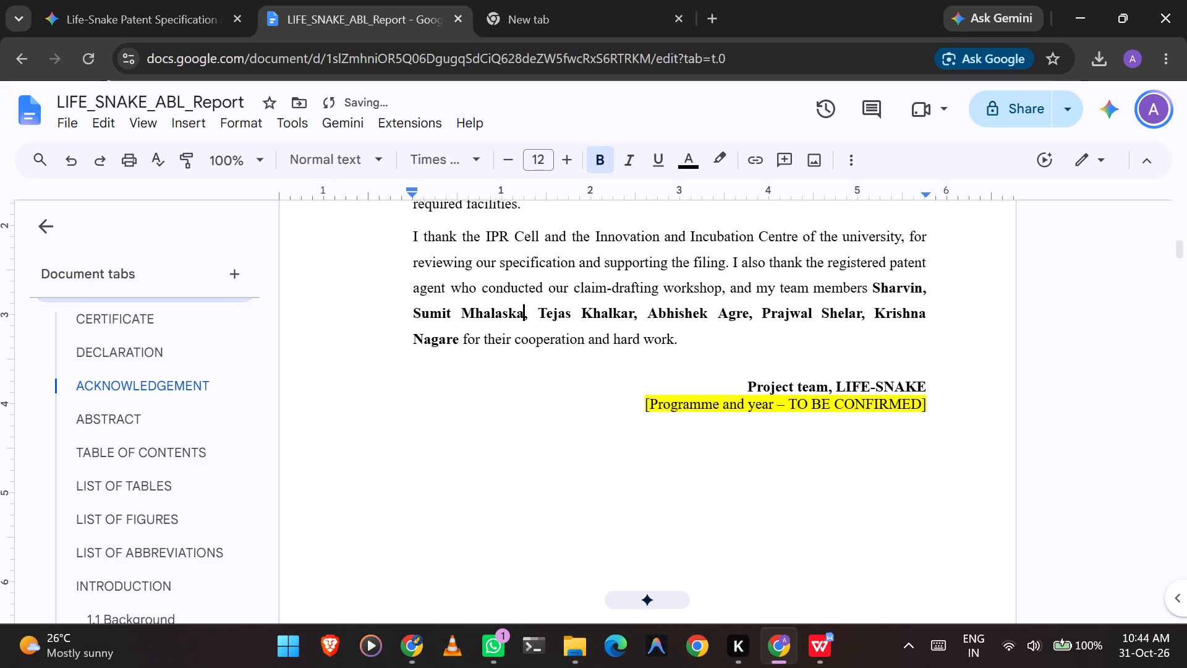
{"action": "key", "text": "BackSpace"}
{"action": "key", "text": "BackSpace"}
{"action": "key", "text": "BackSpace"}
Delete the third team member's surname in the acknowledgement's name list so only "Tejas" remains before the comma.
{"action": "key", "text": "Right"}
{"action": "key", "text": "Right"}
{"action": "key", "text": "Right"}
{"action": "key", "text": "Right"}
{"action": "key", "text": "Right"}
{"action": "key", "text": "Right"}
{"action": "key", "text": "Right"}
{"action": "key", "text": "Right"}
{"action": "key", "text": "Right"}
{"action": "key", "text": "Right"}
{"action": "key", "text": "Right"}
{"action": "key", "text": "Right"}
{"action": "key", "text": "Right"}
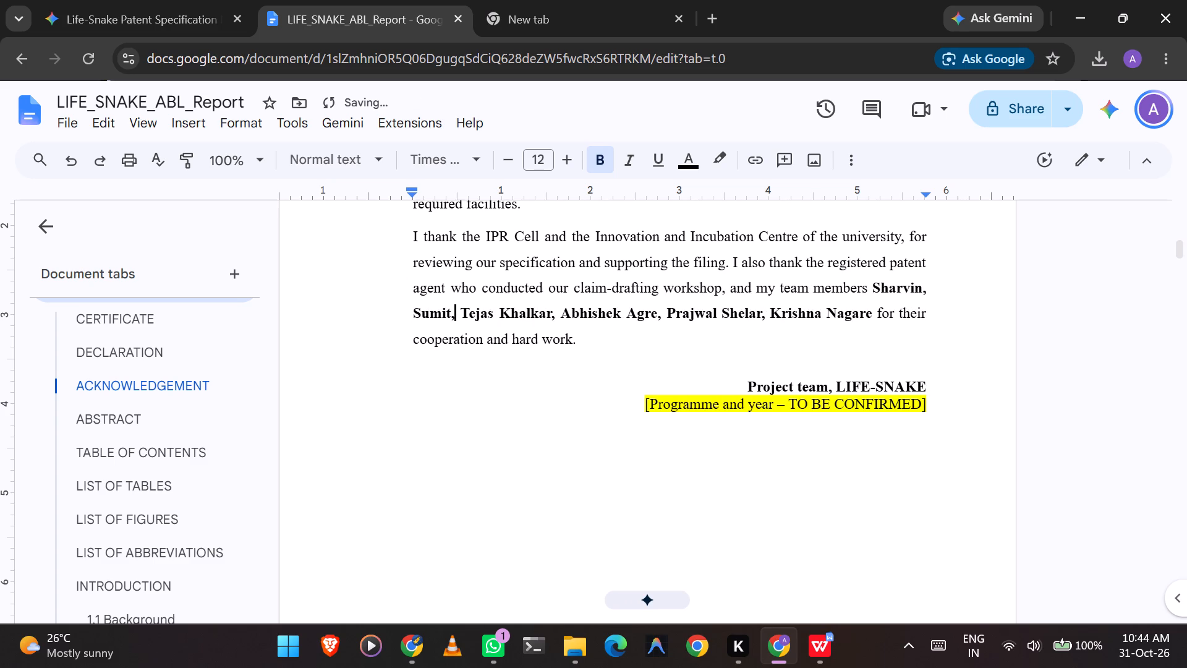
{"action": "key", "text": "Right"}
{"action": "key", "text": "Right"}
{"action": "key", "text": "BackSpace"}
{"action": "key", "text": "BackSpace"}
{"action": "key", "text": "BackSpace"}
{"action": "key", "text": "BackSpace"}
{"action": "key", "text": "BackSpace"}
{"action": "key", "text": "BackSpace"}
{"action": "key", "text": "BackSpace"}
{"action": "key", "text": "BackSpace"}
Delete the fourth team member's surname in the acknowledgement's name list so only "Abhishek" remains before the comma.
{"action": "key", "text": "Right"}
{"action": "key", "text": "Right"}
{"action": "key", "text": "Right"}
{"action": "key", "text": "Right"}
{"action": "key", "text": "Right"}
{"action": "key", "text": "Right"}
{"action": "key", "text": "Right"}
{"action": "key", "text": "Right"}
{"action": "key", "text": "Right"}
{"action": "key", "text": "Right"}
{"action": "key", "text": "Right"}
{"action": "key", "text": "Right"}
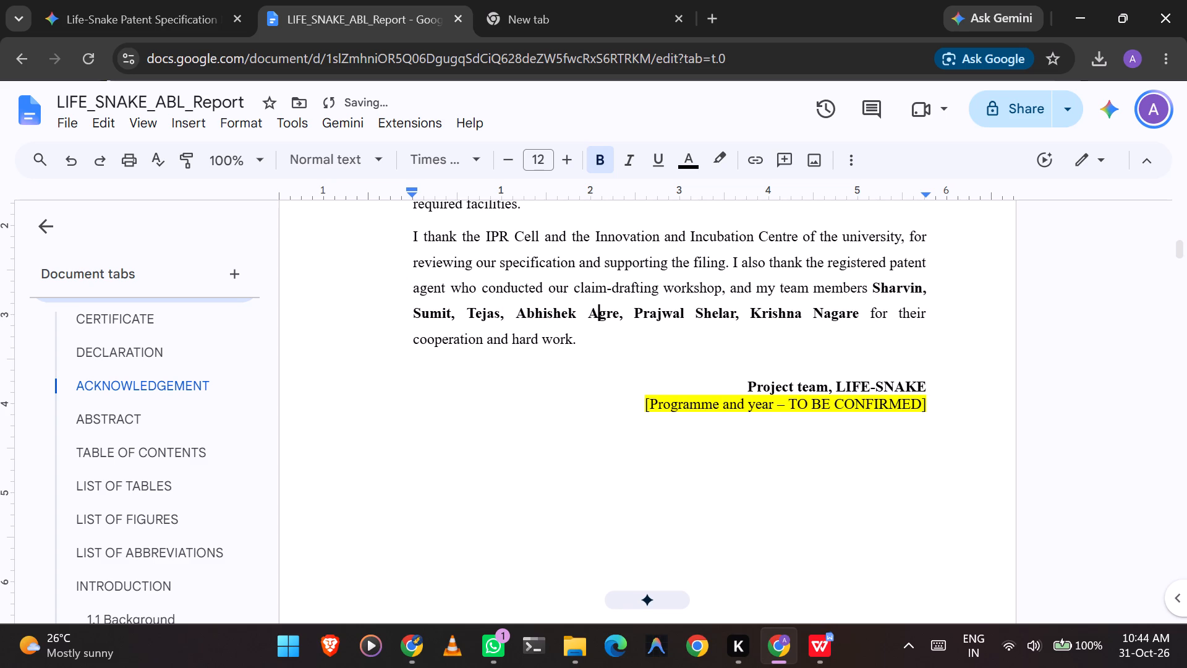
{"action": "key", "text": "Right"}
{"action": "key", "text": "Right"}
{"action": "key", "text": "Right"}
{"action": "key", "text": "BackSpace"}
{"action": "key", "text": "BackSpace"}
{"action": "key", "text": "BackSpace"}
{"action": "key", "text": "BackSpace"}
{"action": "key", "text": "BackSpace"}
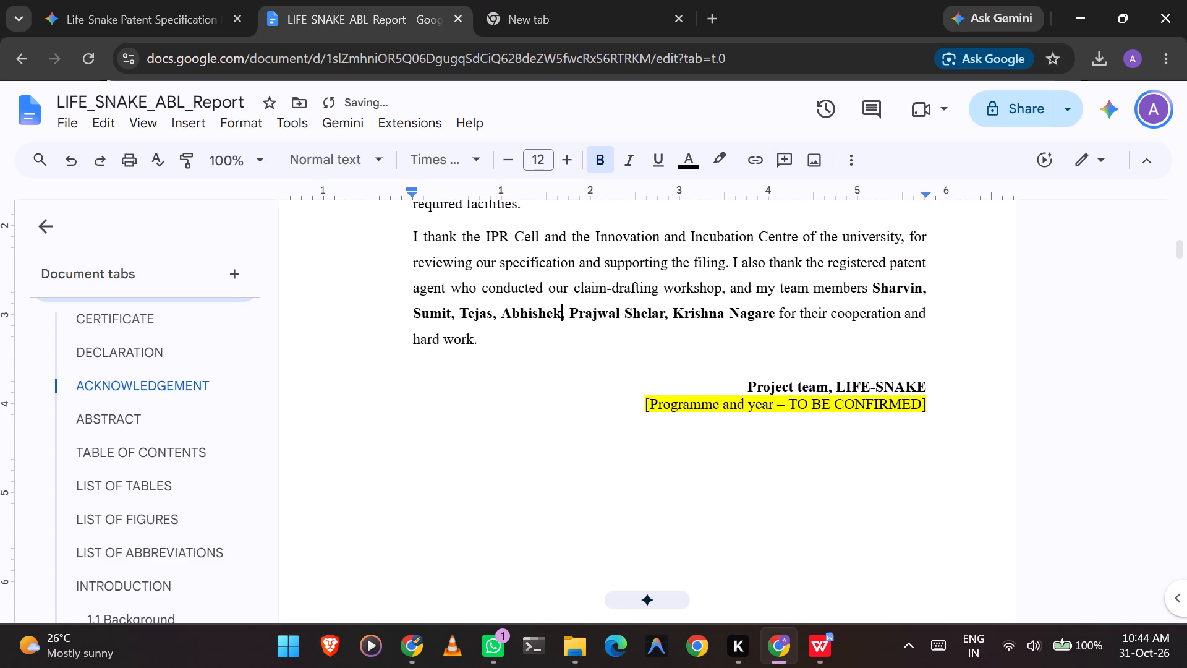
Delete the fifth team member's surname in the acknowledgement's name list so only "Prajwal" remains before the comma.
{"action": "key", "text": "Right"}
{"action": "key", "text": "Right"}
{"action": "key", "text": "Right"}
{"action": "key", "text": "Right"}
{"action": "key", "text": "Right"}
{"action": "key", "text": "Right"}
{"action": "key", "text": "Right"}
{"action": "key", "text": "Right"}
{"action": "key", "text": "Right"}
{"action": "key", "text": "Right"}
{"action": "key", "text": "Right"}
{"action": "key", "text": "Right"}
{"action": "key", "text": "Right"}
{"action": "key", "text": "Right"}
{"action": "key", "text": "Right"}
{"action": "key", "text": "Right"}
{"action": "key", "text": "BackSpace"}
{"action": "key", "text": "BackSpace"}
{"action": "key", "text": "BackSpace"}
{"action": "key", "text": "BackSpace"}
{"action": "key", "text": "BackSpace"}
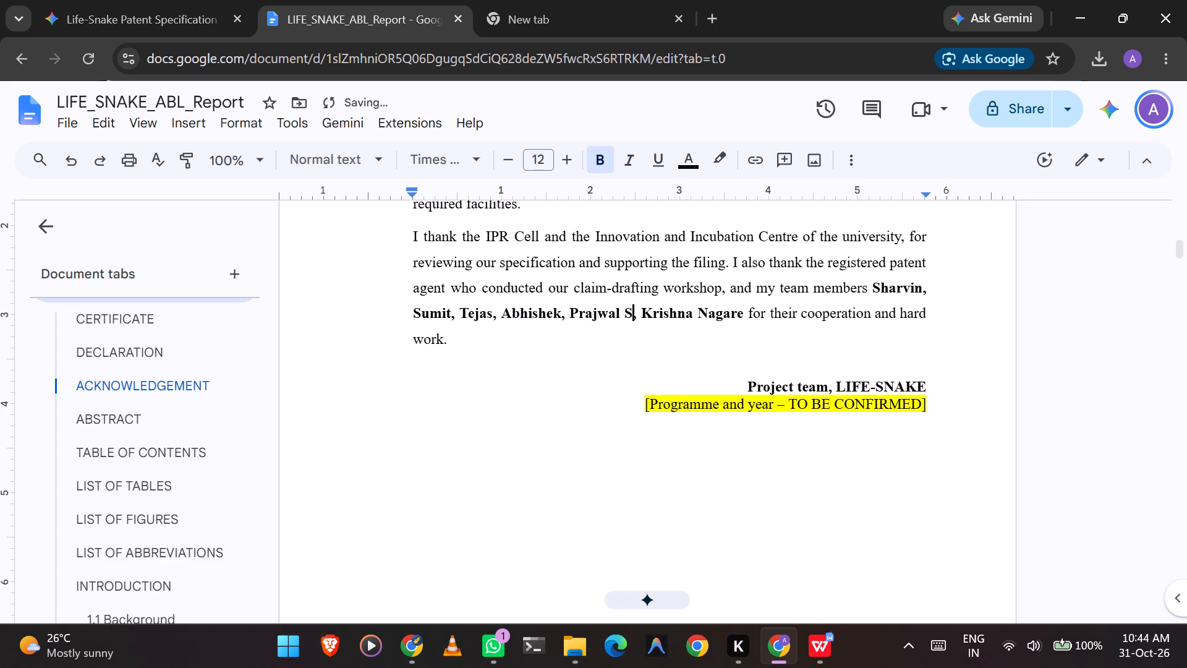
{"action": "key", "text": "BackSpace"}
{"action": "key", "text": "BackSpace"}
Delete the sixth team member's surname in the acknowledgement's name list so only "Krishna" remains before "for their cooperation".
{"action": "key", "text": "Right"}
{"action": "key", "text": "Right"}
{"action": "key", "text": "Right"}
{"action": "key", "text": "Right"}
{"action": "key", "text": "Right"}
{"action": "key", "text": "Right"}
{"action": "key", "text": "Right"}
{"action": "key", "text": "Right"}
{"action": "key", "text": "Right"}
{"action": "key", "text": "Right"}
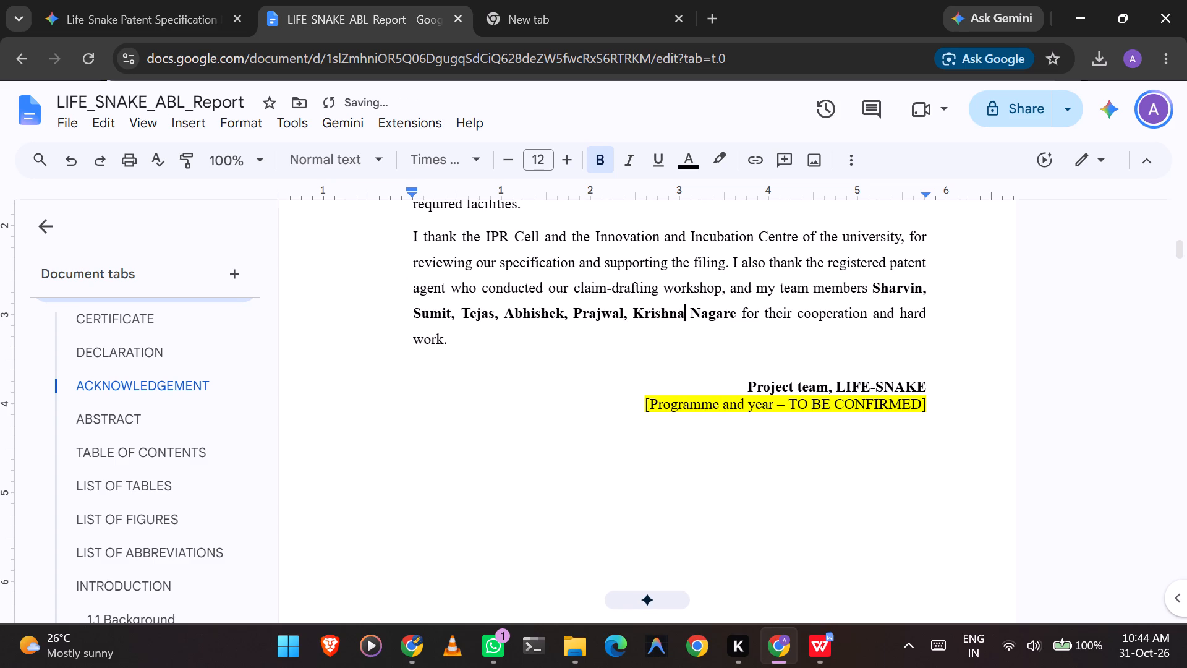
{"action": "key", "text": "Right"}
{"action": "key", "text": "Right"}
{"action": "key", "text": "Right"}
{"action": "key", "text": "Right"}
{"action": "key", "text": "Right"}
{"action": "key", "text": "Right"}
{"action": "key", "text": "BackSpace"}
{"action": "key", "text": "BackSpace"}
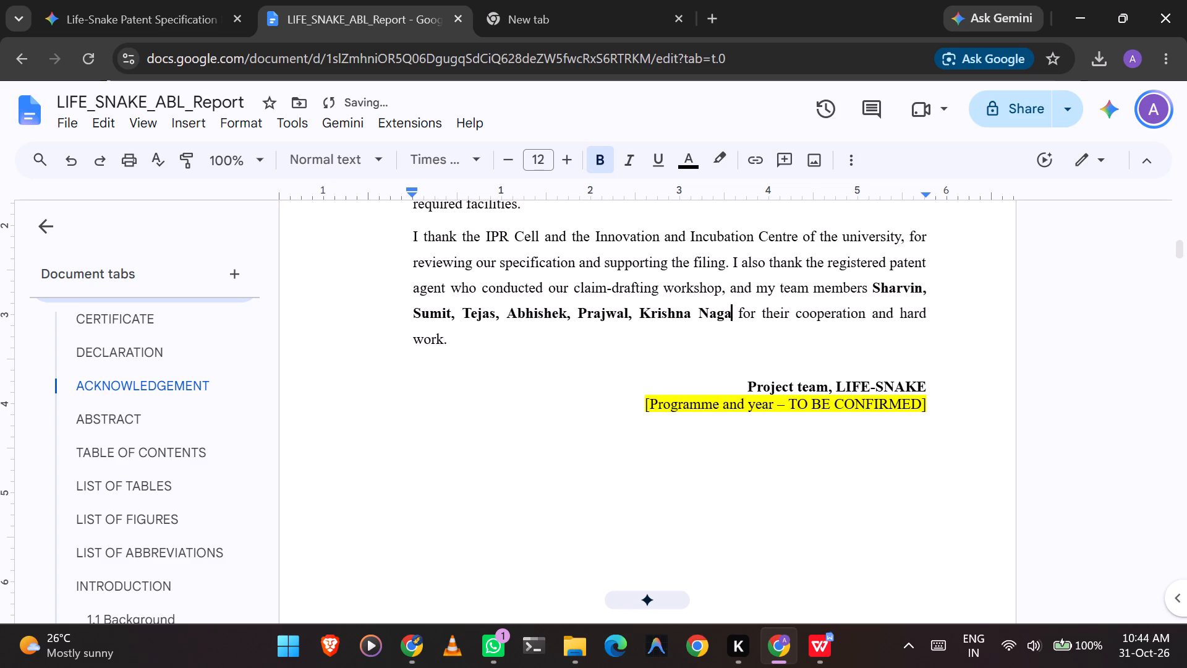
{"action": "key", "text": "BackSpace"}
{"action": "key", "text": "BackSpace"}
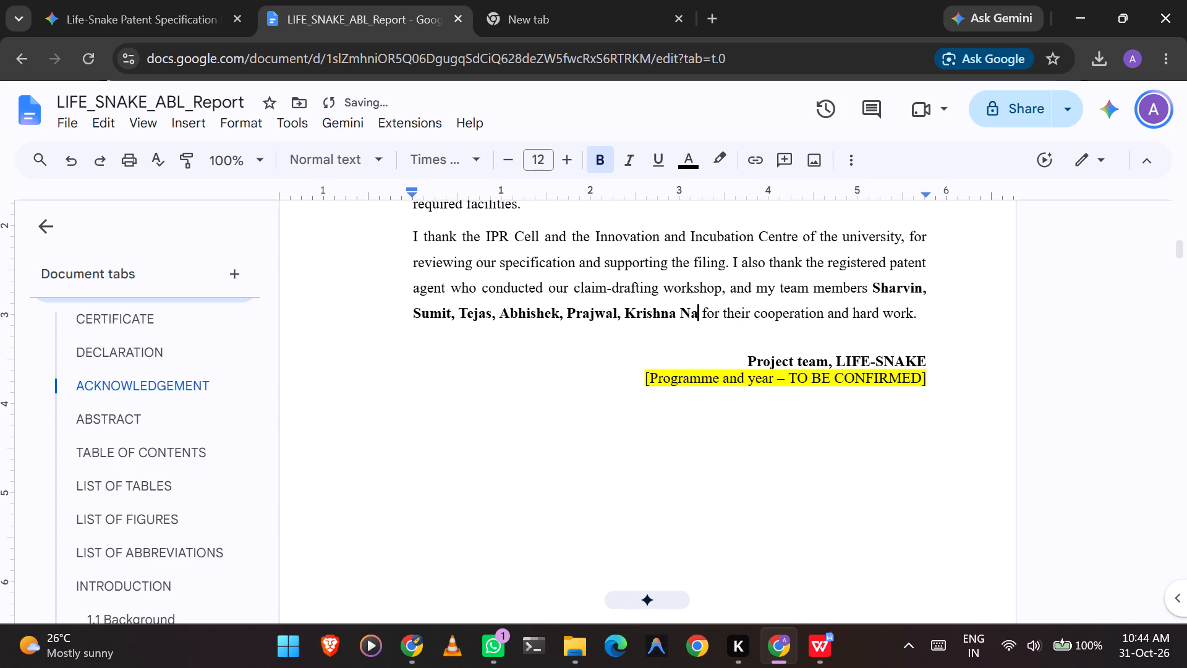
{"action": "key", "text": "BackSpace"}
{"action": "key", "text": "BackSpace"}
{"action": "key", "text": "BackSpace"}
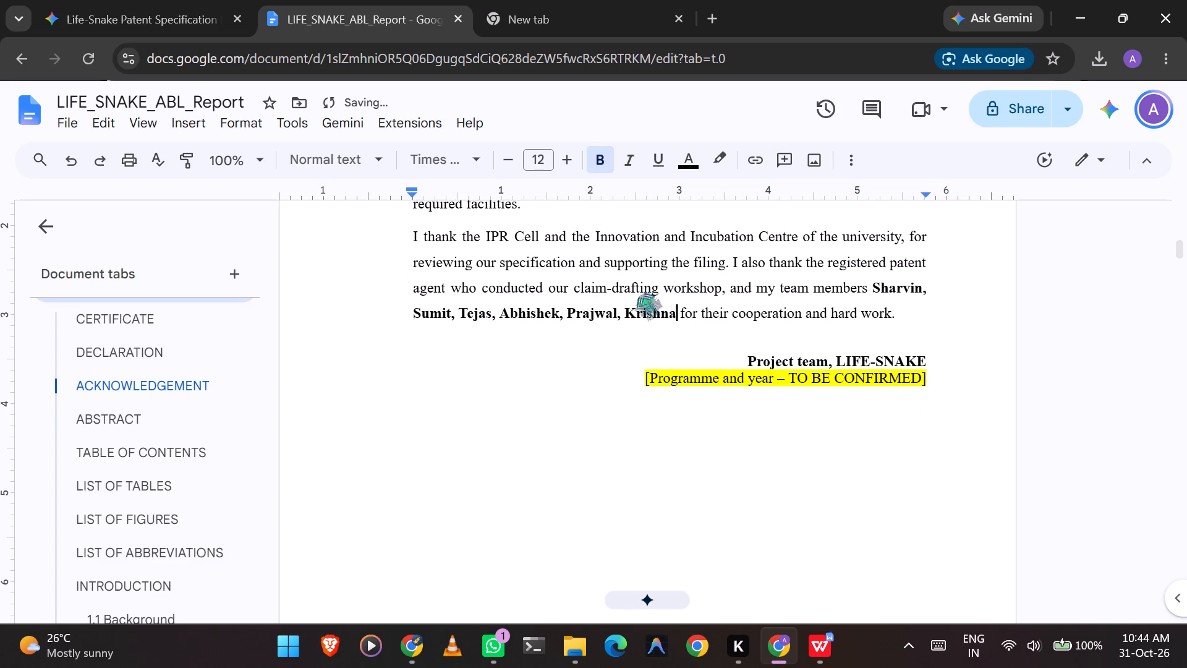
Remove the bold formatting from the team members' names in the acknowledgement's last paragraph.
{"action": "left_click_drag", "start_coordinate": [873, 283], "coordinate": [913, 332]}
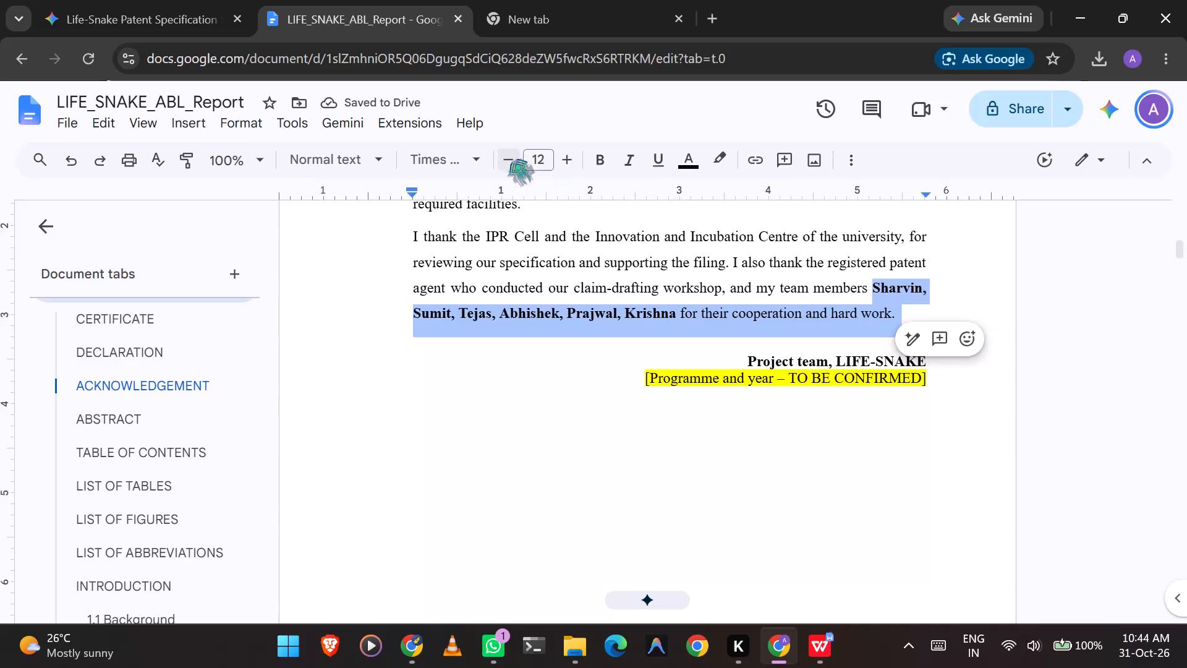
{"action": "double_click", "coordinate": [592, 164]}
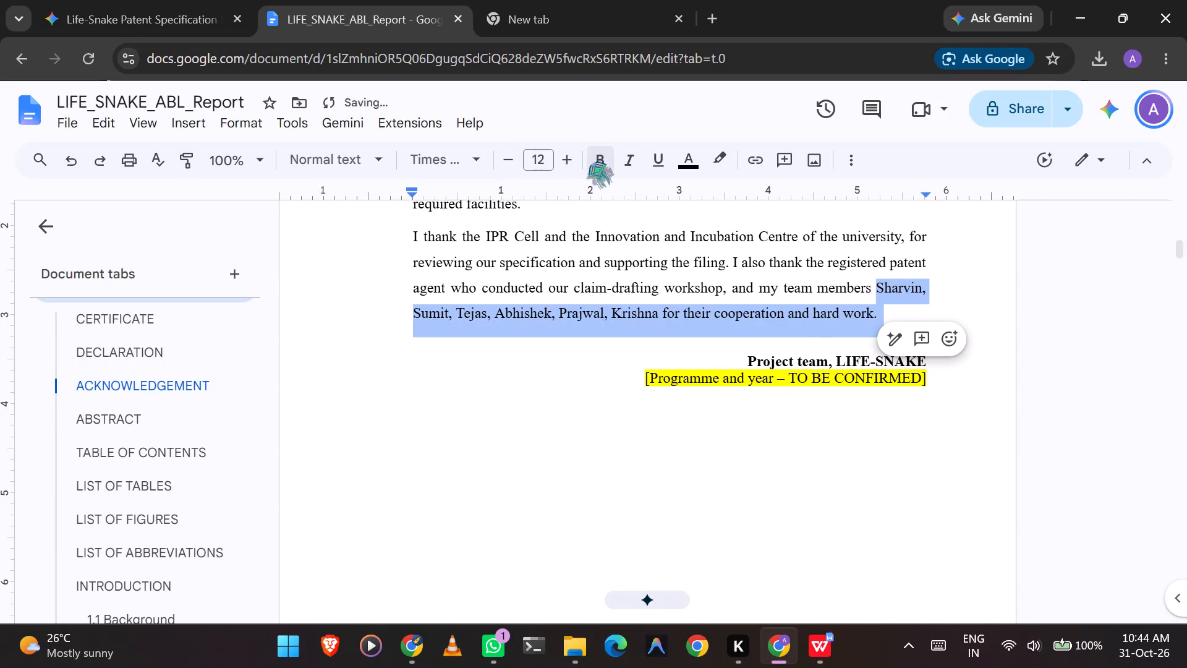
{"action": "left_click", "coordinate": [755, 383]}
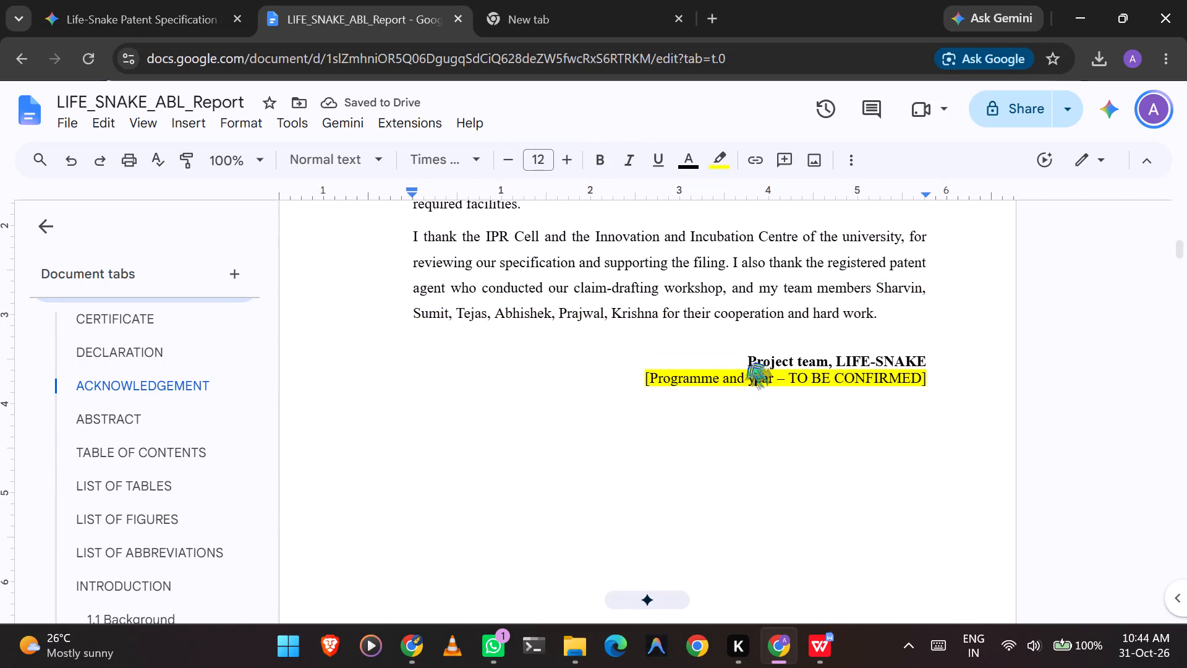
Replace the bold "Project team, LIFE-SNAKE" signature line under the acknowledgement with the student author's name.
{"action": "left_click_drag", "start_coordinate": [750, 358], "coordinate": [926, 372]}
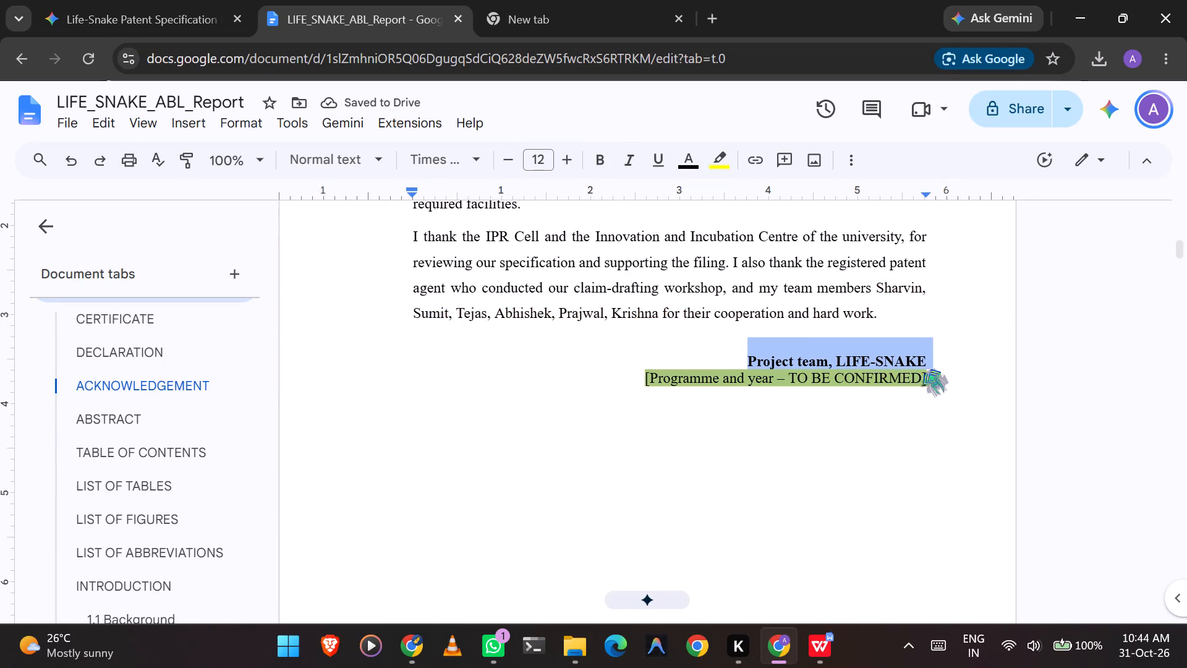
{"action": "left_click_drag", "start_coordinate": [926, 372], "coordinate": [926, 358]}
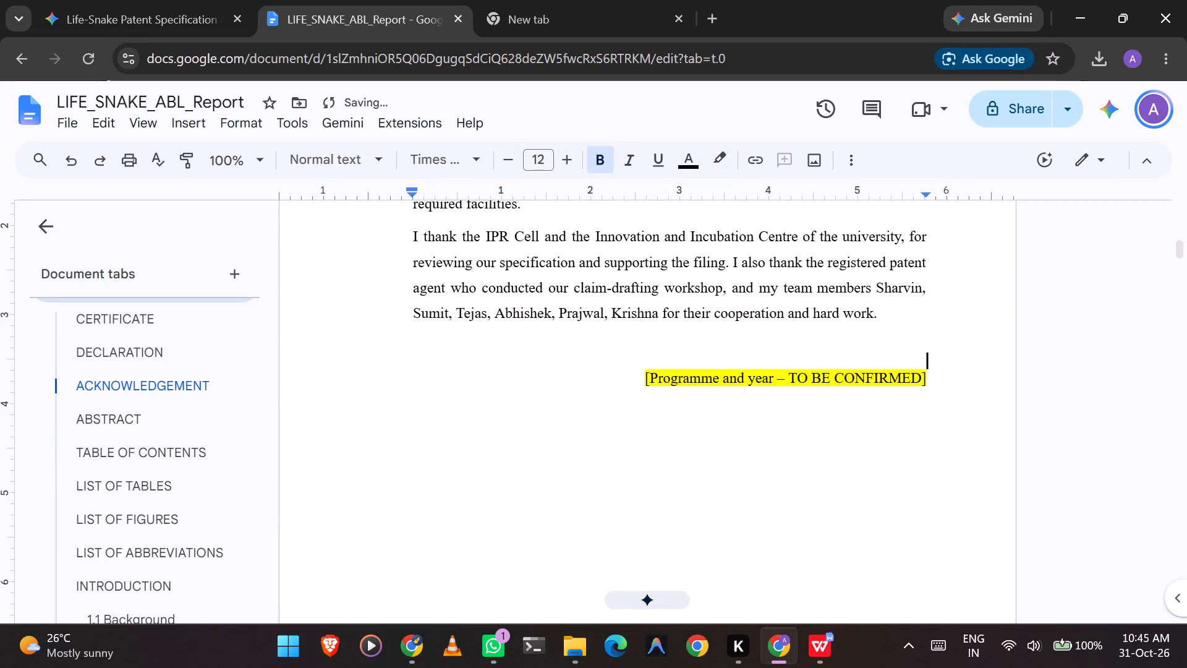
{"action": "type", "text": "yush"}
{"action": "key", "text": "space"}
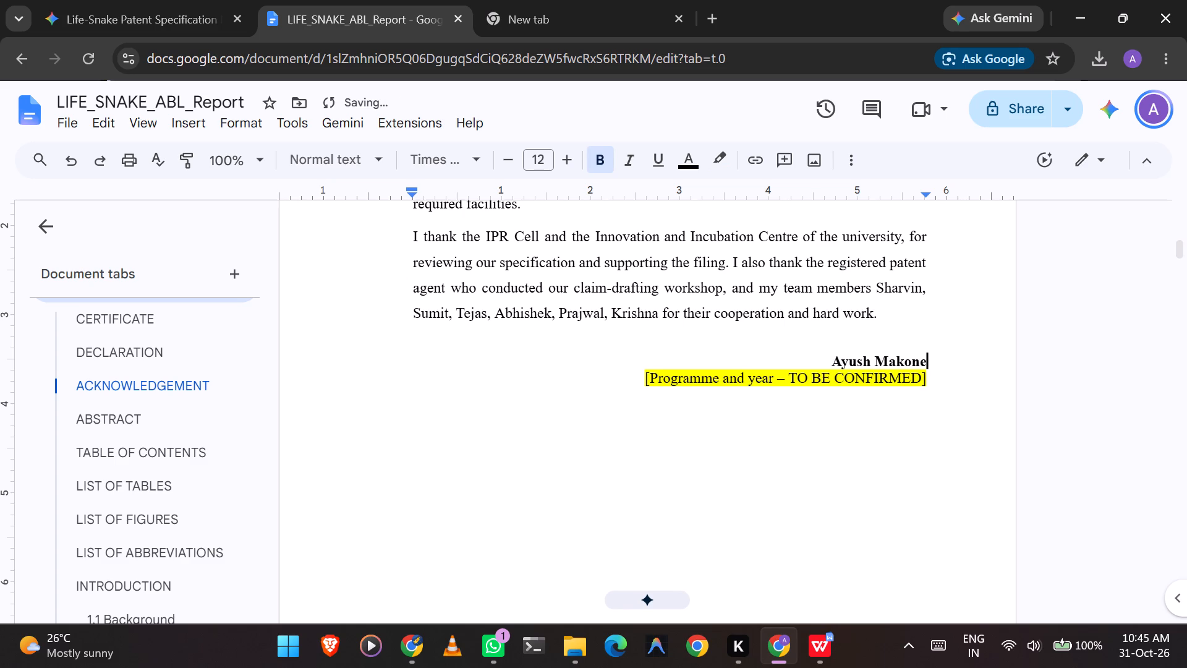
Copy "T.Y. B.Tech Cyber Security" from the WPS reference report's acknowledgement and paste it over the highlighted programme-and-year placeholder in the LIFE-SNAKE report.
{"action": "left_click", "coordinate": [831, 655]}
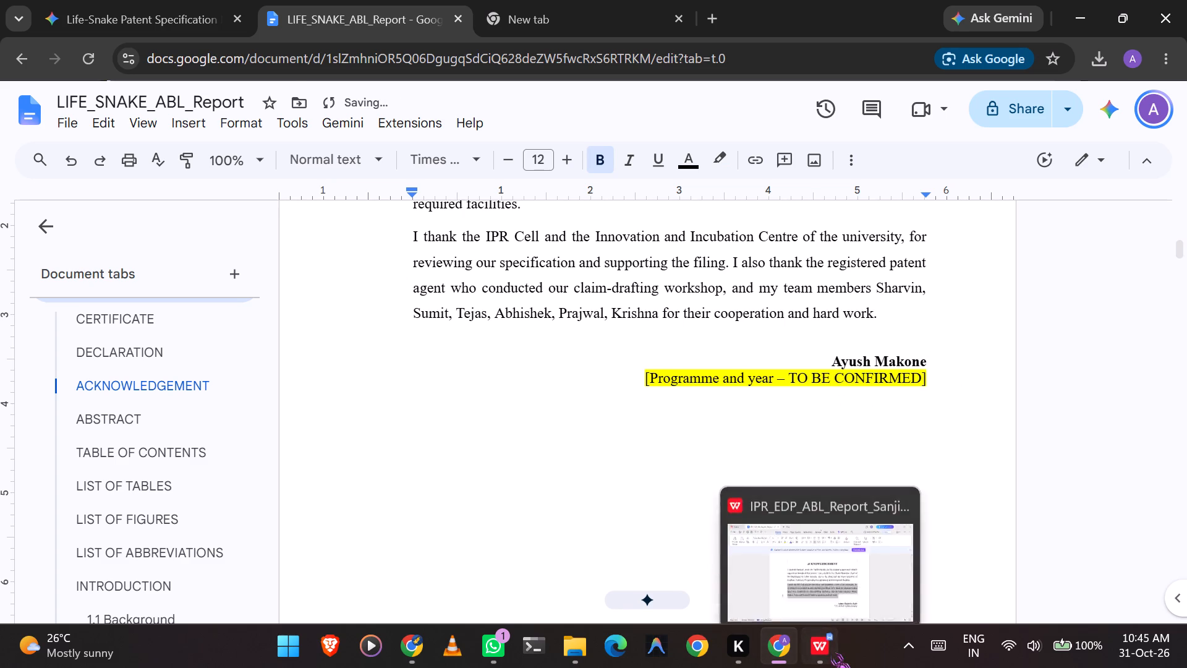
{"action": "left_click_drag", "start_coordinate": [684, 525], "coordinate": [772, 525]}
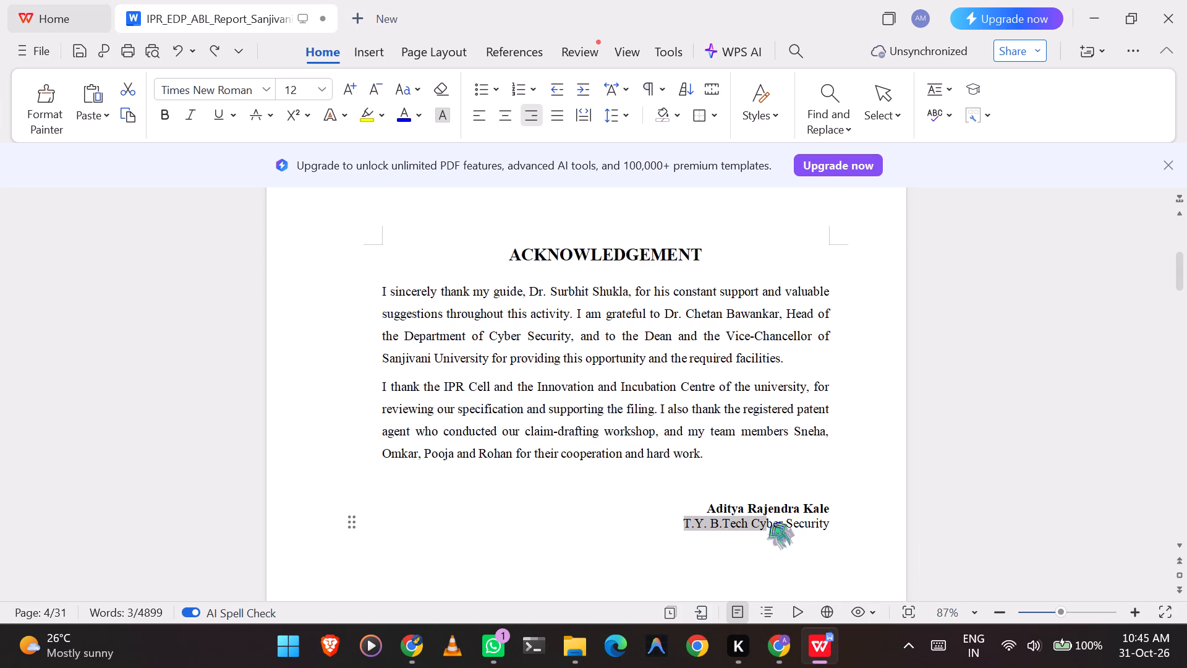
{"action": "left_click_drag", "start_coordinate": [772, 525], "coordinate": [825, 528]}
{"action": "left_click_drag", "start_coordinate": [825, 528], "coordinate": [827, 528]}
{"action": "key", "text": "ctrl+c"}
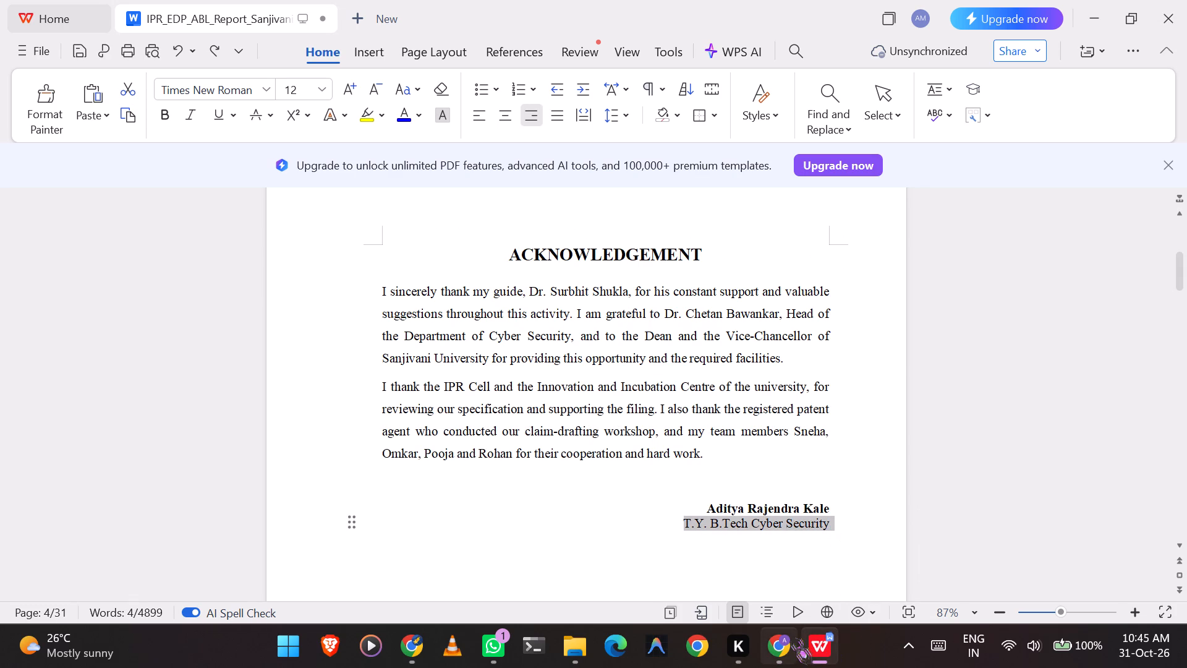
{"action": "left_click", "coordinate": [791, 640]}
{"action": "triple_click", "coordinate": [705, 375]}
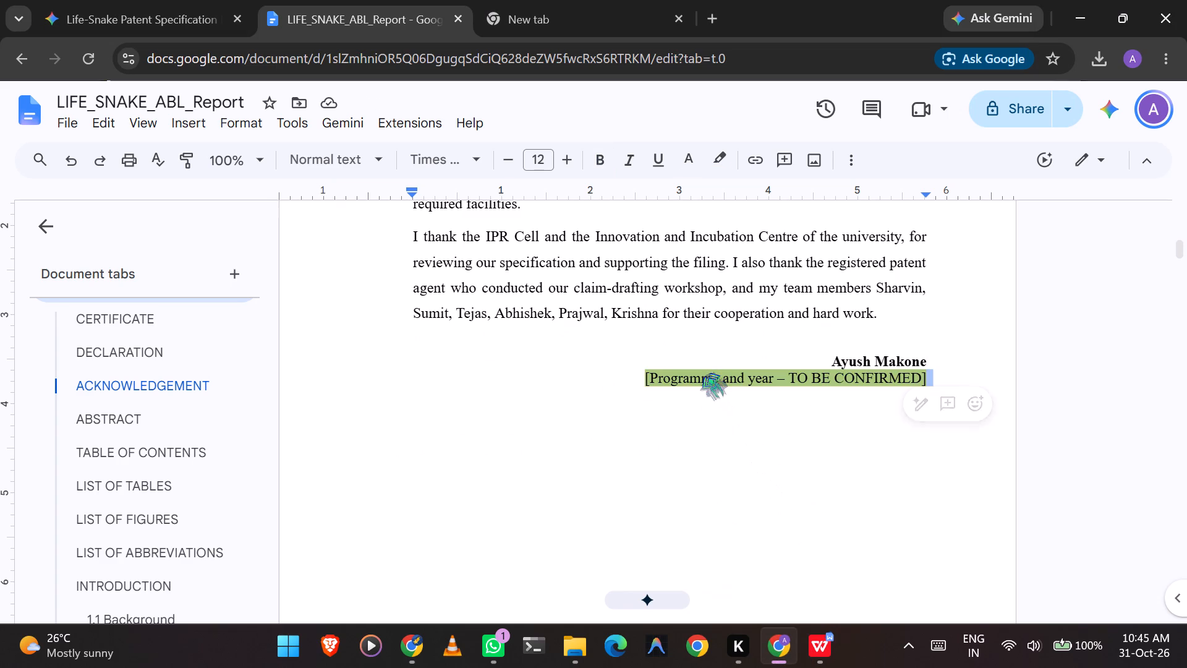
{"action": "key", "text": "ctrl+v"}
{"action": "key", "text": "BackSpace"}
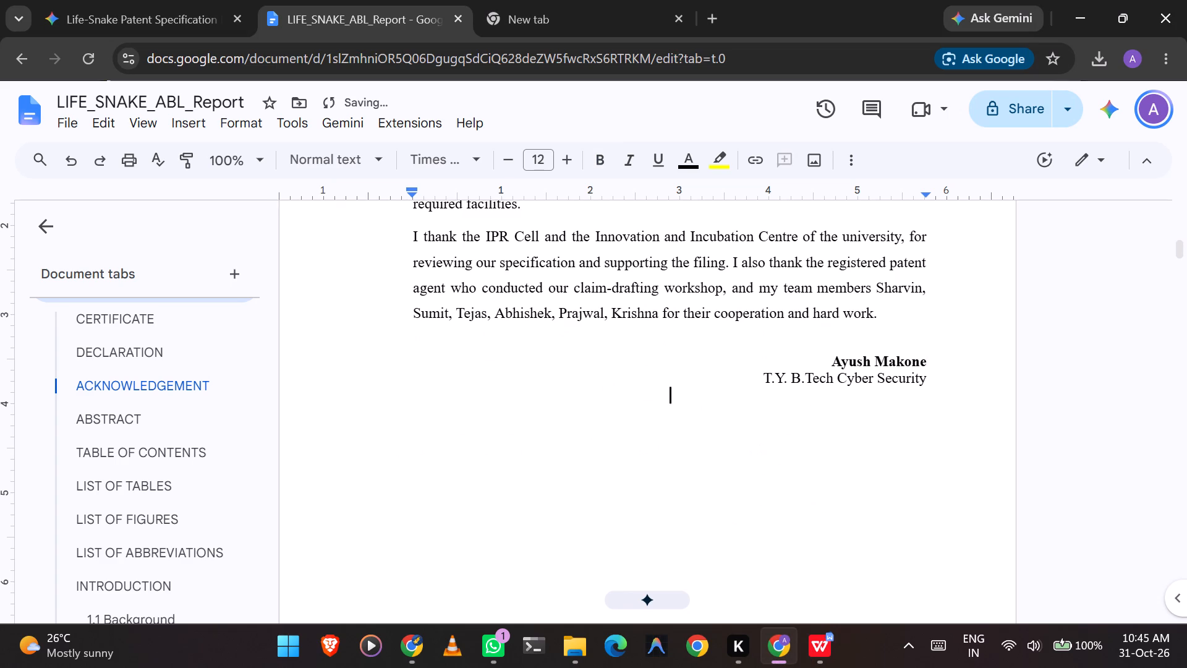
Compare the LIFE-SNAKE report's table of contents with the one in the WPS reference report, checking layout and page numbering.
{"action": "scroll", "coordinate": [1006, 623], "scroll_direction": "down", "scroll_amount": 4}
{"action": "scroll", "coordinate": [885, 537], "scroll_direction": "down", "scroll_amount": 2}
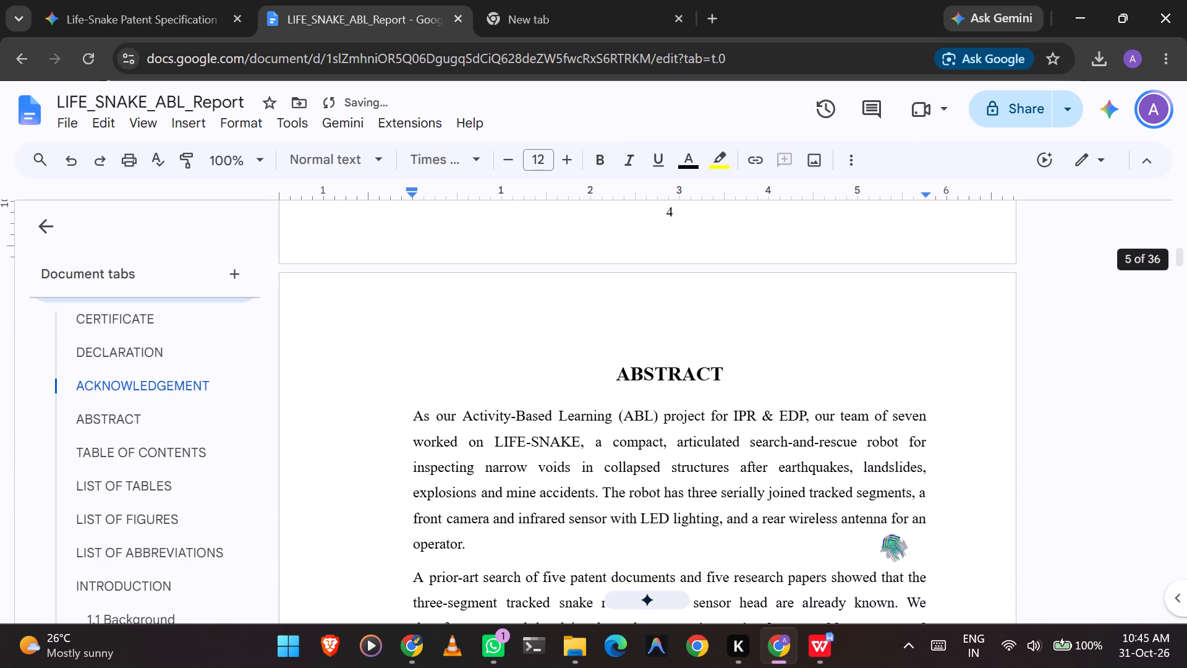
{"action": "scroll", "coordinate": [885, 537], "scroll_direction": "down", "scroll_amount": 1}
{"action": "scroll", "coordinate": [925, 501], "scroll_direction": "down", "scroll_amount": 2}
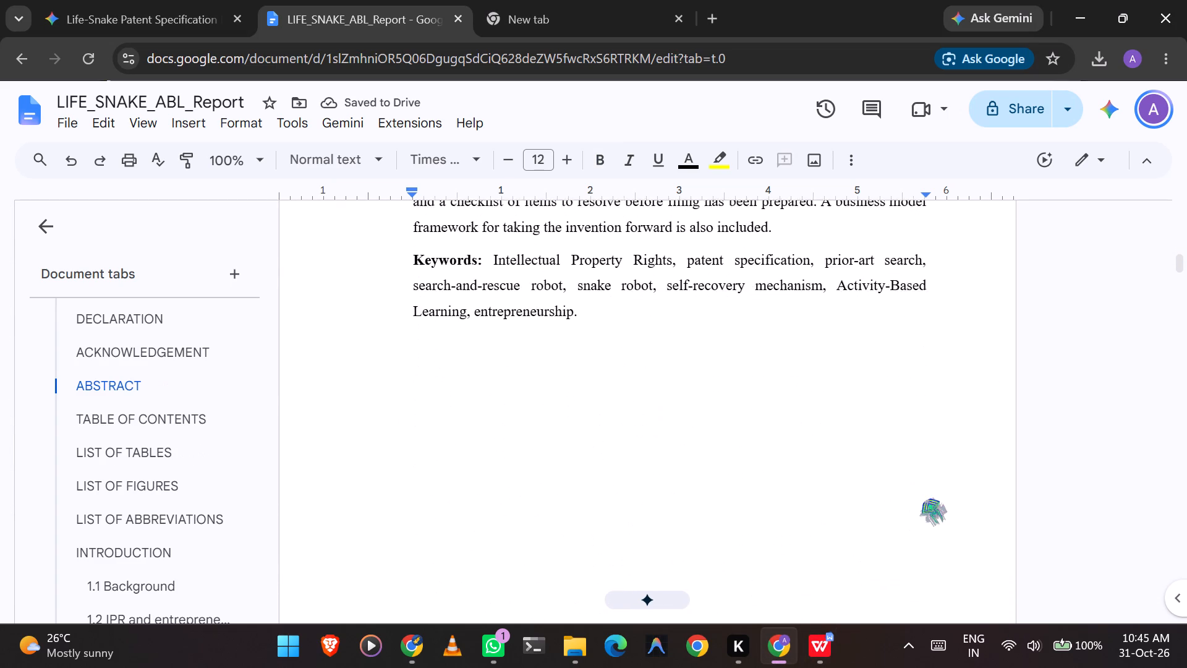
{"action": "scroll", "coordinate": [925, 501], "scroll_direction": "down", "scroll_amount": 6}
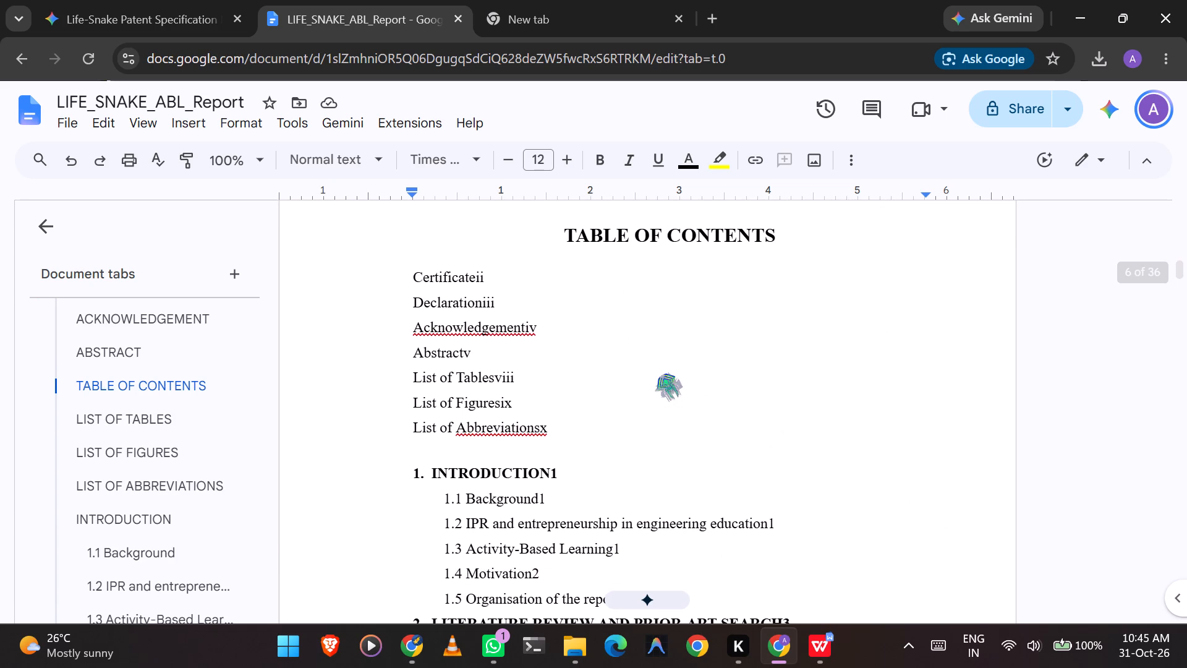
{"action": "left_click", "coordinate": [825, 667]}
{"action": "scroll", "coordinate": [851, 494], "scroll_direction": "down", "scroll_amount": 2}
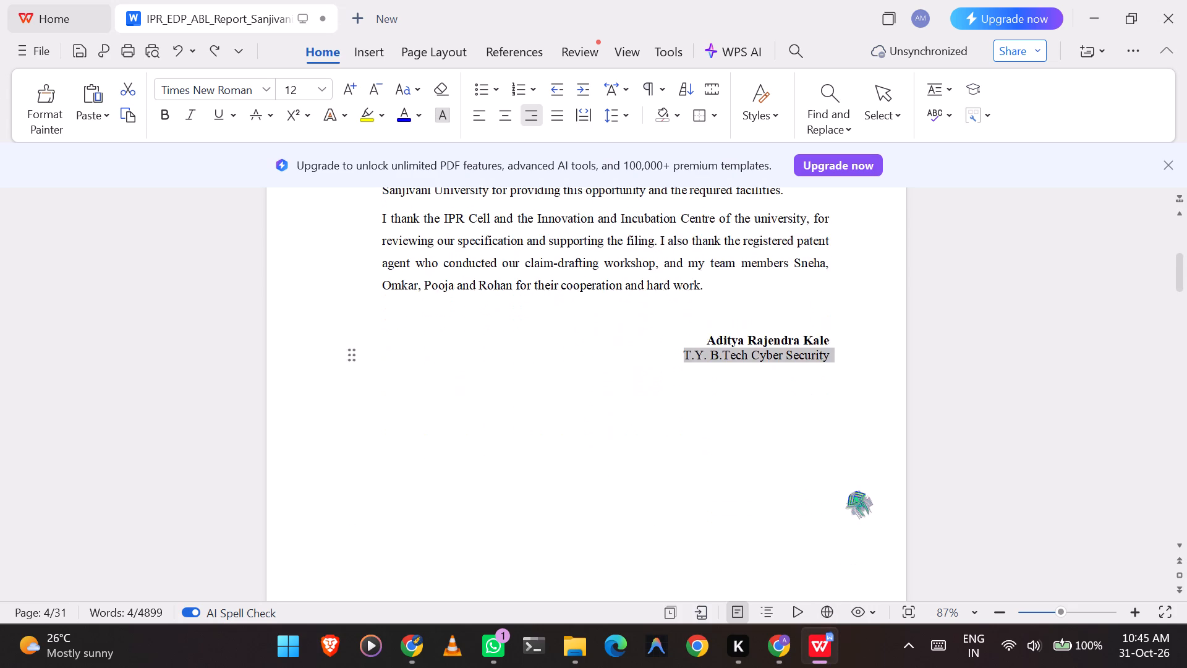
{"action": "scroll", "coordinate": [851, 494], "scroll_direction": "down", "scroll_amount": 7}
{"action": "scroll", "coordinate": [851, 494], "scroll_direction": "up", "scroll_amount": 2}
{"action": "scroll", "coordinate": [851, 494], "scroll_direction": "down", "scroll_amount": 5}
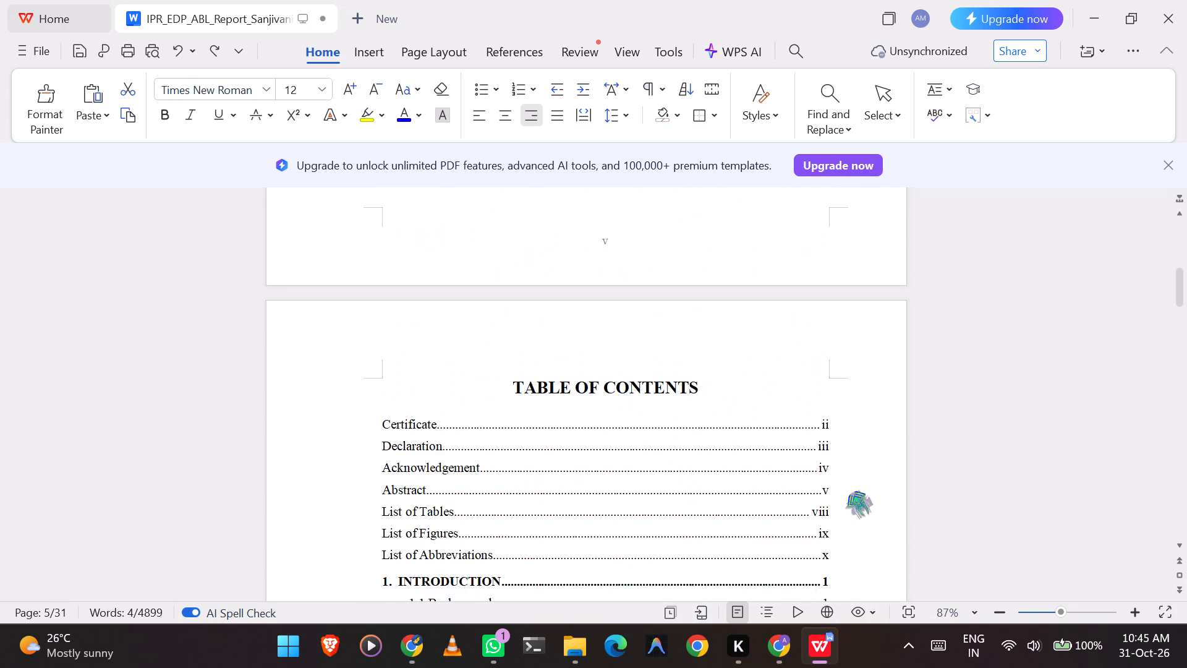
{"action": "scroll", "coordinate": [851, 494], "scroll_direction": "down", "scroll_amount": 2}
{"action": "scroll", "coordinate": [786, 486], "scroll_direction": "down", "scroll_amount": 1}
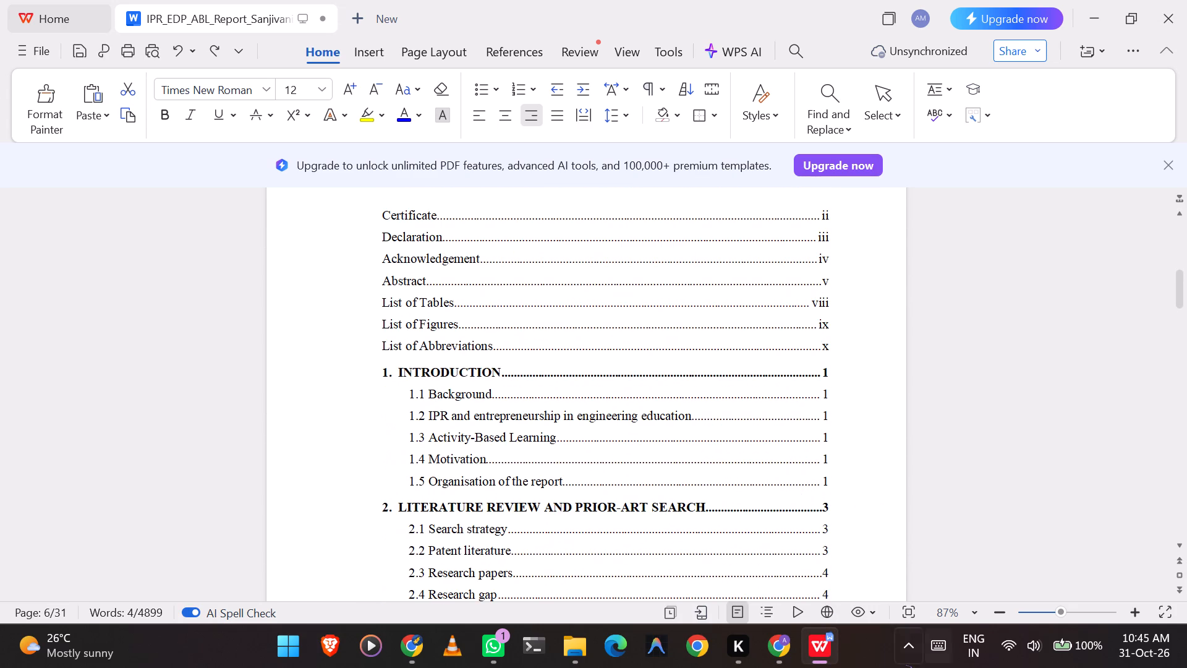
{"action": "left_click", "coordinate": [759, 667]}
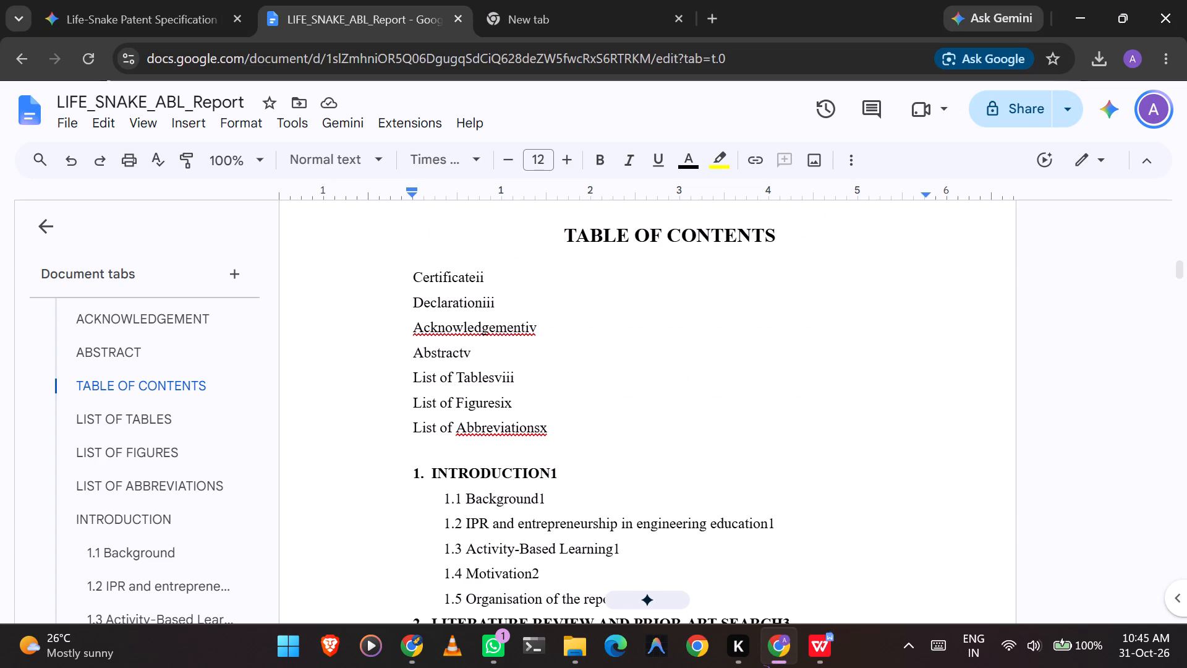
{"action": "left_click", "coordinate": [759, 667]}
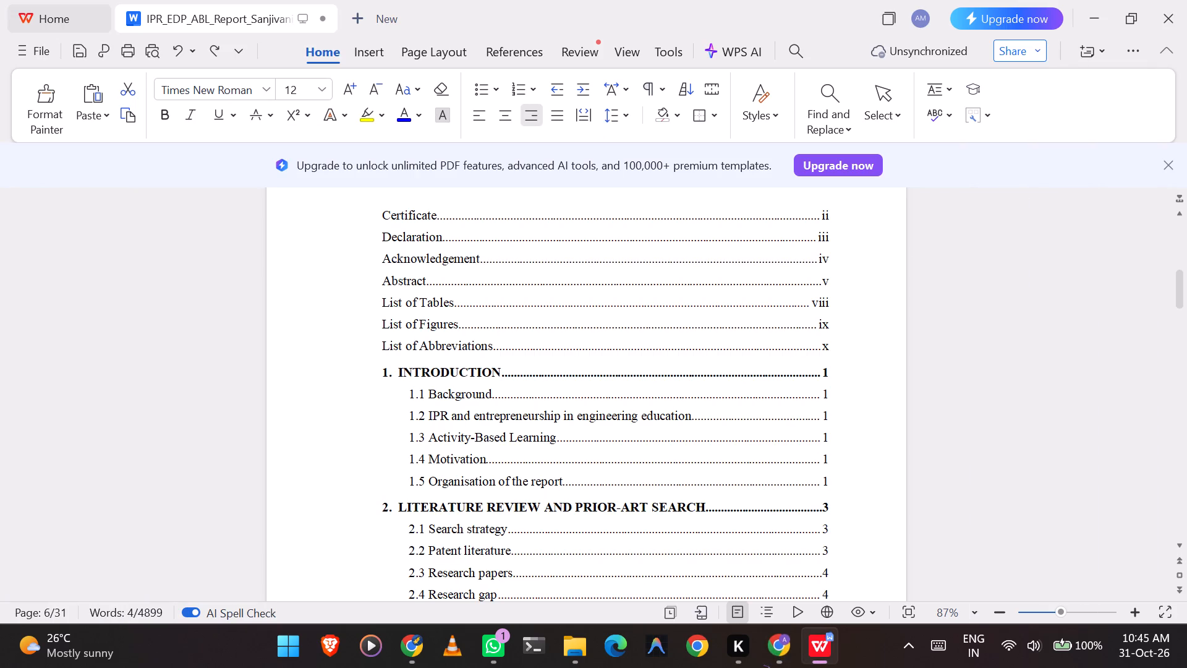
{"action": "scroll", "coordinate": [773, 529], "scroll_direction": "down", "scroll_amount": 1}
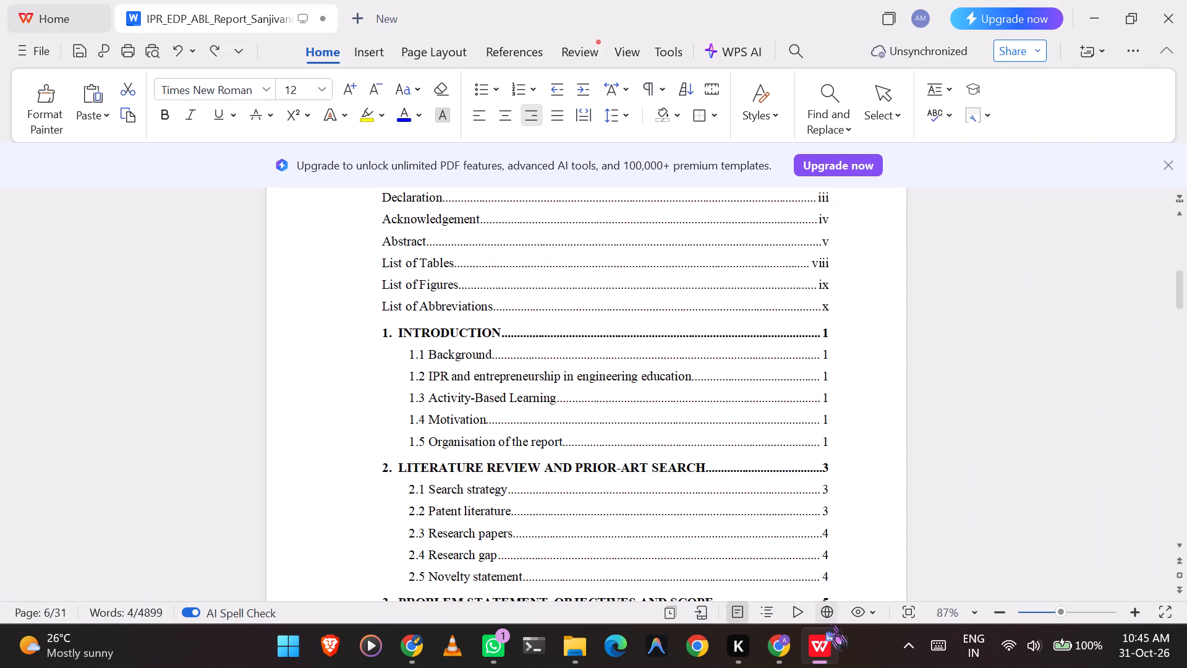
{"action": "scroll", "coordinate": [528, 461], "scroll_direction": "up", "scroll_amount": 2}
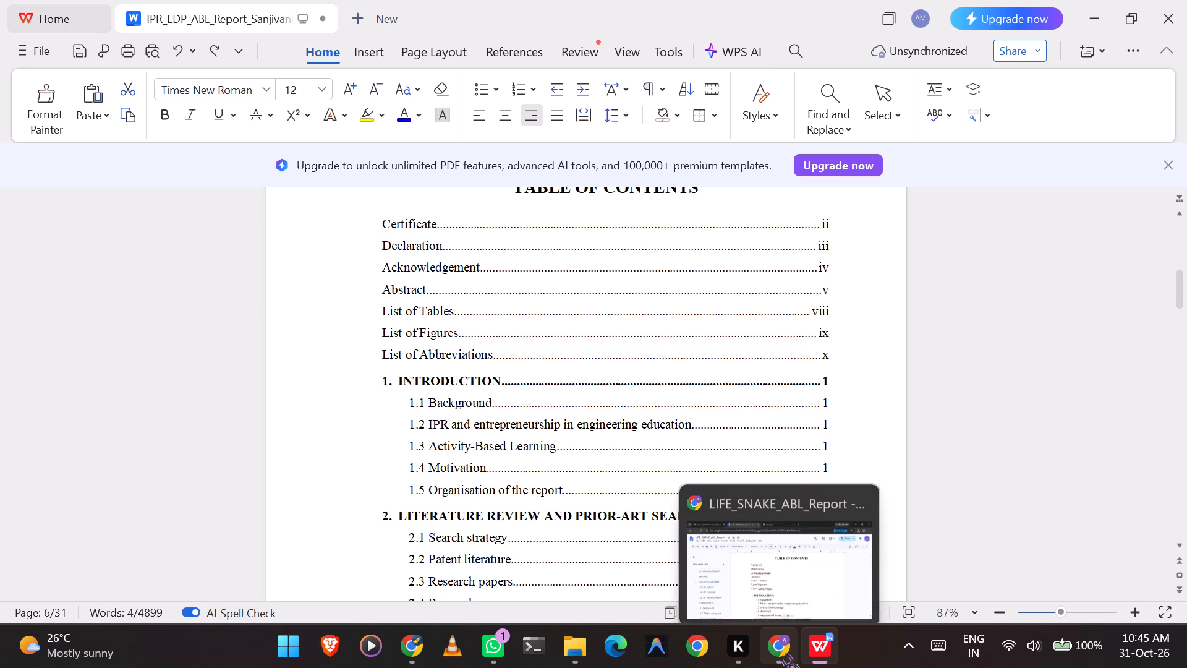
Examine the entries and page numbers throughout the LIFE-SNAKE report's table of contents in Chrome.
{"action": "left_click", "coordinate": [781, 656]}
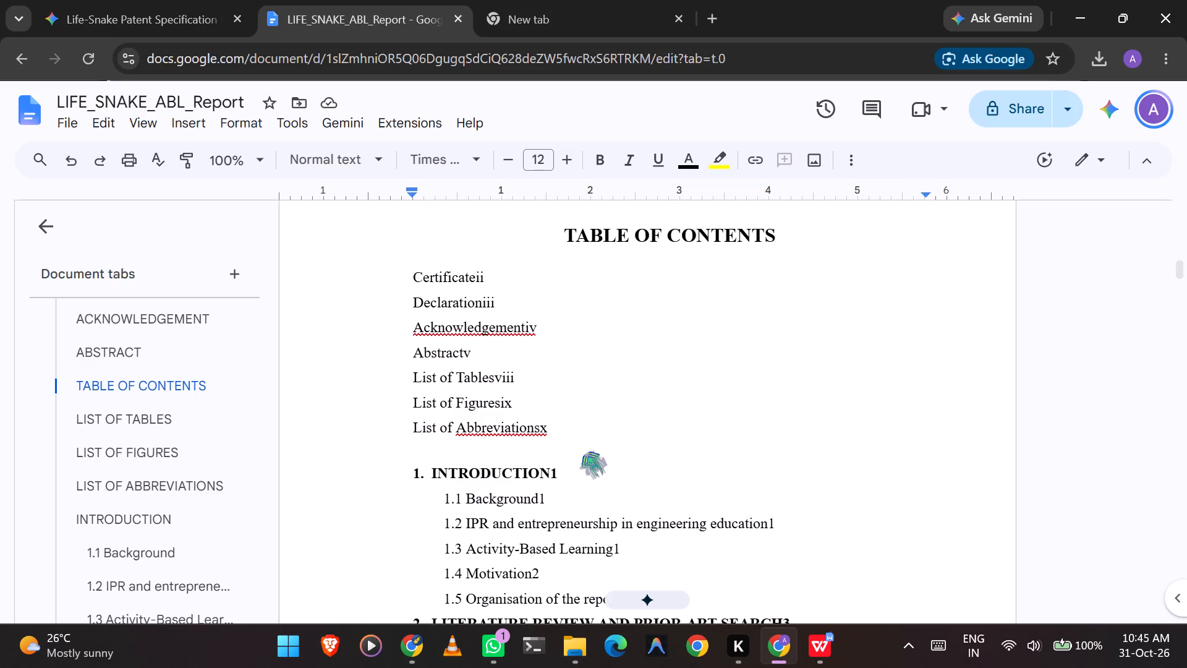
{"action": "scroll", "coordinate": [577, 448], "scroll_direction": "down", "scroll_amount": 1}
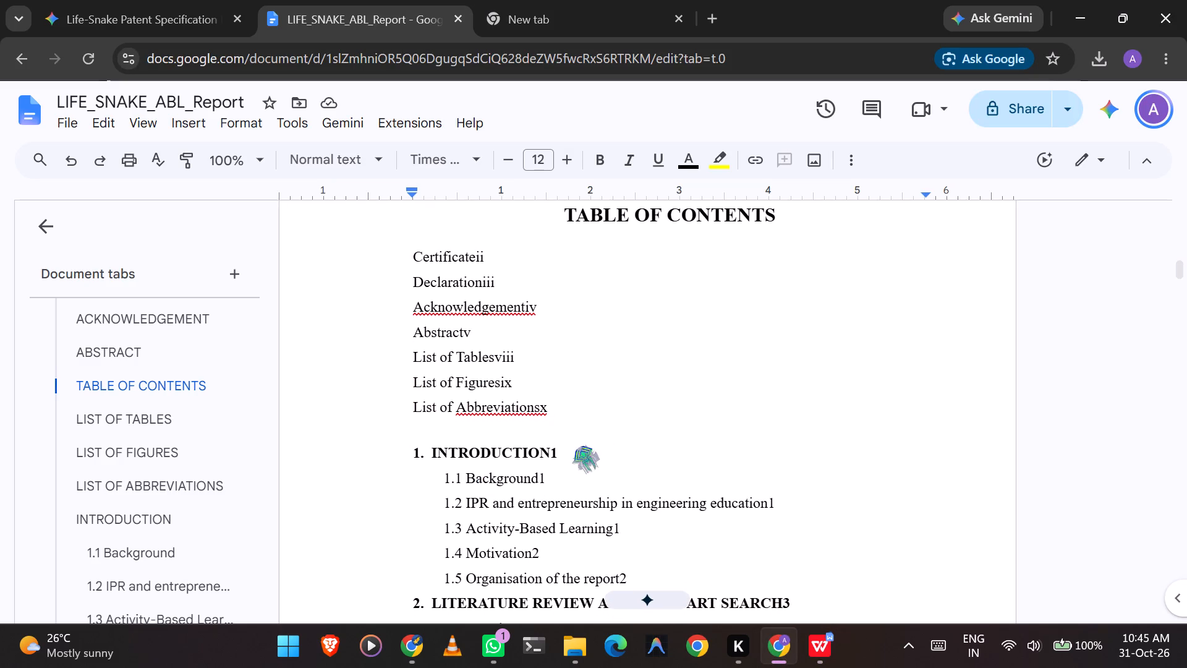
{"action": "scroll", "coordinate": [577, 448], "scroll_direction": "down", "scroll_amount": 2}
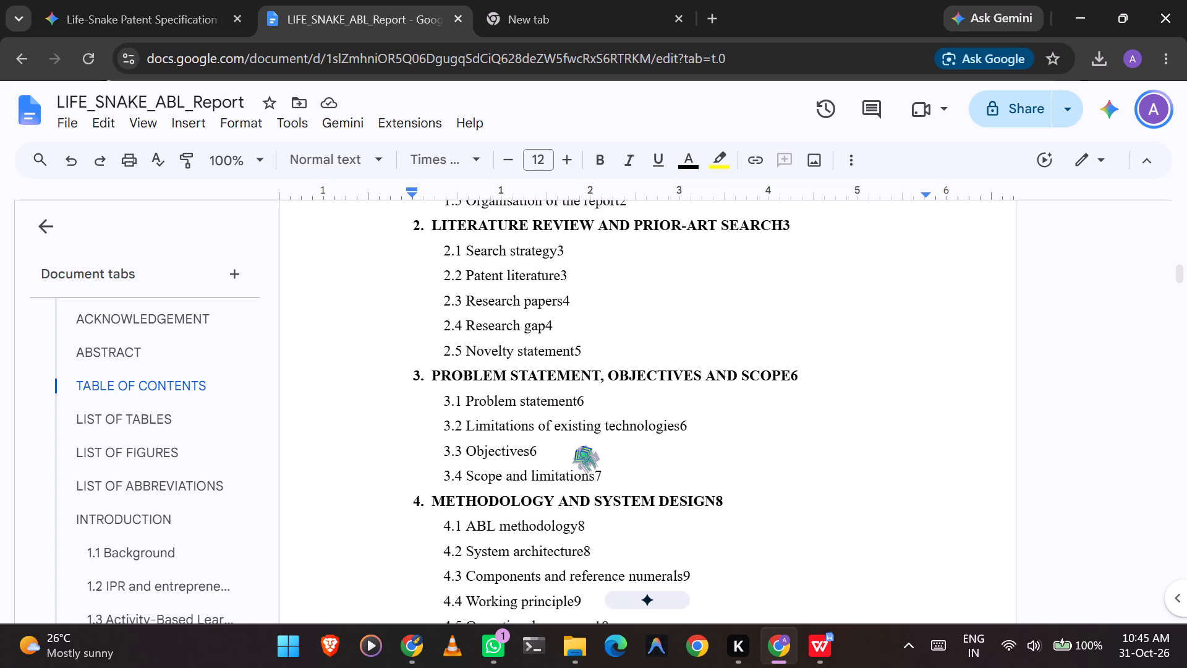
{"action": "scroll", "coordinate": [577, 448], "scroll_direction": "down", "scroll_amount": 4}
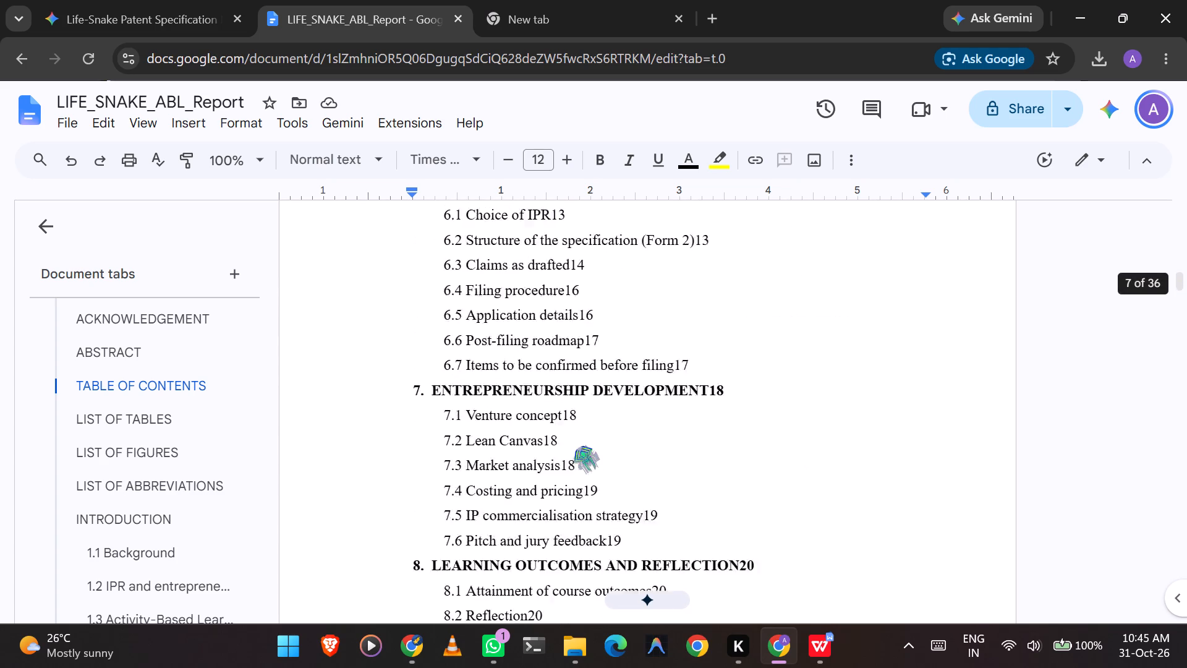
{"action": "scroll", "coordinate": [577, 448], "scroll_direction": "down", "scroll_amount": 4}
{"action": "scroll", "coordinate": [577, 448], "scroll_direction": "up", "scroll_amount": 3}
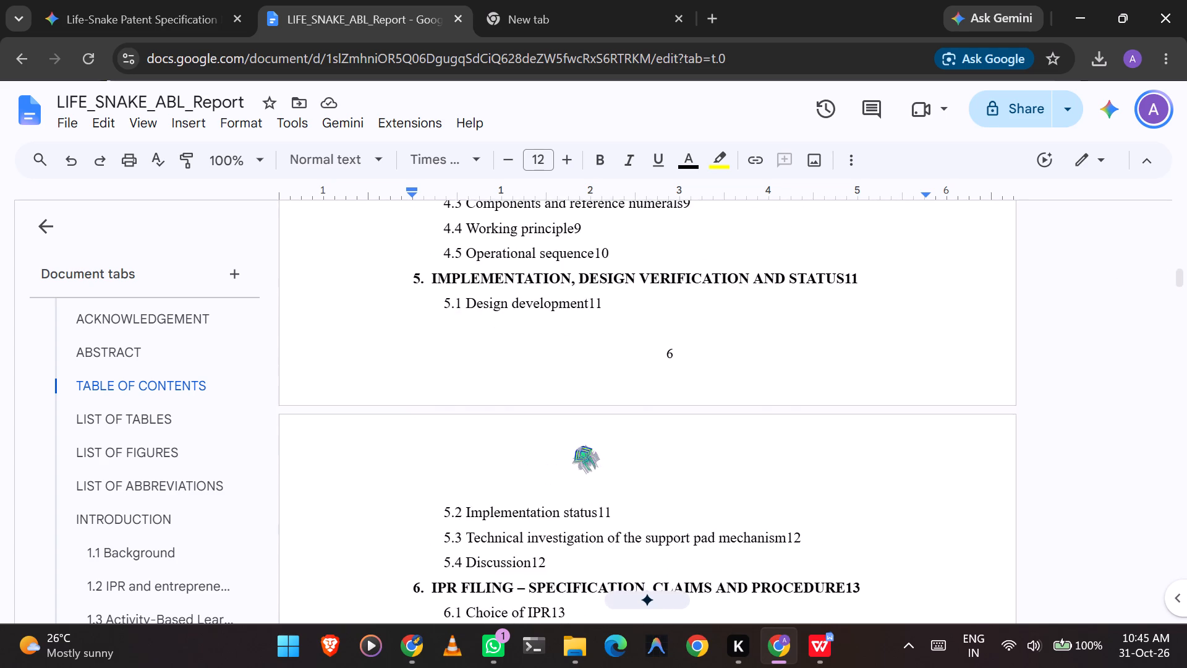
{"action": "scroll", "coordinate": [577, 448], "scroll_direction": "up", "scroll_amount": 7}
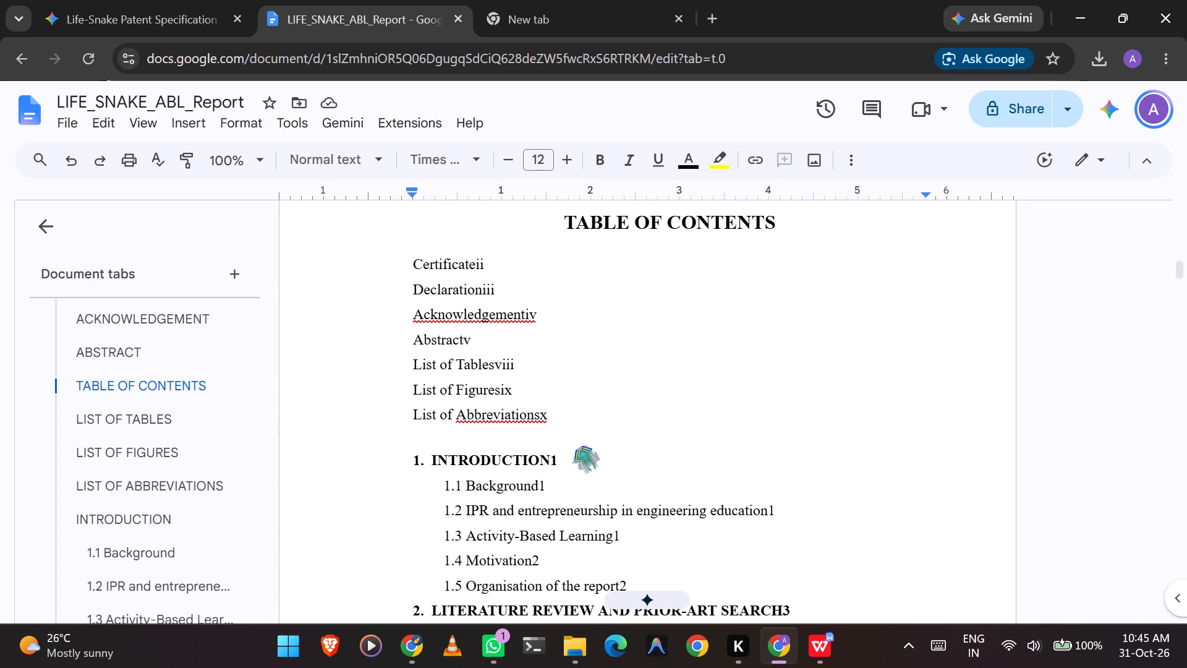
{"action": "scroll", "coordinate": [577, 448], "scroll_direction": "up", "scroll_amount": 2}
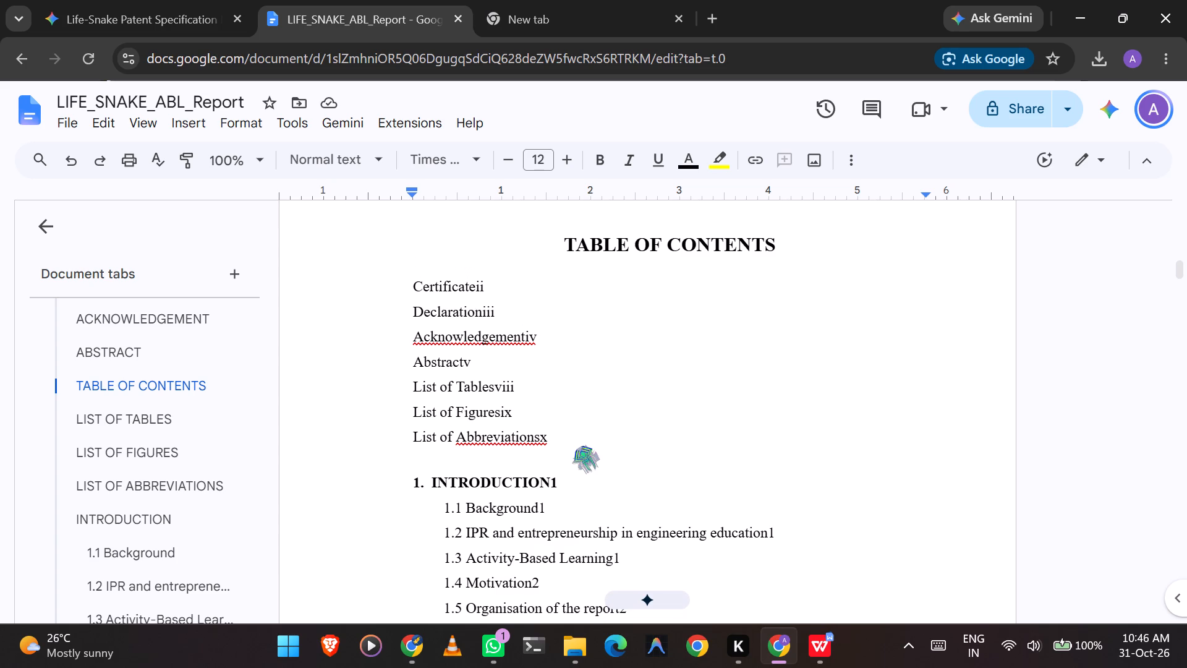
{"action": "scroll", "coordinate": [577, 448], "scroll_direction": "down", "scroll_amount": 1}
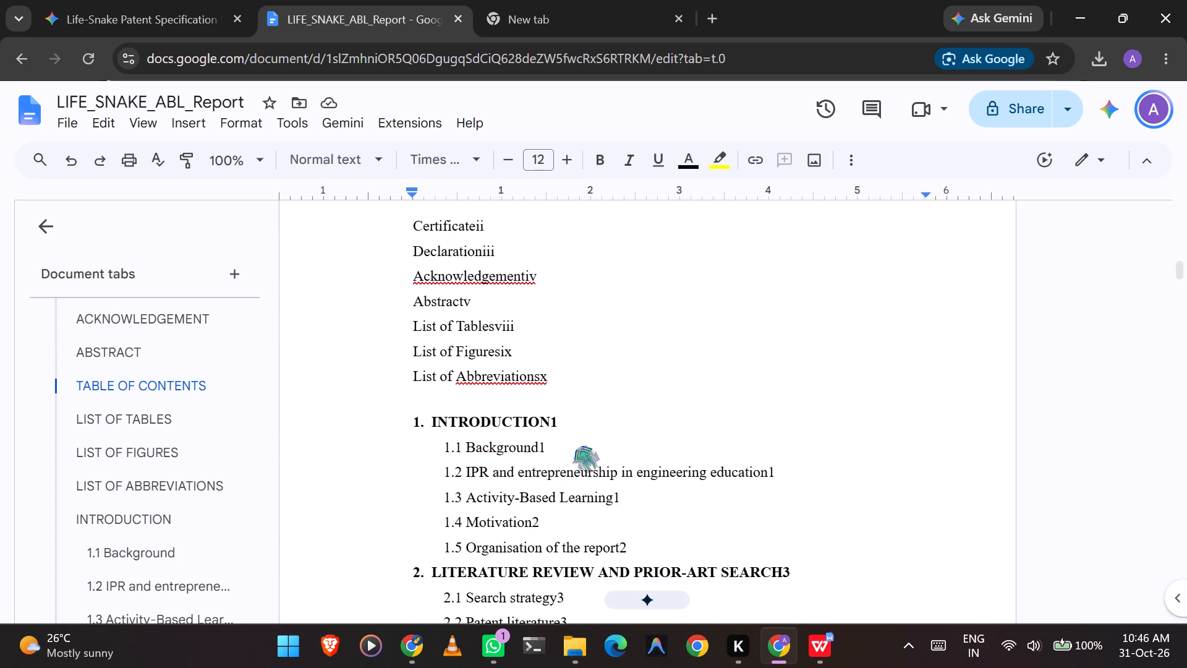
{"action": "scroll", "coordinate": [577, 448], "scroll_direction": "down", "scroll_amount": 1}
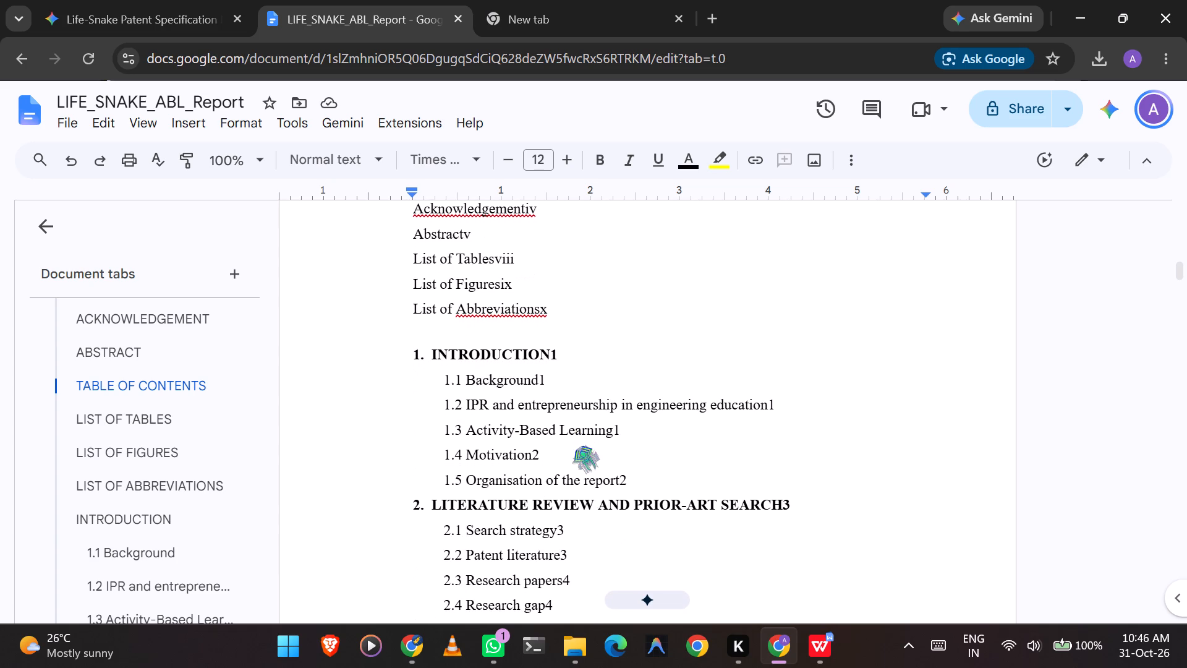
Review the chapter and section entries in the LIFE-SNAKE report's table of contents, checking how page numbers are set off from titles.
{"action": "scroll", "coordinate": [577, 448], "scroll_direction": "down", "scroll_amount": 1}
{"action": "scroll", "coordinate": [577, 448], "scroll_direction": "up", "scroll_amount": 1}
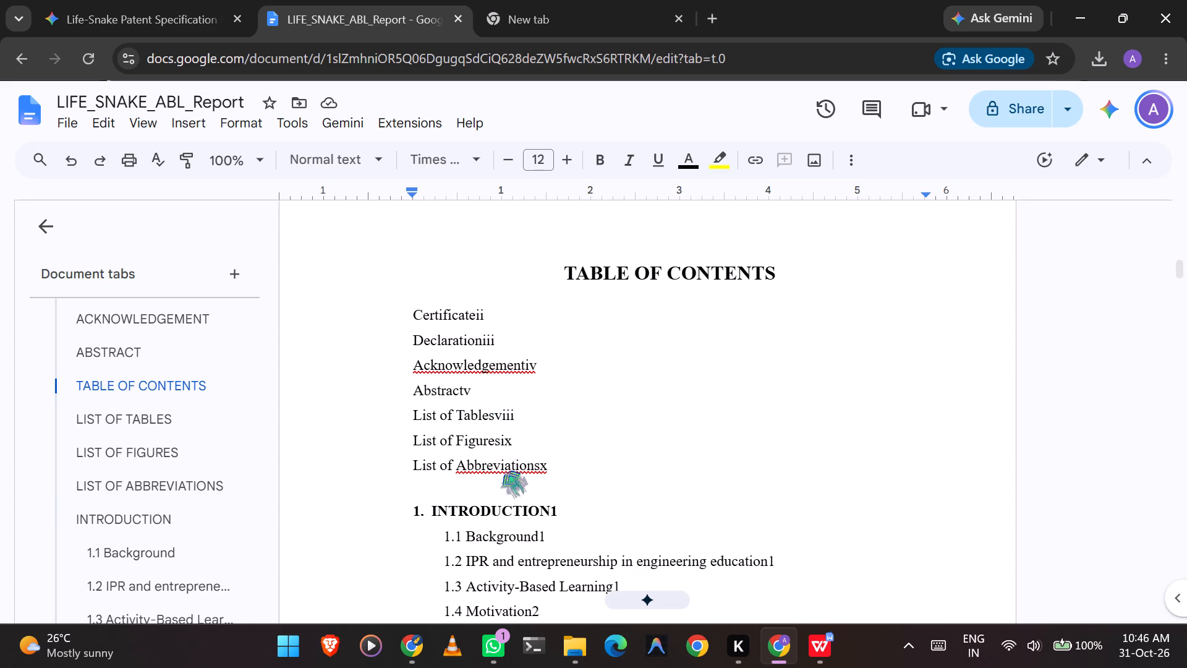
{"action": "scroll", "coordinate": [506, 473], "scroll_direction": "down", "scroll_amount": 1}
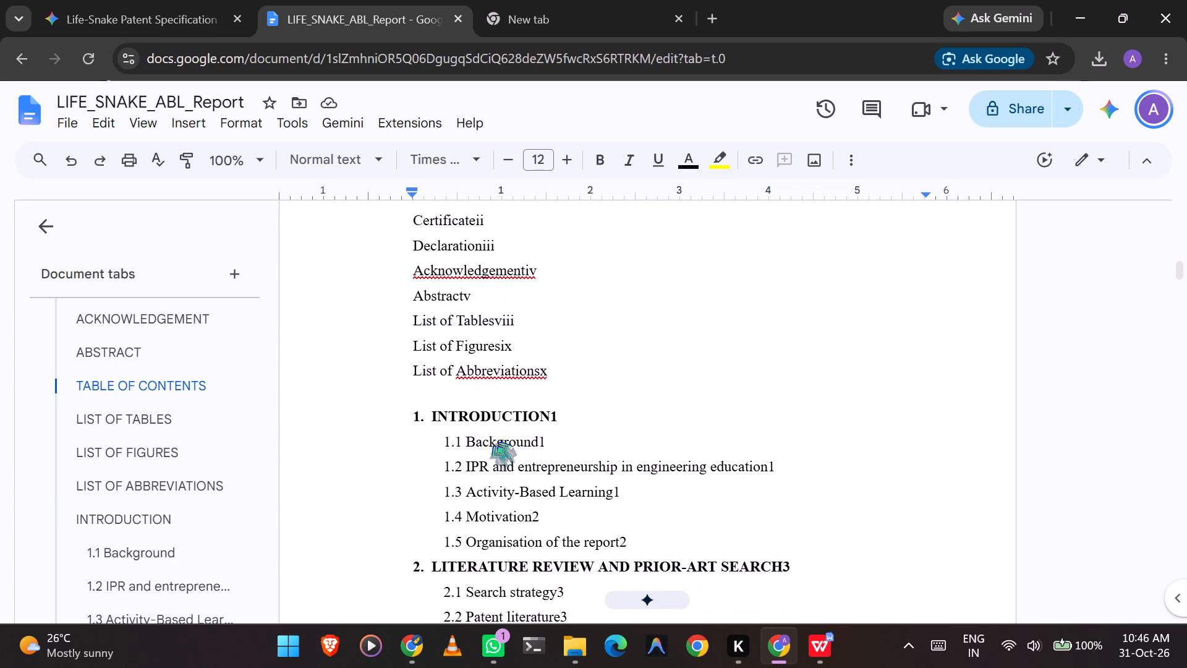
{"action": "scroll", "coordinate": [559, 546], "scroll_direction": "down", "scroll_amount": 2}
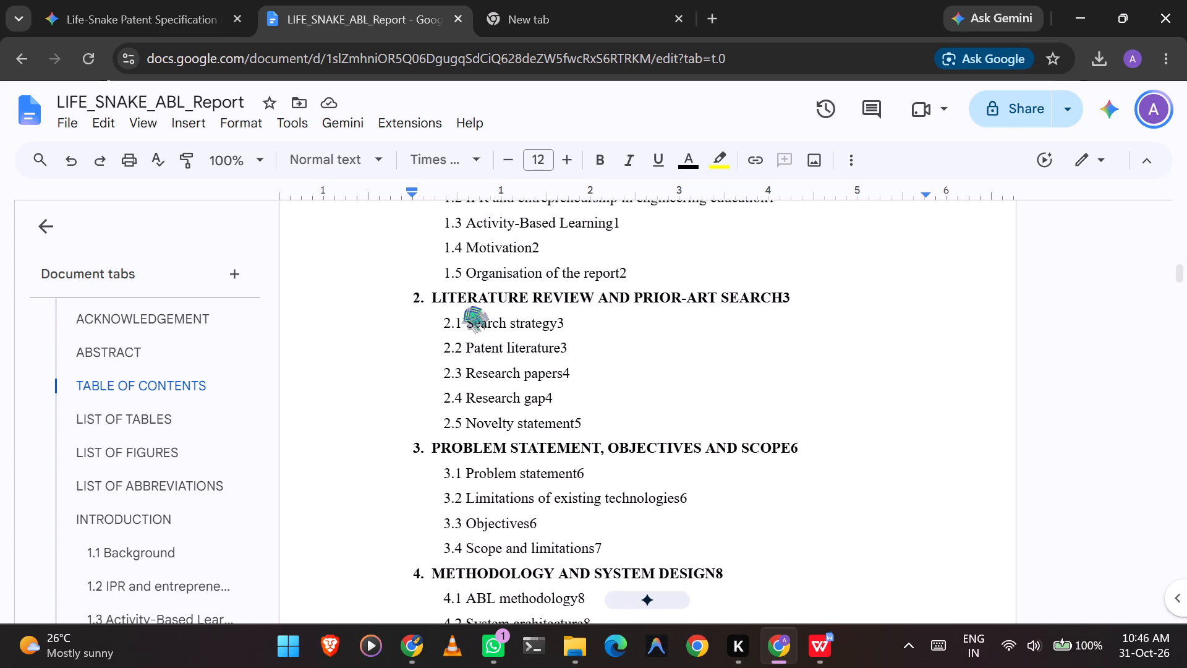
{"action": "scroll", "coordinate": [517, 419], "scroll_direction": "down", "scroll_amount": 1}
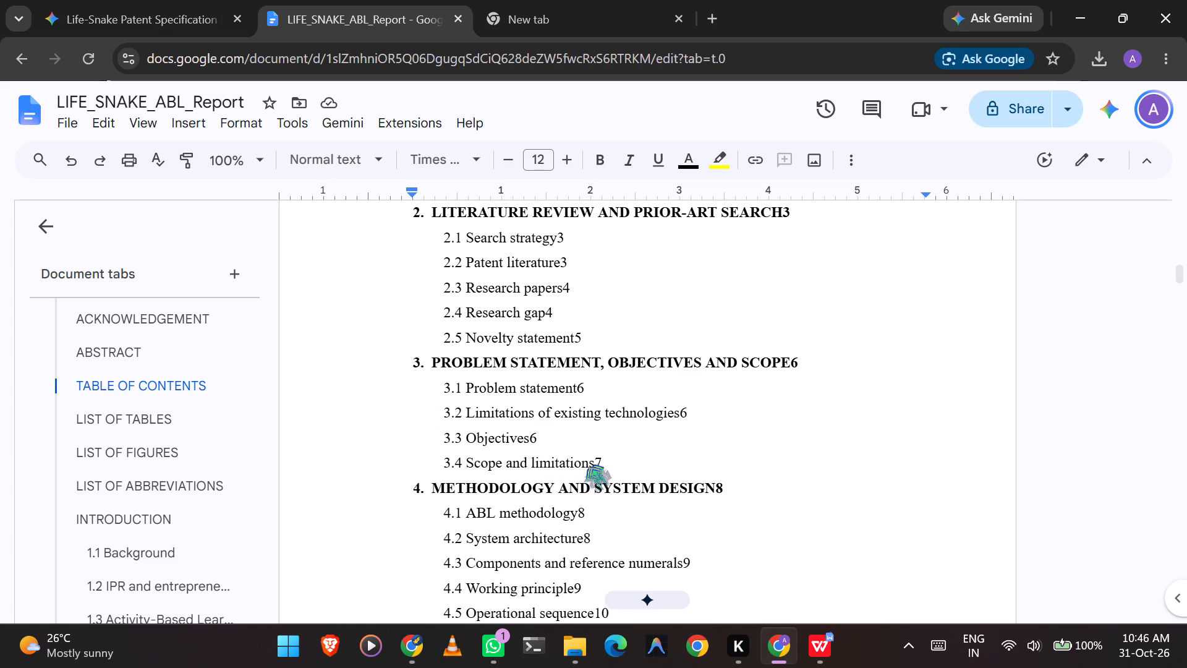
{"action": "scroll", "coordinate": [610, 460], "scroll_direction": "down", "scroll_amount": 1}
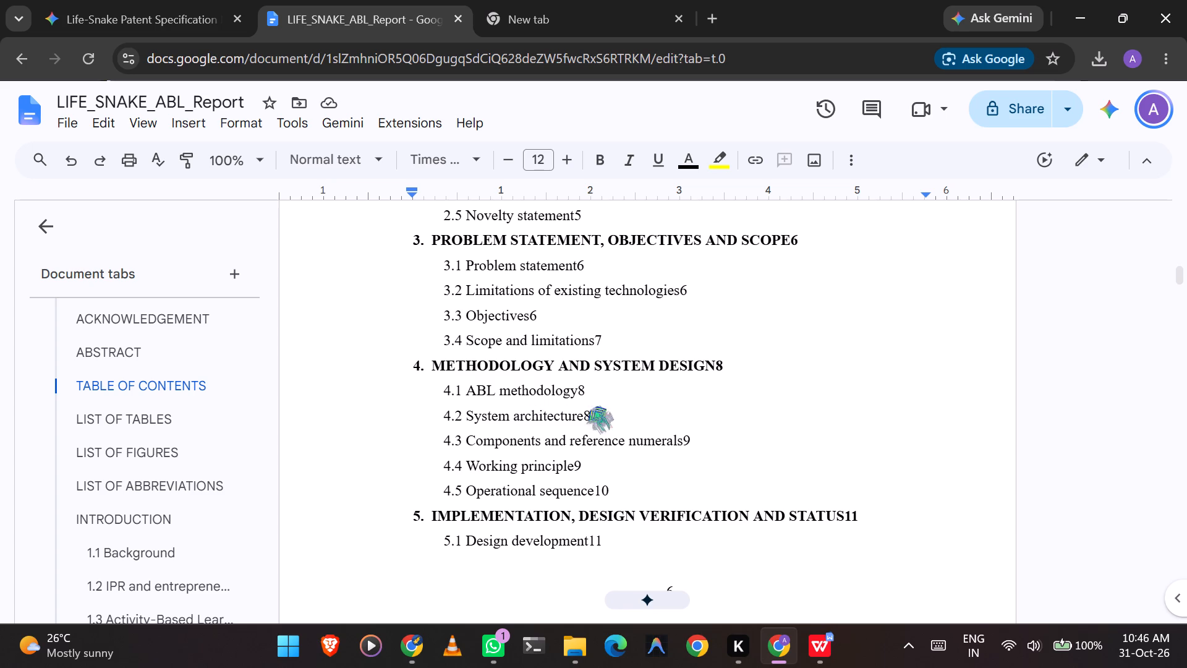
{"action": "scroll", "coordinate": [702, 398], "scroll_direction": "up", "scroll_amount": 4}
{"action": "scroll", "coordinate": [702, 398], "scroll_direction": "down", "scroll_amount": 1}
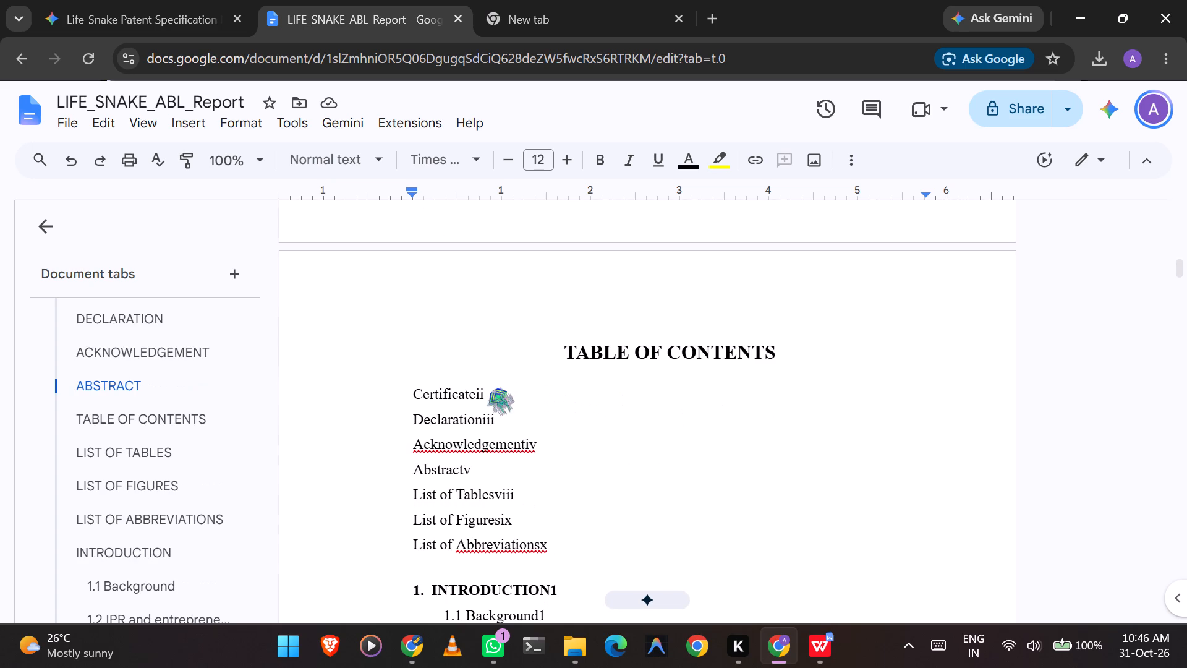
Following the WPS reference report's contents layout, insert a row of dots between "Certificate" and "ii", keeping the entry on one line.
{"action": "left_click", "coordinate": [475, 398]}
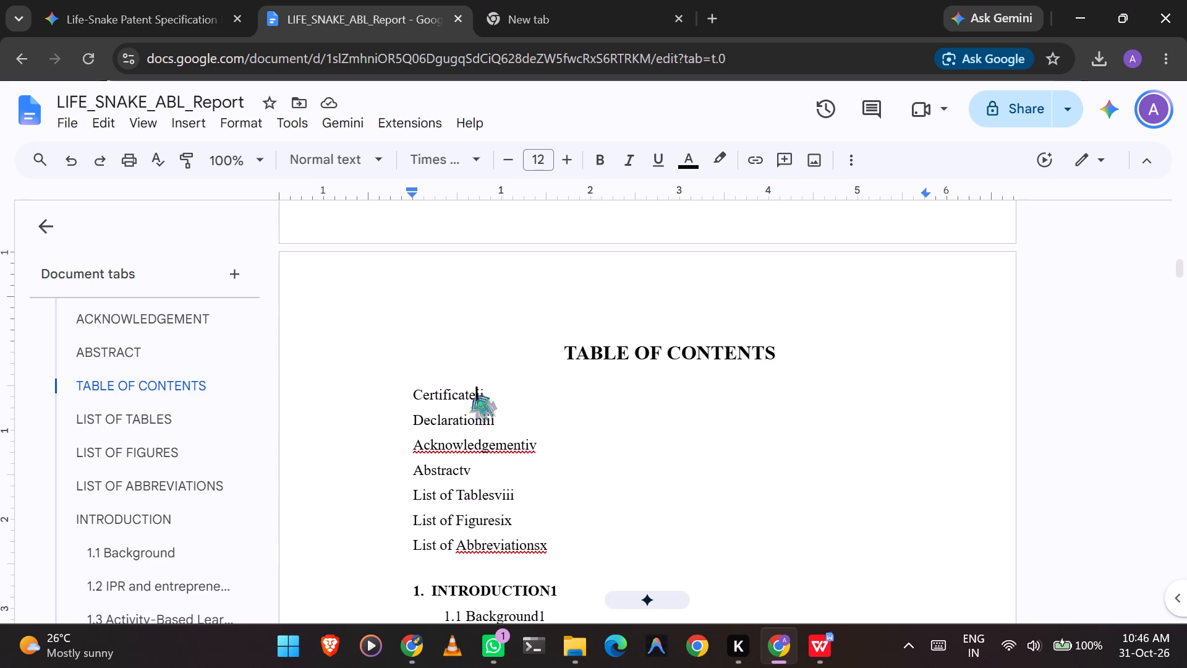
{"action": "left_click", "coordinate": [807, 667]}
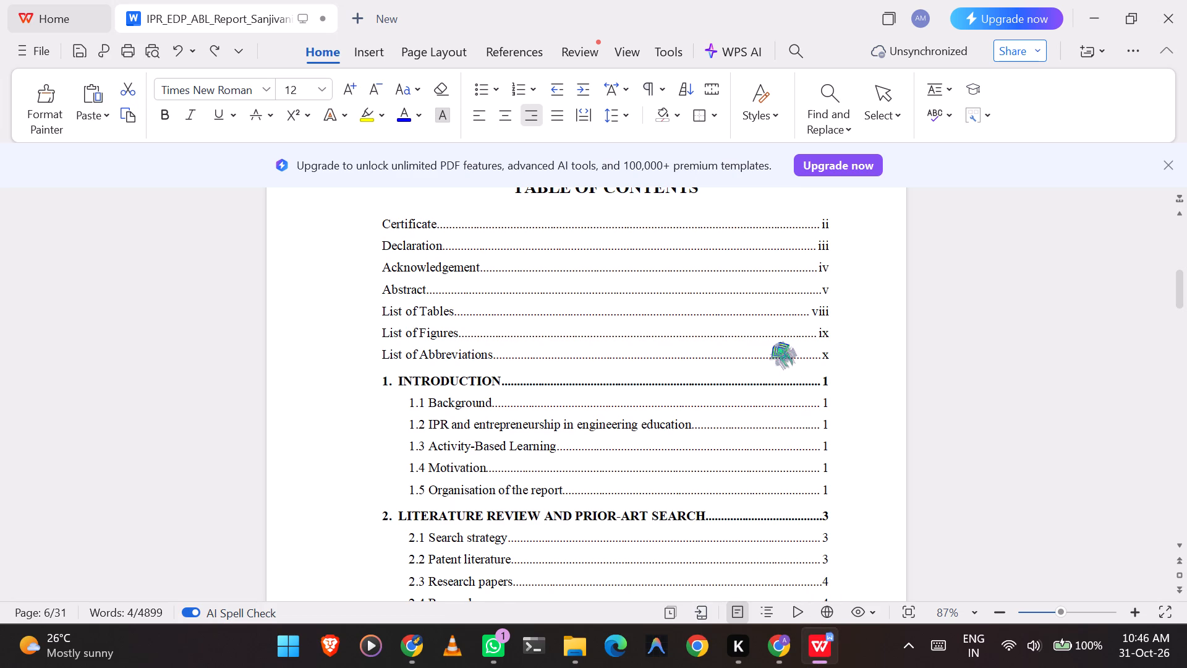
{"action": "scroll", "coordinate": [775, 345], "scroll_direction": "up", "scroll_amount": 1}
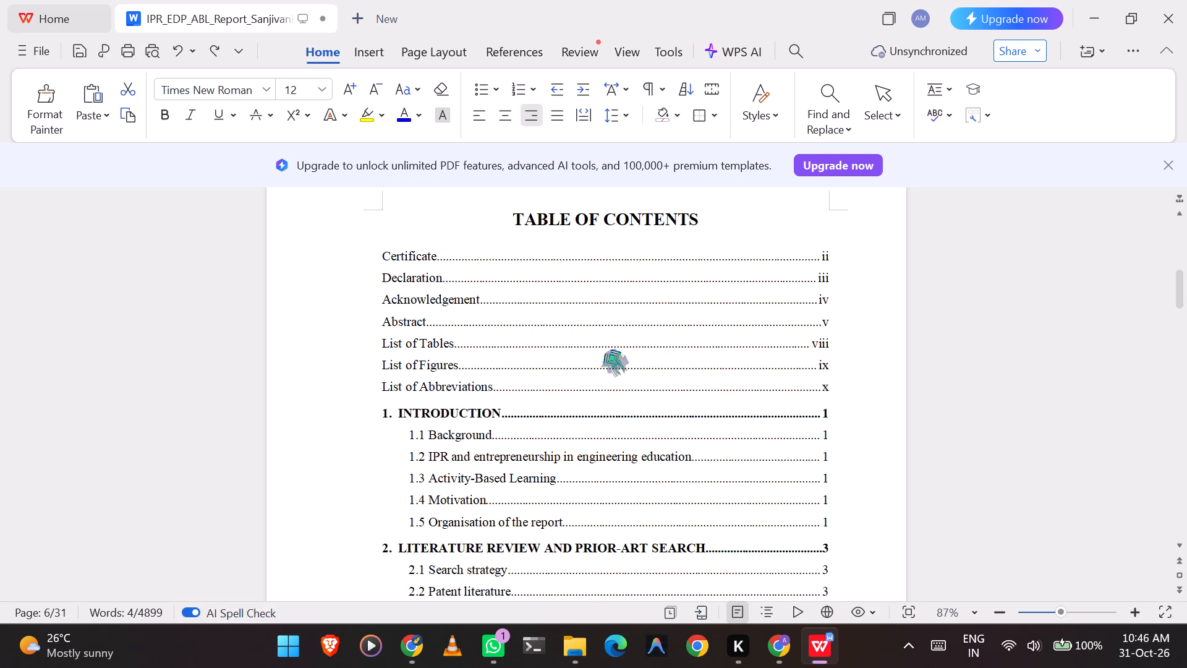
{"action": "scroll", "coordinate": [731, 460], "scroll_direction": "down", "scroll_amount": 10}
{"action": "scroll", "coordinate": [731, 460], "scroll_direction": "up", "scroll_amount": 1}
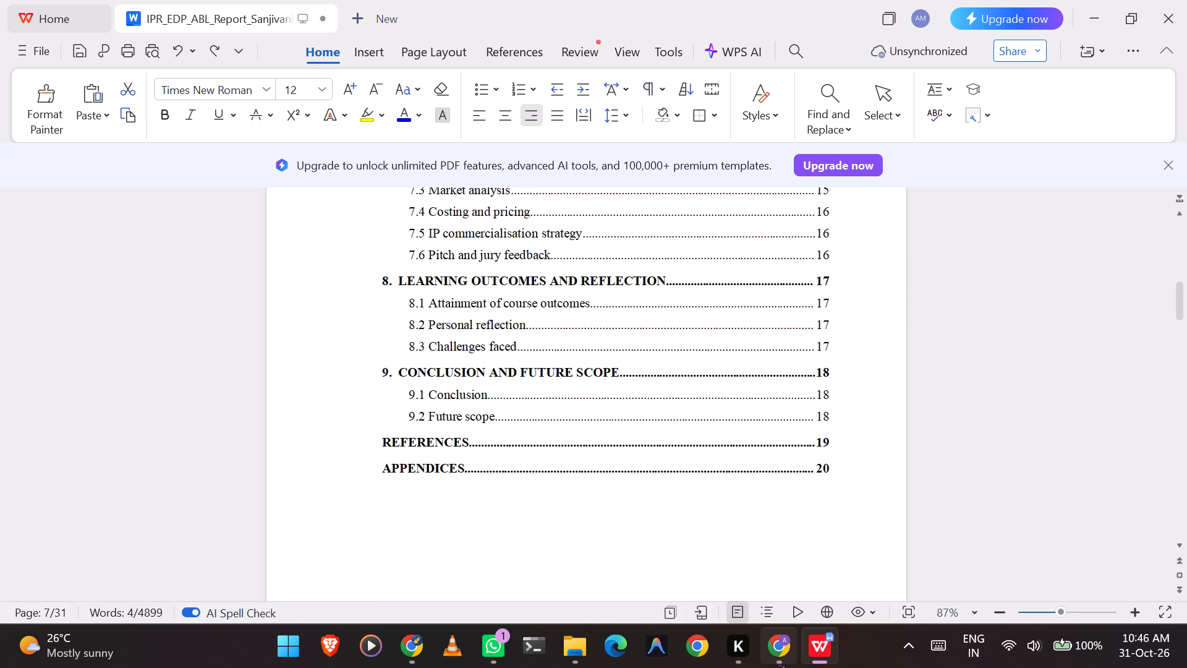
{"action": "left_click", "coordinate": [774, 667]}
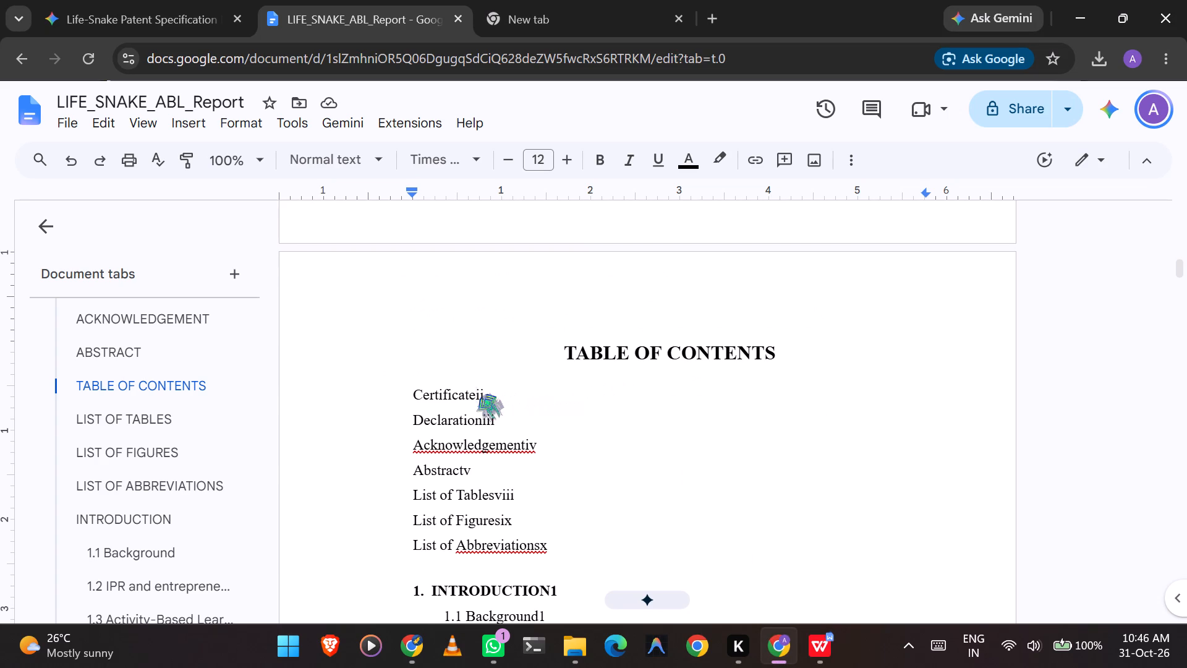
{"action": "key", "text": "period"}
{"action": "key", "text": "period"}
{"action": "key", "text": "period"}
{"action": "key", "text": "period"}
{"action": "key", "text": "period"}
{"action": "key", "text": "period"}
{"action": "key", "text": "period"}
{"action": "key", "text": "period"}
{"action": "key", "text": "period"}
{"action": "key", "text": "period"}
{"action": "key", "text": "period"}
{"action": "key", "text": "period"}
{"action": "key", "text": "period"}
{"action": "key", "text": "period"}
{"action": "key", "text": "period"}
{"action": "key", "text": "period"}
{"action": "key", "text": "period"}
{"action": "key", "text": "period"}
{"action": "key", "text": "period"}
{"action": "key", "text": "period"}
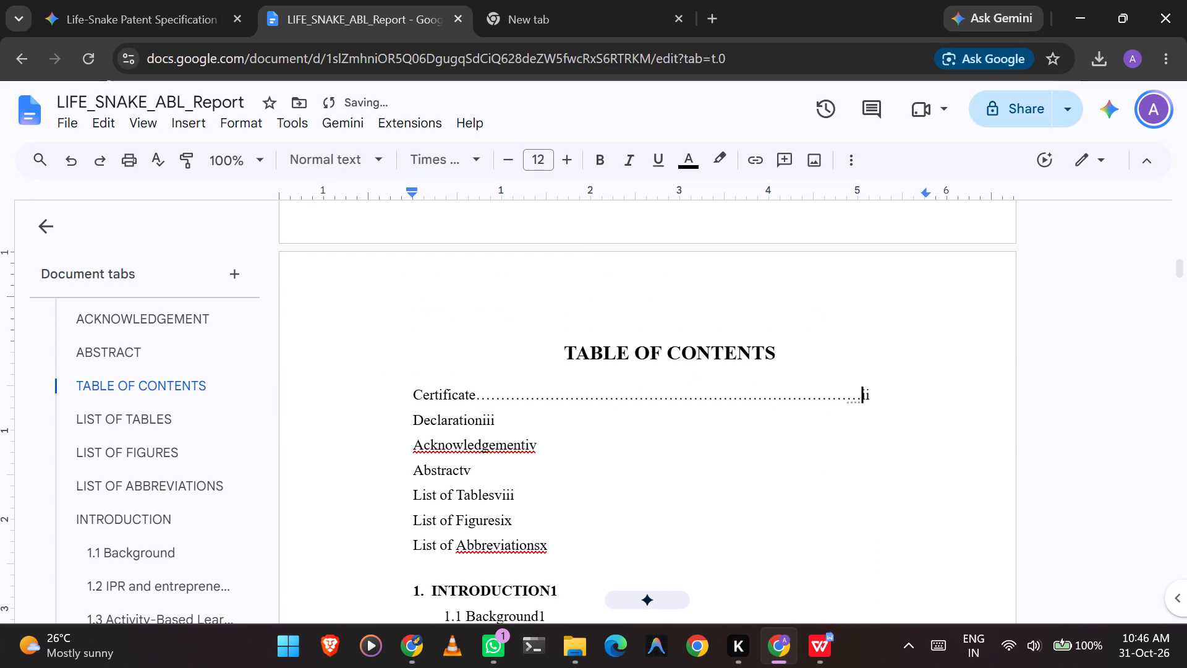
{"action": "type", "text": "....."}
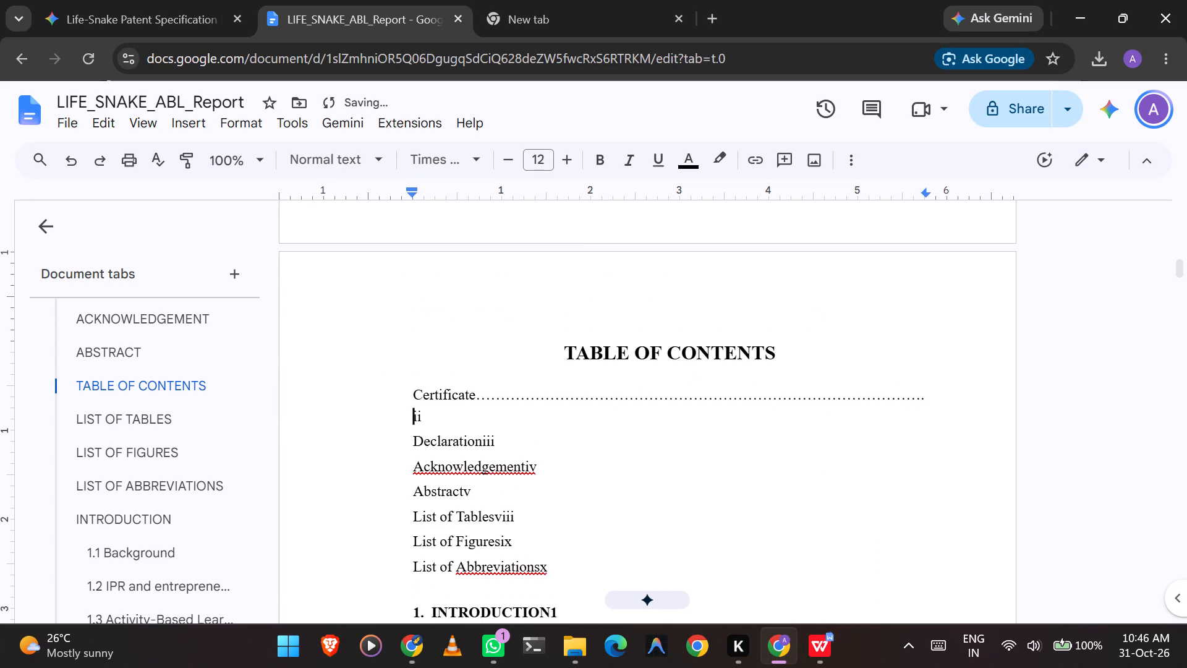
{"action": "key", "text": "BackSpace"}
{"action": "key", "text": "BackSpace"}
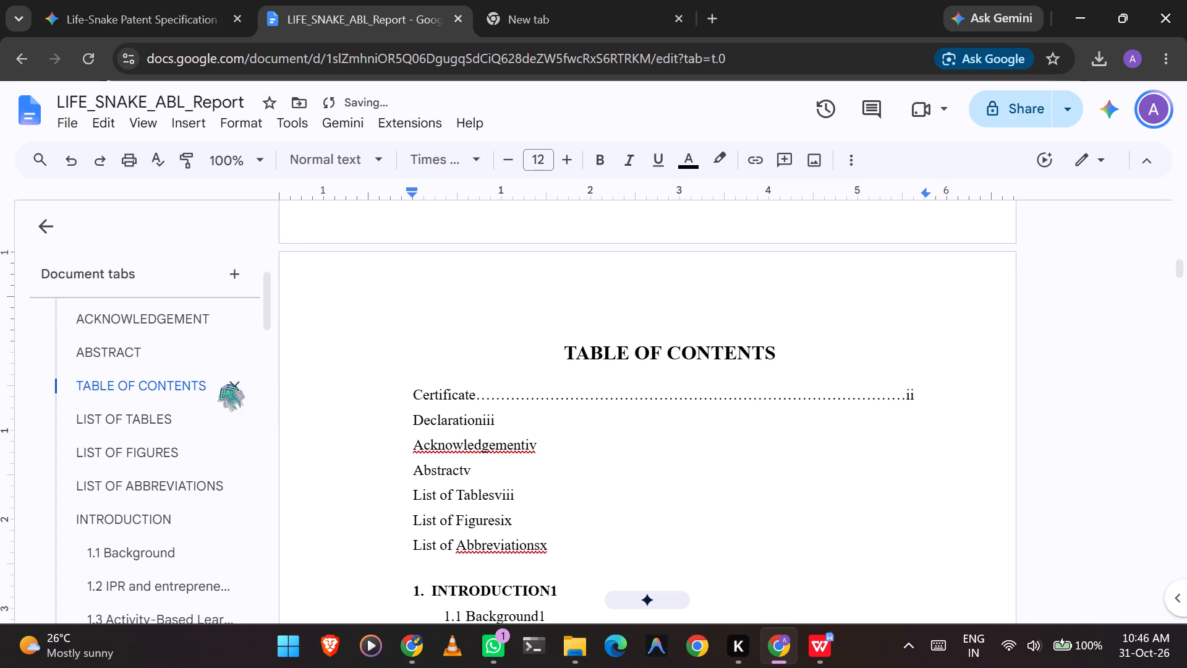
Insert a row of dots between "Declaration" and "iii" in the table of contents, reaching the right margin on one line.
{"action": "left_click", "coordinate": [480, 416]}
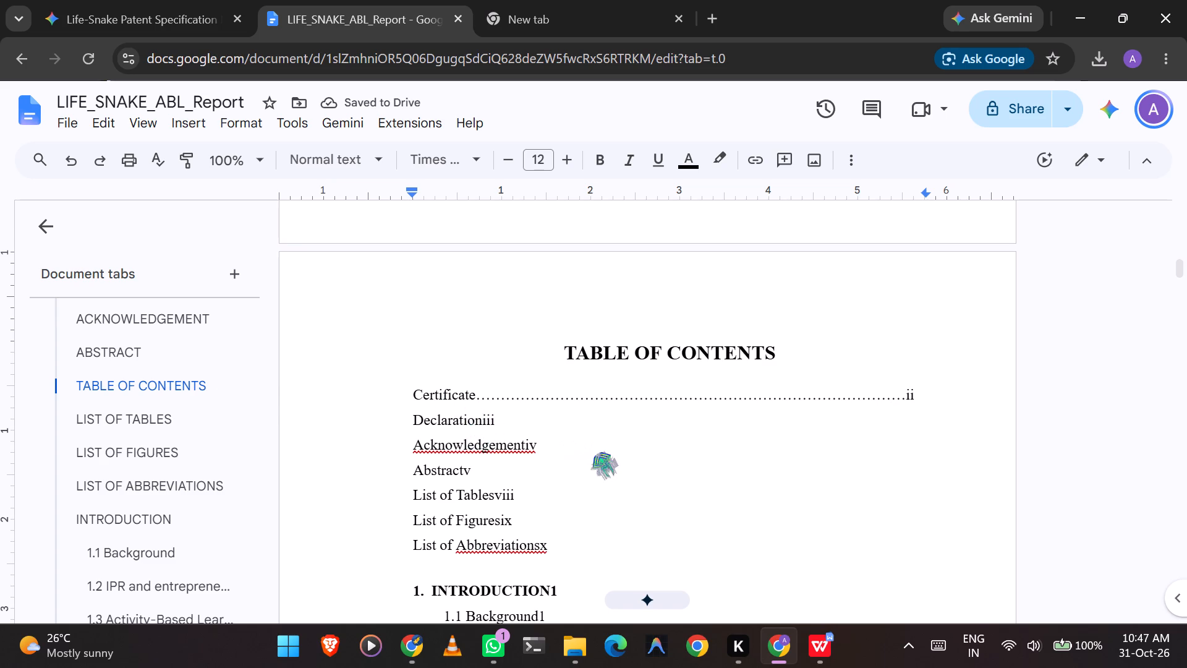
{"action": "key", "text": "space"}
{"action": "key", "text": "BackSpace"}
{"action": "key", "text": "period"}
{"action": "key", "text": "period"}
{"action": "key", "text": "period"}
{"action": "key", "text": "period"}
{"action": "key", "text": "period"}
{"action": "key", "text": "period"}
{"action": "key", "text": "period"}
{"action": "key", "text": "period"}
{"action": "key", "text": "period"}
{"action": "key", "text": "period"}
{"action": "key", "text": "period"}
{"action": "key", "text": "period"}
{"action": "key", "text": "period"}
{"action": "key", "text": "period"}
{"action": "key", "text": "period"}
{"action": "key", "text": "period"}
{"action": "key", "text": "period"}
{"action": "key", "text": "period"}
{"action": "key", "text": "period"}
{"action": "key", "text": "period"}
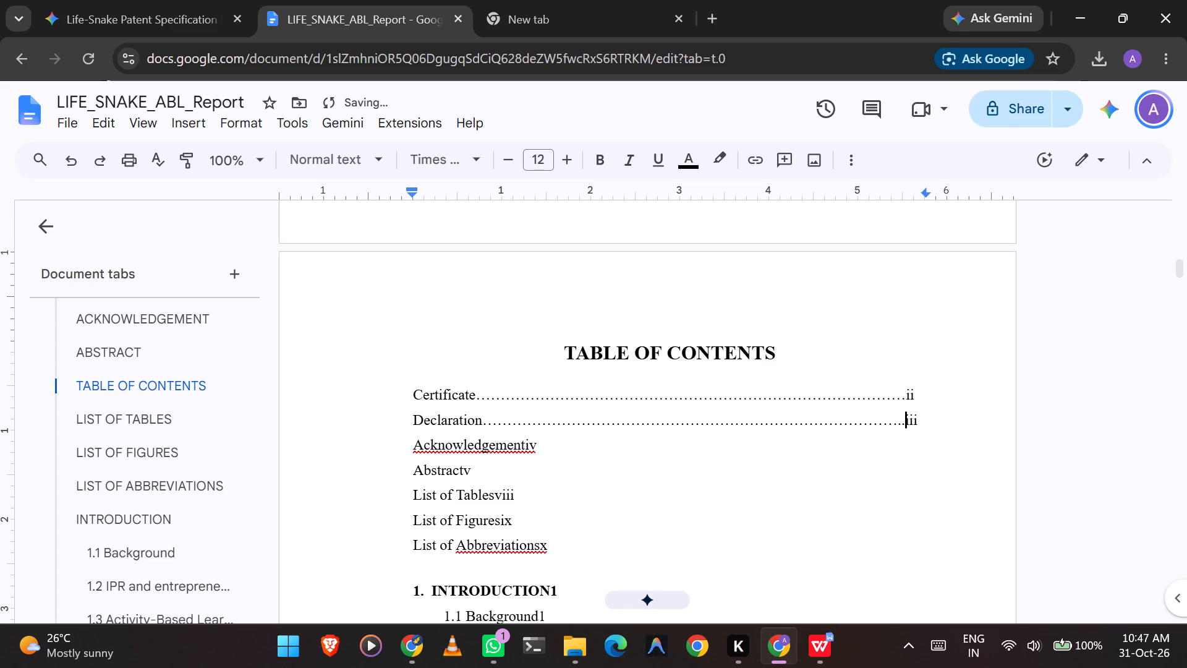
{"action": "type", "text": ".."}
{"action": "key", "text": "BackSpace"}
Insert a row of dots between "Acknowledgement" and "iv" in the table of contents, matching the reference report's leader and staying on one line.
{"action": "left_click", "coordinate": [522, 448]}
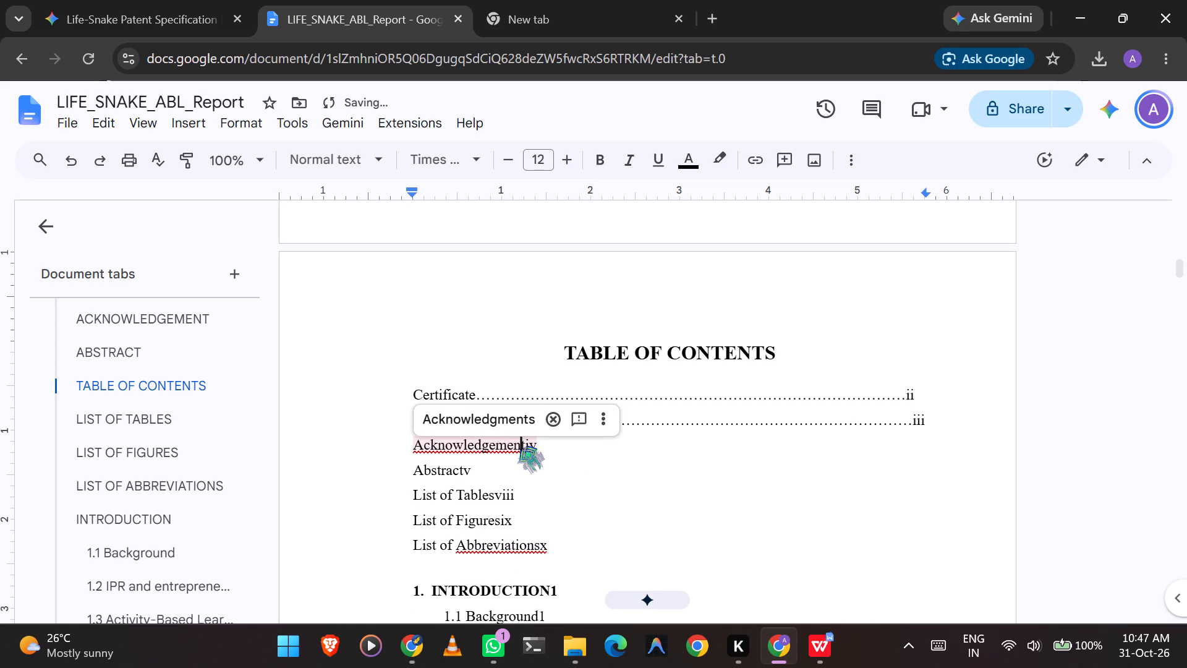
{"action": "key", "text": "Right"}
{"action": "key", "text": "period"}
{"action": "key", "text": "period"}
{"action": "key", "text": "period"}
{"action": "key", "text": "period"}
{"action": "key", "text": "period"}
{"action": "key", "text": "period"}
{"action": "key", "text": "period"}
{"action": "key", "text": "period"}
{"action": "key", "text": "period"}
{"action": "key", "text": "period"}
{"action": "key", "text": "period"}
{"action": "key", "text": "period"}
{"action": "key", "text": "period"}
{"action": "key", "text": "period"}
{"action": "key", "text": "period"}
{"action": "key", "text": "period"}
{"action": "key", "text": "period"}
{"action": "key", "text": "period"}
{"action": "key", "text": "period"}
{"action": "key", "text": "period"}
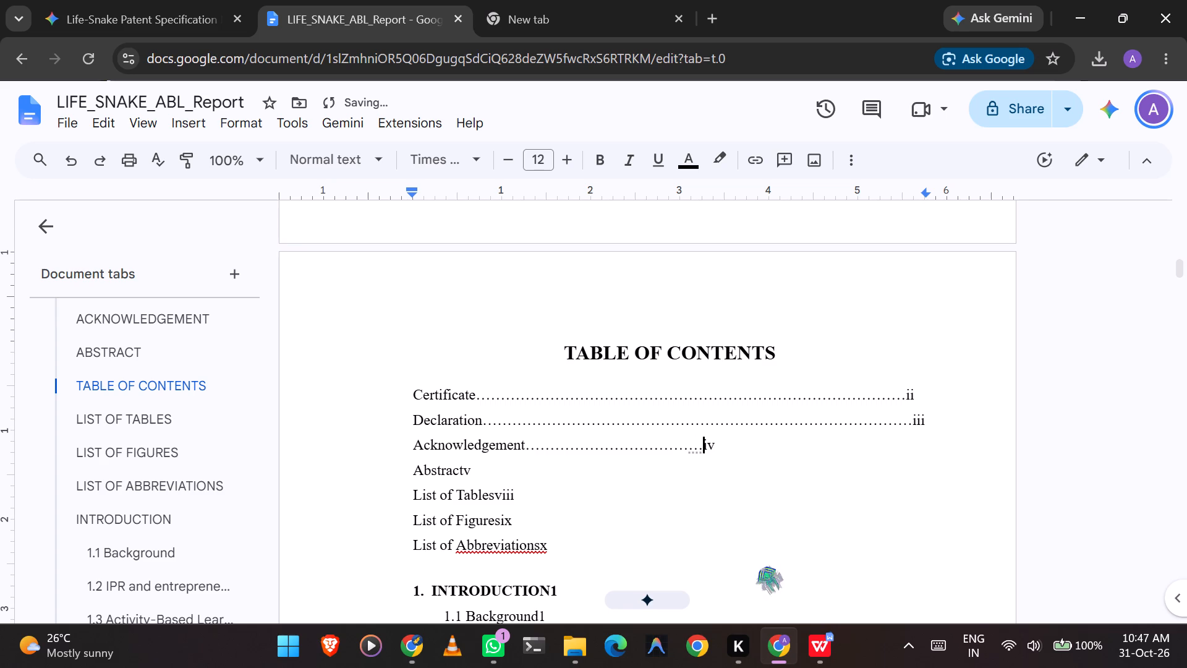
{"action": "left_click", "coordinate": [826, 649]}
{"action": "scroll", "coordinate": [889, 501], "scroll_direction": "up", "scroll_amount": 2}
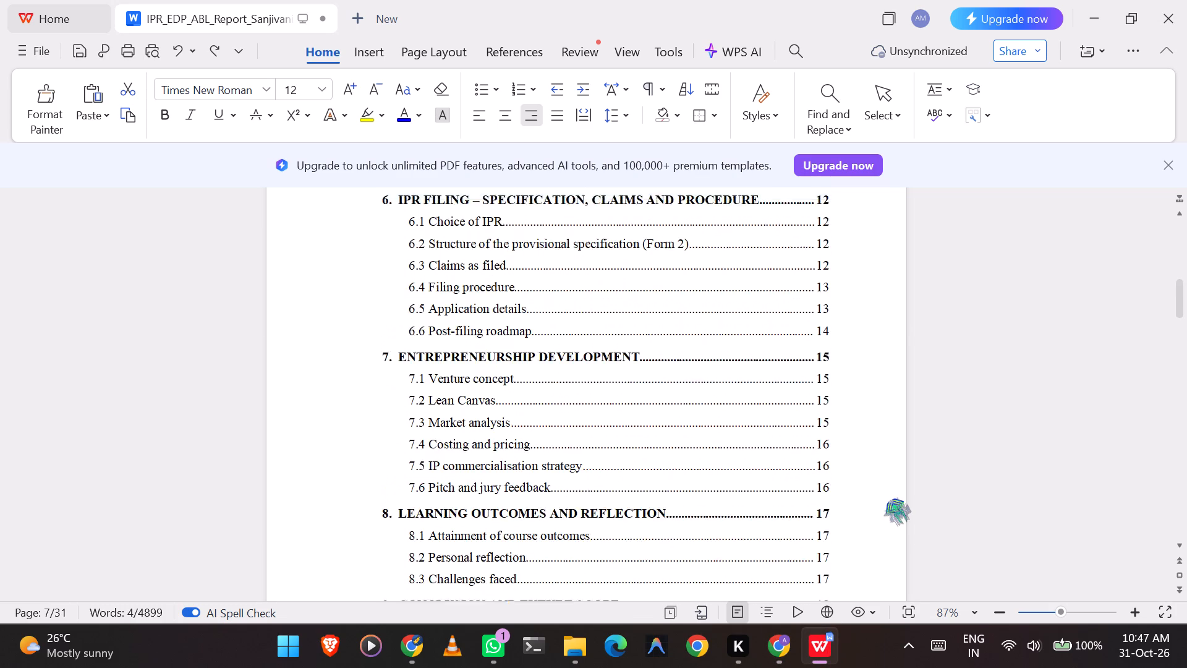
{"action": "scroll", "coordinate": [889, 501], "scroll_direction": "up", "scroll_amount": 7}
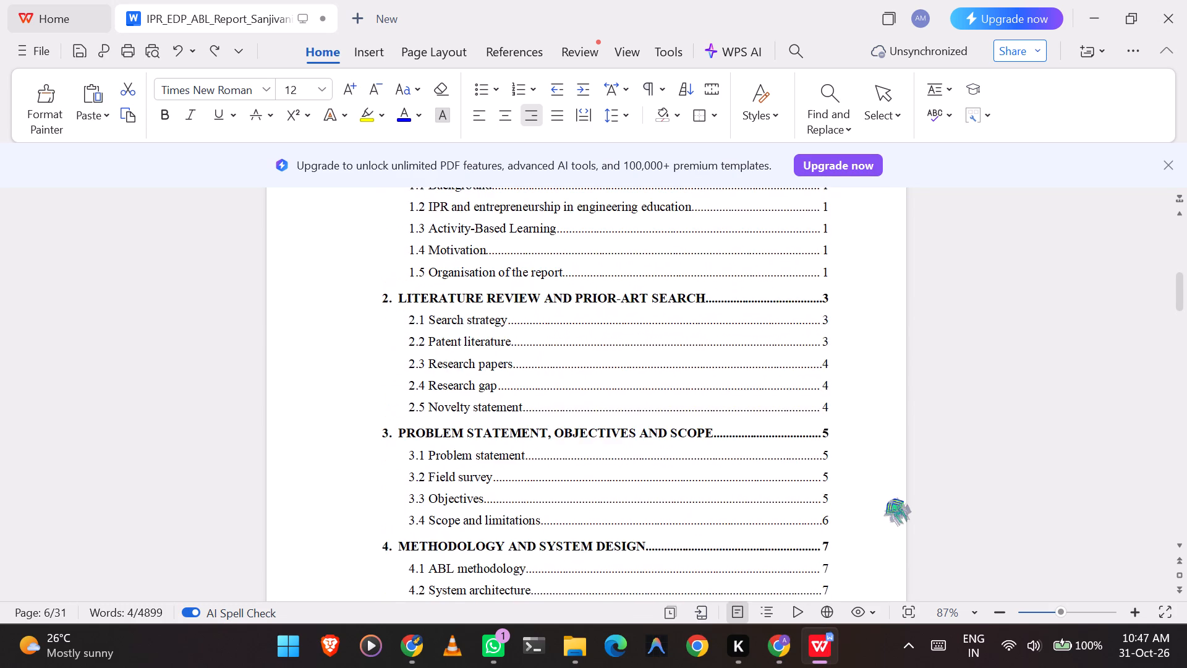
{"action": "scroll", "coordinate": [889, 501], "scroll_direction": "up", "scroll_amount": 3}
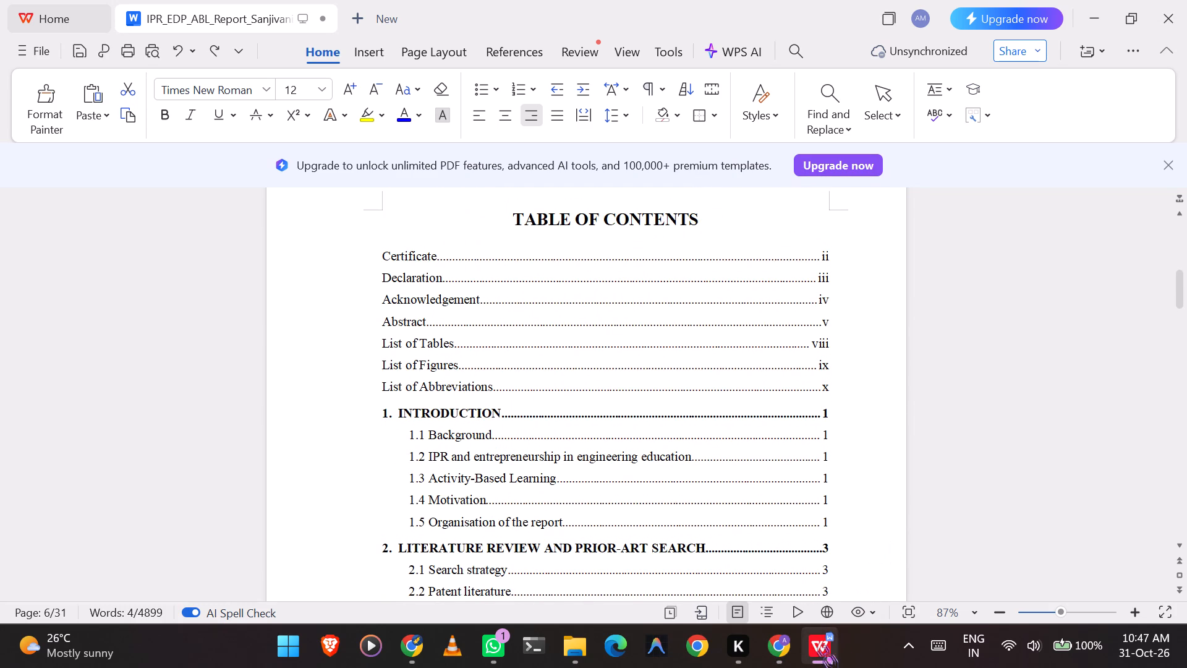
{"action": "left_click", "coordinate": [789, 651]}
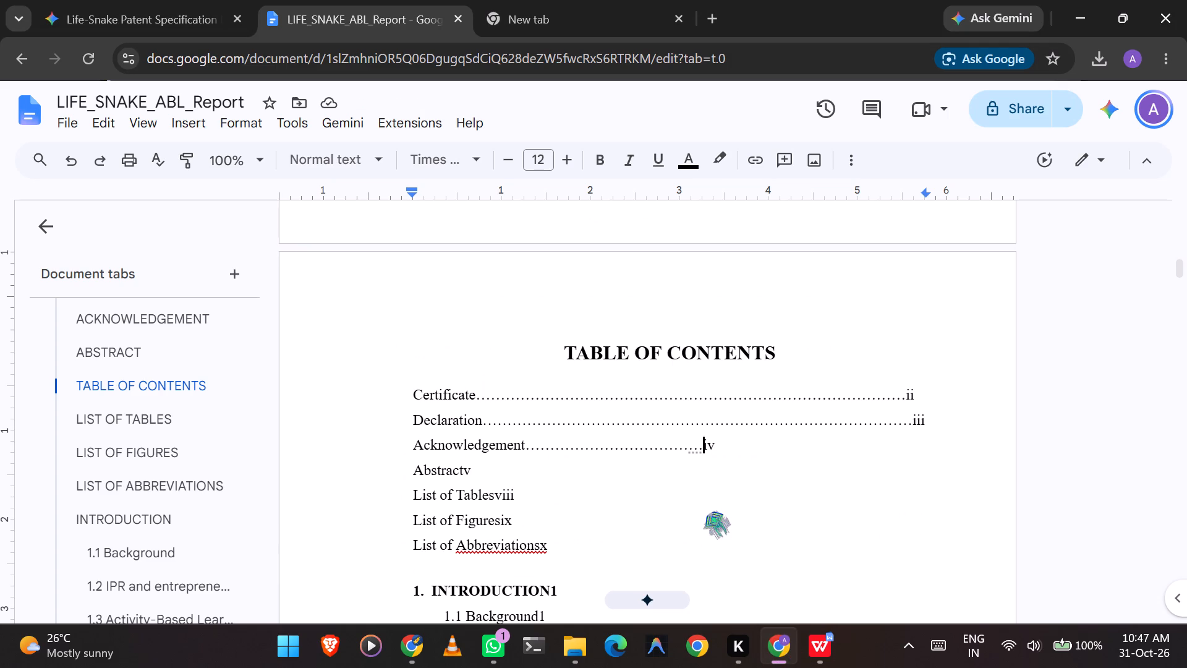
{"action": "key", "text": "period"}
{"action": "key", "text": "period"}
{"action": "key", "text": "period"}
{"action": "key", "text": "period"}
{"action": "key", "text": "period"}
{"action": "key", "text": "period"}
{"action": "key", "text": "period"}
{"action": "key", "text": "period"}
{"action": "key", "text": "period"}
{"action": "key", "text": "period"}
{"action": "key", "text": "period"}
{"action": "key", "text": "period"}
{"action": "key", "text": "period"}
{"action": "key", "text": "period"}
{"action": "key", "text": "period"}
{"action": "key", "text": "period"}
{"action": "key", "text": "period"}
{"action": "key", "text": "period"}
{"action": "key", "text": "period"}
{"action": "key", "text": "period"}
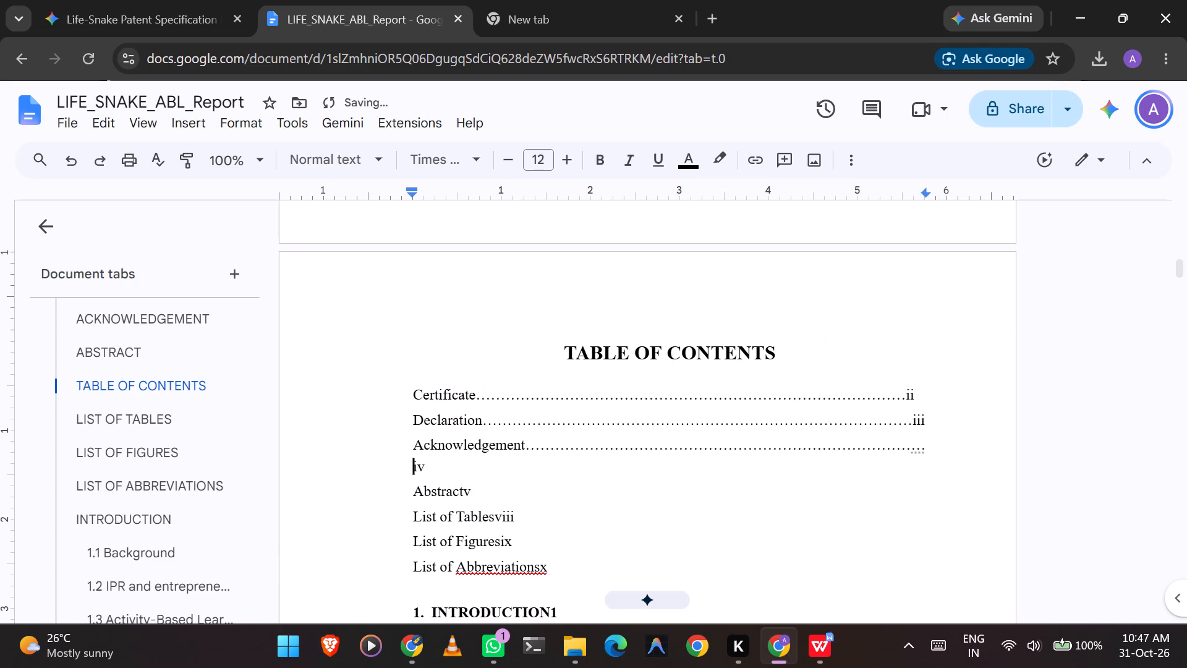
{"action": "key", "text": "BackSpace"}
{"action": "key", "text": "BackSpace"}
{"action": "key", "text": "BackSpace"}
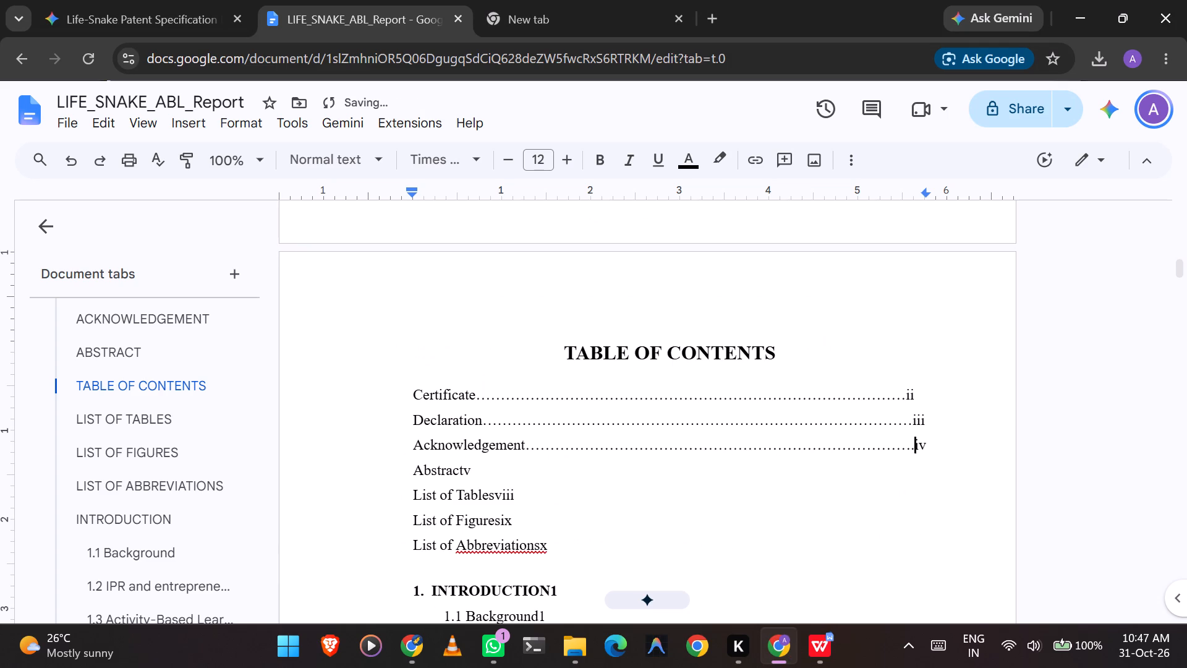
Insert a row of dots between "Abstract" and "v" in the table of contents, keeping the entry on one line.
{"action": "left_click", "coordinate": [461, 473]}
{"action": "left_click", "coordinate": [464, 473]}
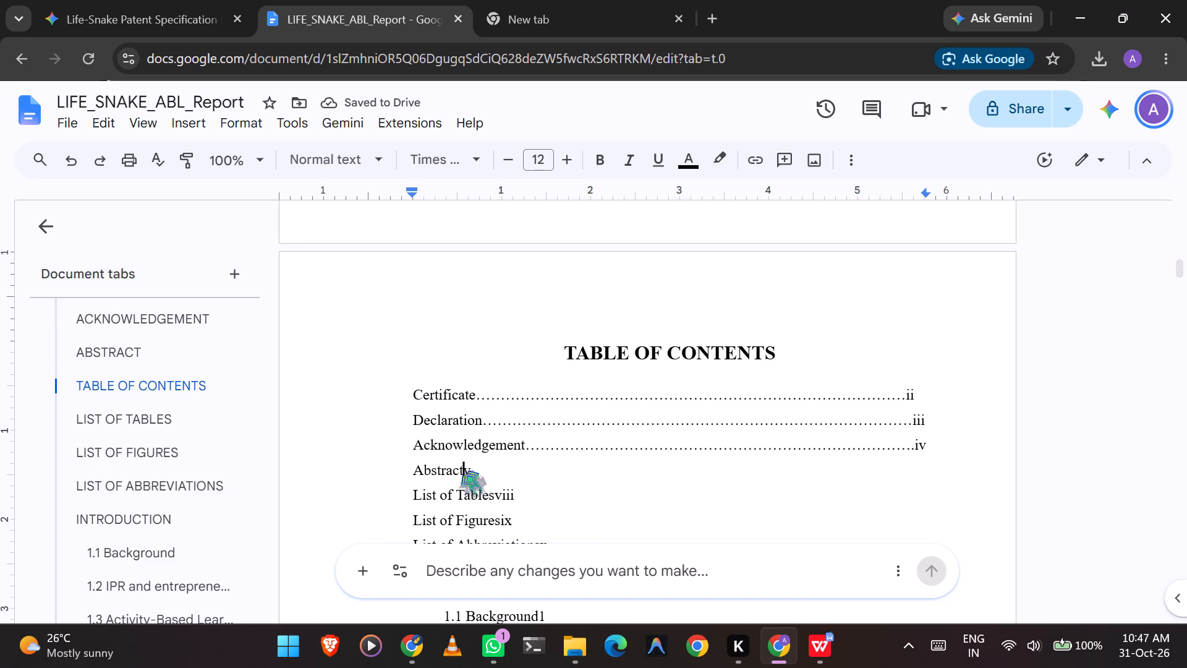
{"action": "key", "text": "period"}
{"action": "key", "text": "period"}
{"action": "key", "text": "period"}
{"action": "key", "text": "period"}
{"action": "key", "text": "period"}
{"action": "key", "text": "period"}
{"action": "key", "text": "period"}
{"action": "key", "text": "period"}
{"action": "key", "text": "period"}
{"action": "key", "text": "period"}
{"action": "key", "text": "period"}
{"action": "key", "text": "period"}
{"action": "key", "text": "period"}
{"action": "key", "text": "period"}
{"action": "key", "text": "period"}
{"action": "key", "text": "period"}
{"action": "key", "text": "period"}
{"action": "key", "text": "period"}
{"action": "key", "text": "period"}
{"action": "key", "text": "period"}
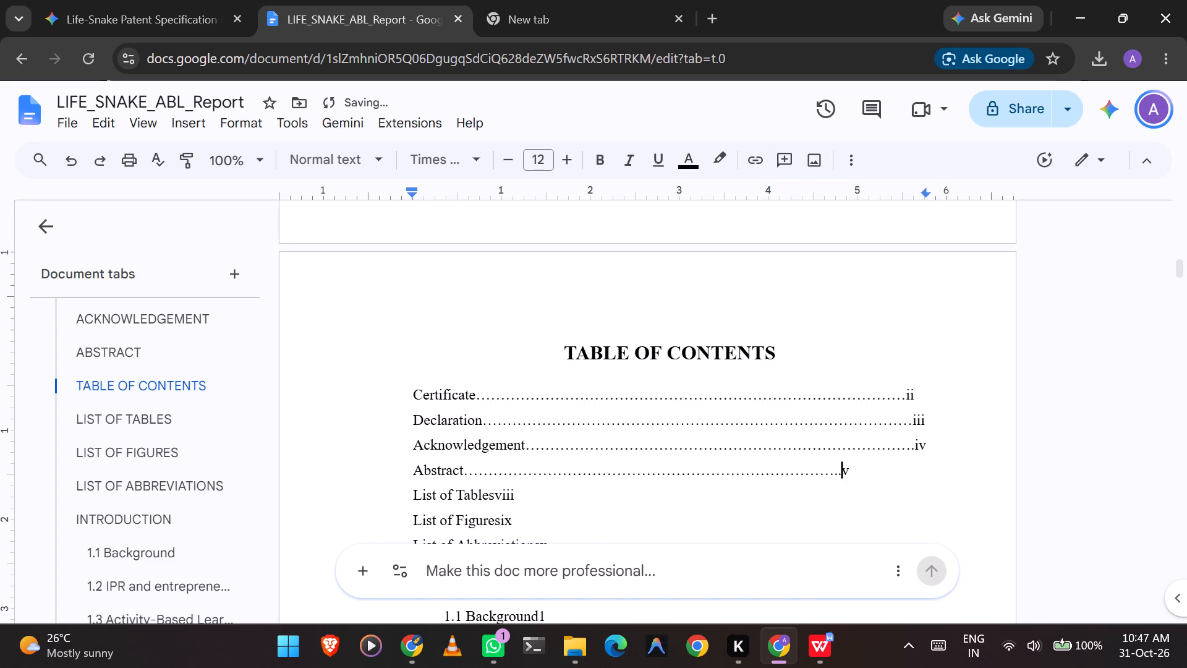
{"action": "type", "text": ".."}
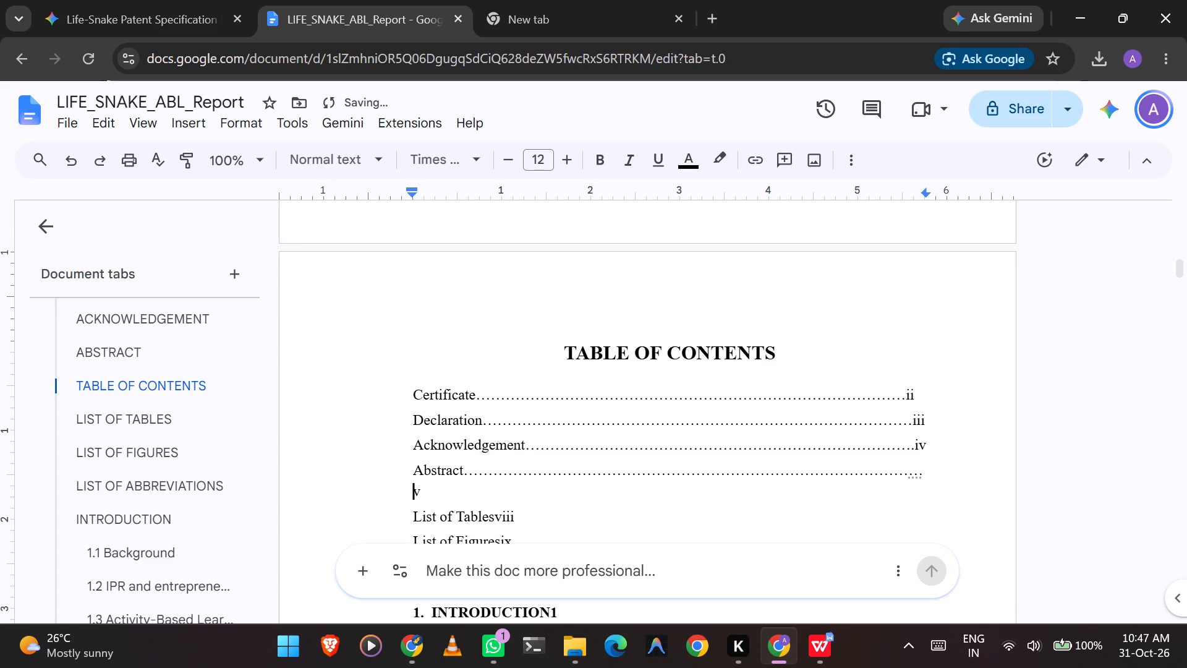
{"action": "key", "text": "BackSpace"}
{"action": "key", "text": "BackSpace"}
Insert a row of dots between "List of Tables" and "viii" in the table of contents, keeping the entry on one line.
{"action": "scroll", "coordinate": [614, 387], "scroll_direction": "down", "scroll_amount": 1}
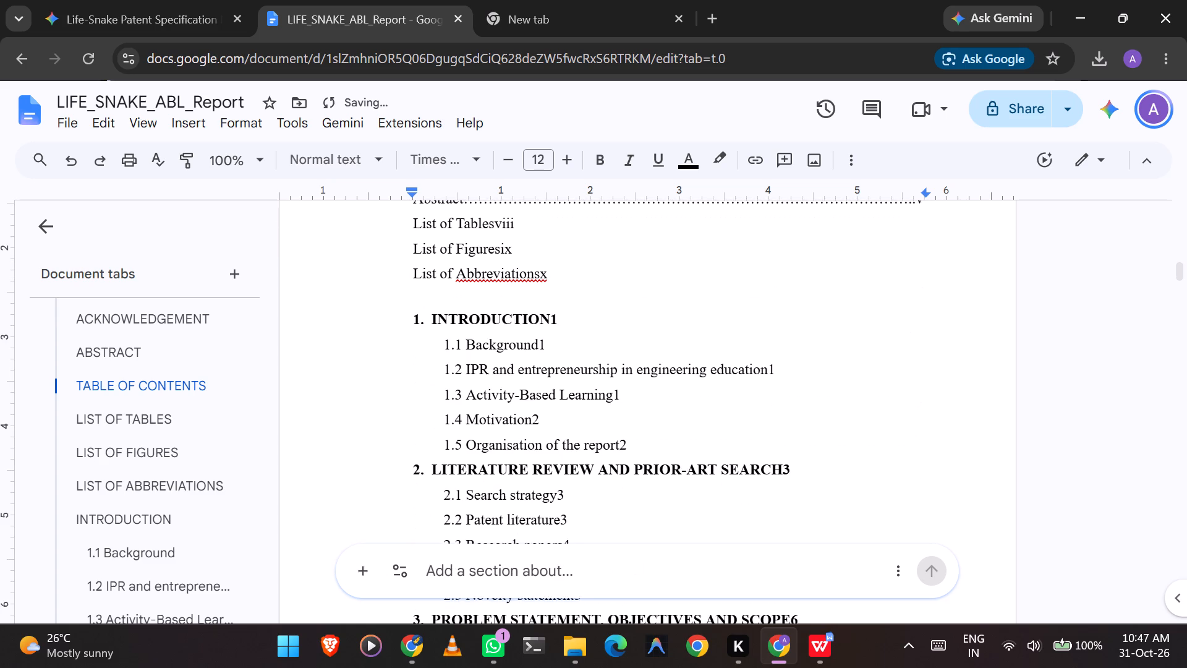
{"action": "scroll", "coordinate": [614, 387], "scroll_direction": "down", "scroll_amount": 1}
{"action": "scroll", "coordinate": [466, 293], "scroll_direction": "up", "scroll_amount": 1}
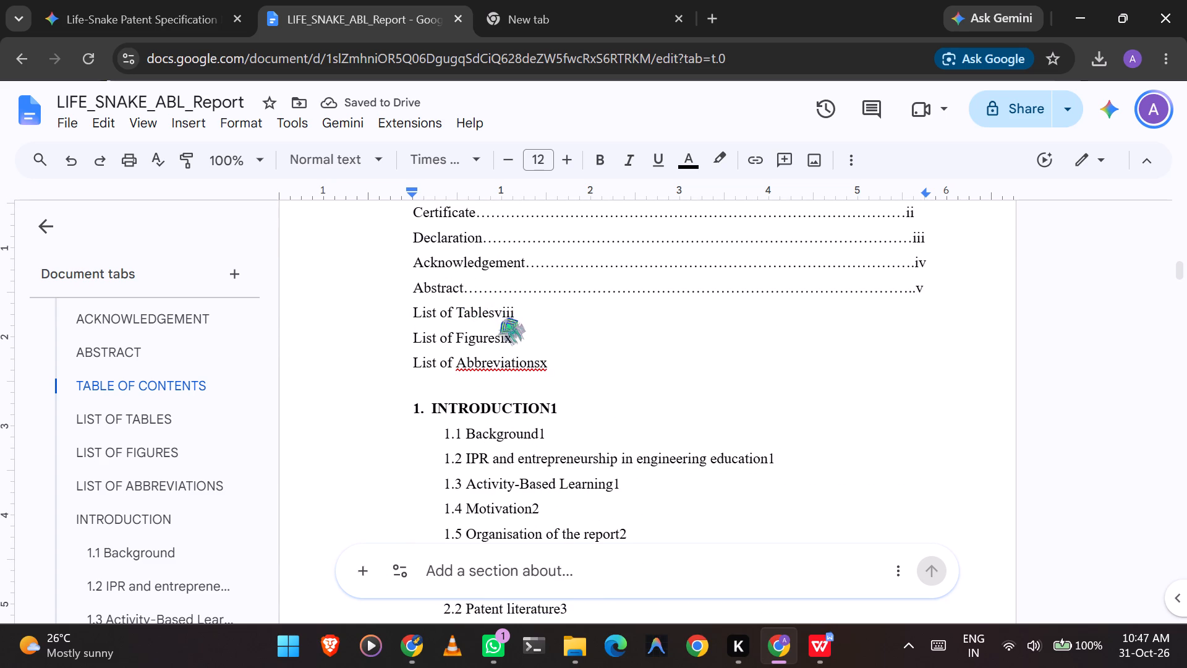
{"action": "left_click", "coordinate": [497, 315]}
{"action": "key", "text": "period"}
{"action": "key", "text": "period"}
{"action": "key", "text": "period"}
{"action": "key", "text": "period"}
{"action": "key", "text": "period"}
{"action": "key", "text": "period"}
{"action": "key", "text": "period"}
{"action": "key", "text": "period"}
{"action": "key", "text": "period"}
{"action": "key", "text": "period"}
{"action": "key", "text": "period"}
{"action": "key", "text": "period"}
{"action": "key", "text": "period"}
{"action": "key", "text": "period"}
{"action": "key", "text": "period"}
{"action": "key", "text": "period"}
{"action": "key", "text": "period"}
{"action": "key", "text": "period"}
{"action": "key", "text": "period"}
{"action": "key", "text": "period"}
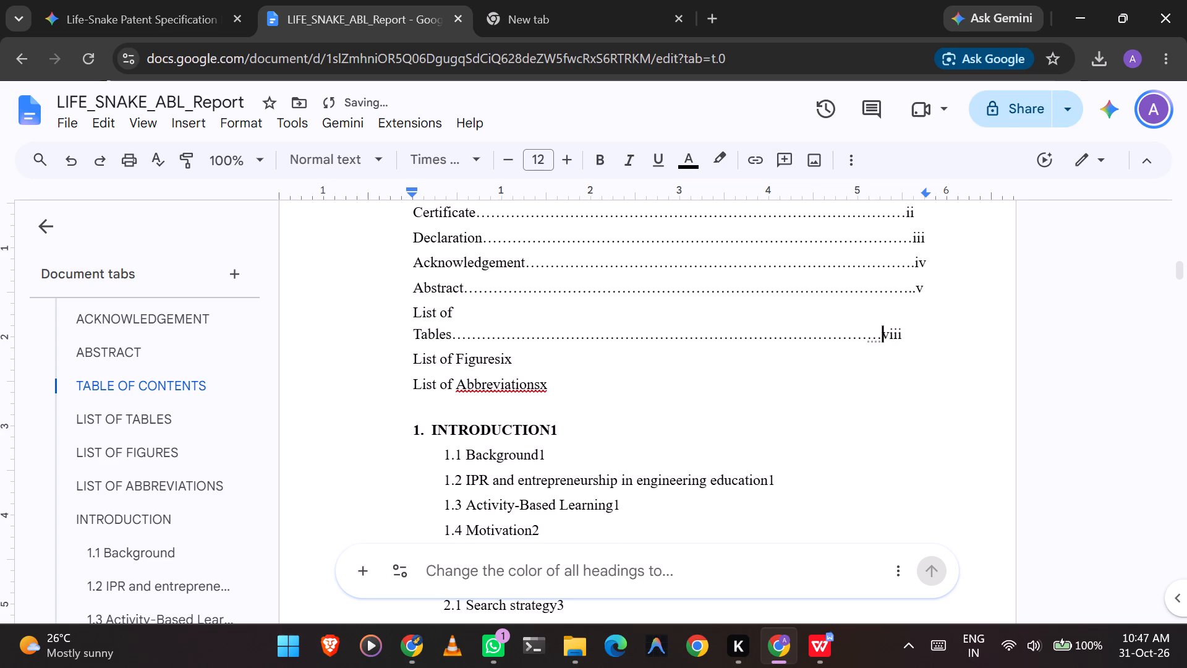
{"action": "key", "text": "BackSpace"}
{"action": "key", "text": "BackSpace"}
{"action": "key", "text": "BackSpace"}
{"action": "key", "text": "BackSpace"}
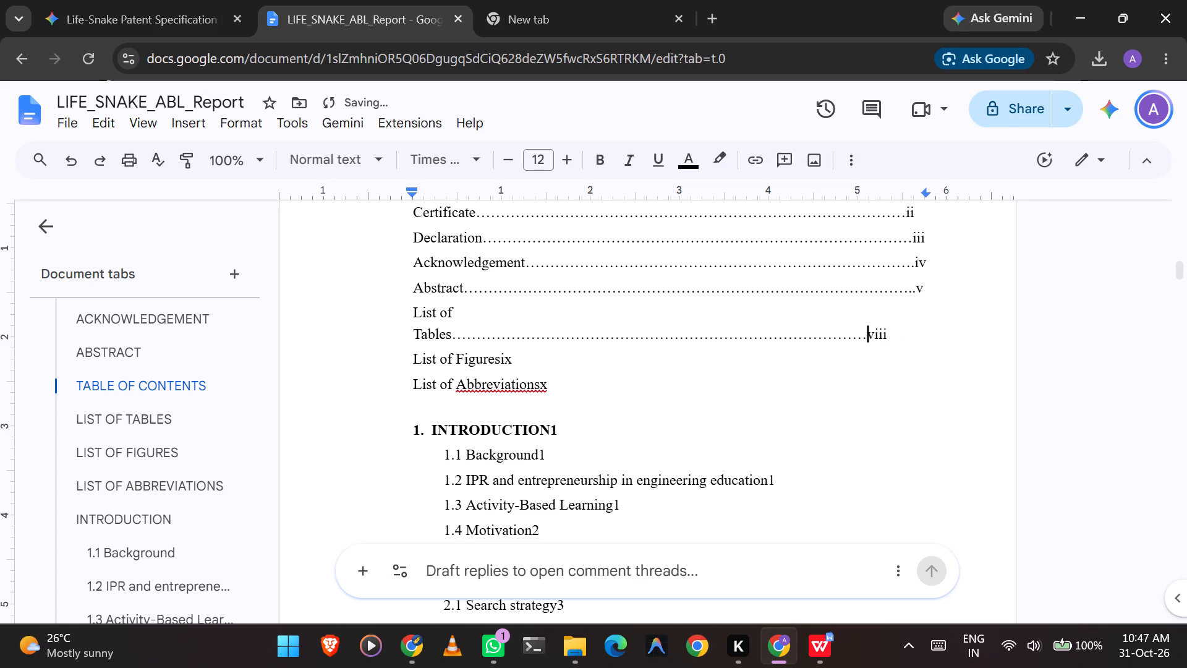
{"action": "key", "text": "BackSpace"}
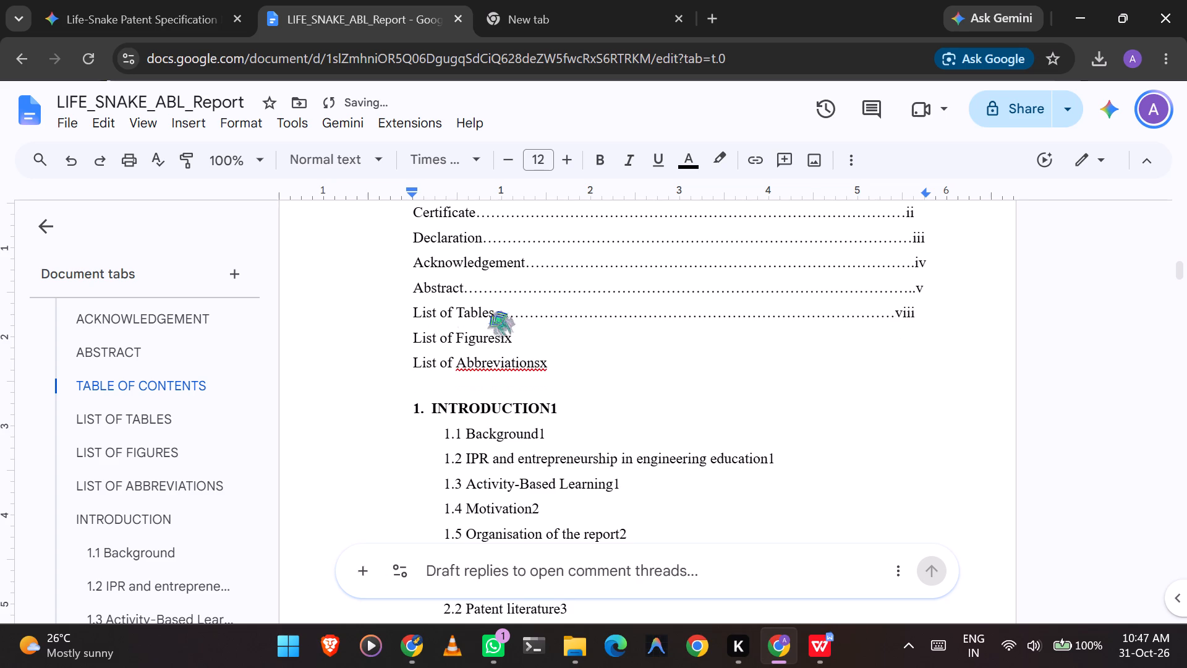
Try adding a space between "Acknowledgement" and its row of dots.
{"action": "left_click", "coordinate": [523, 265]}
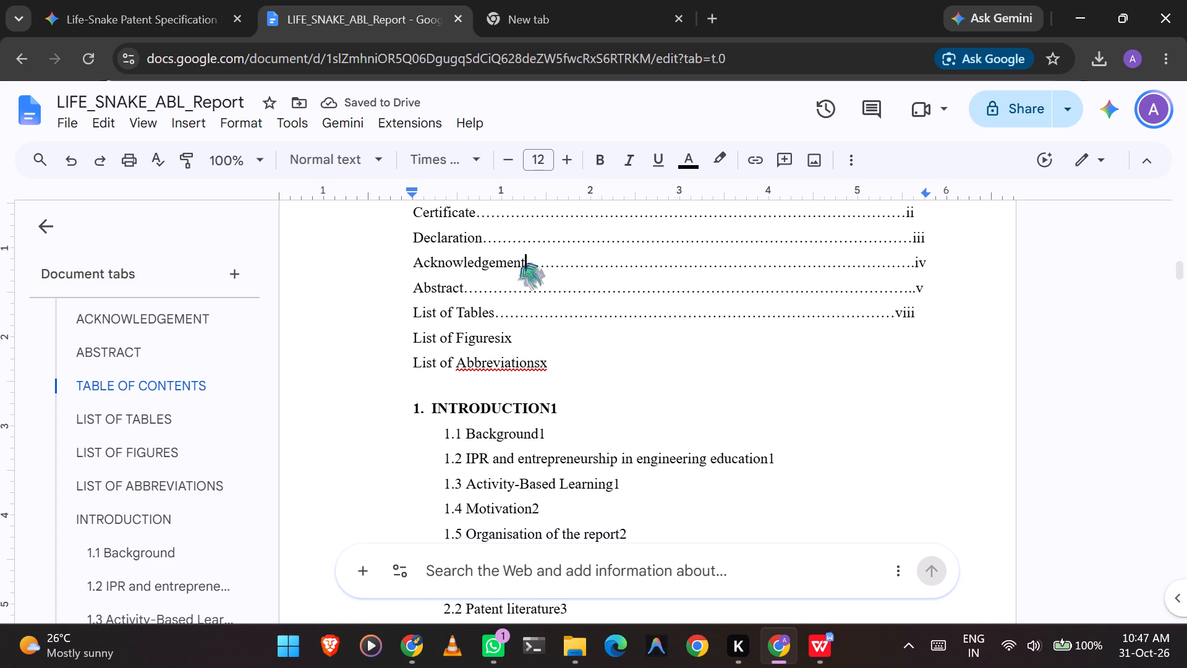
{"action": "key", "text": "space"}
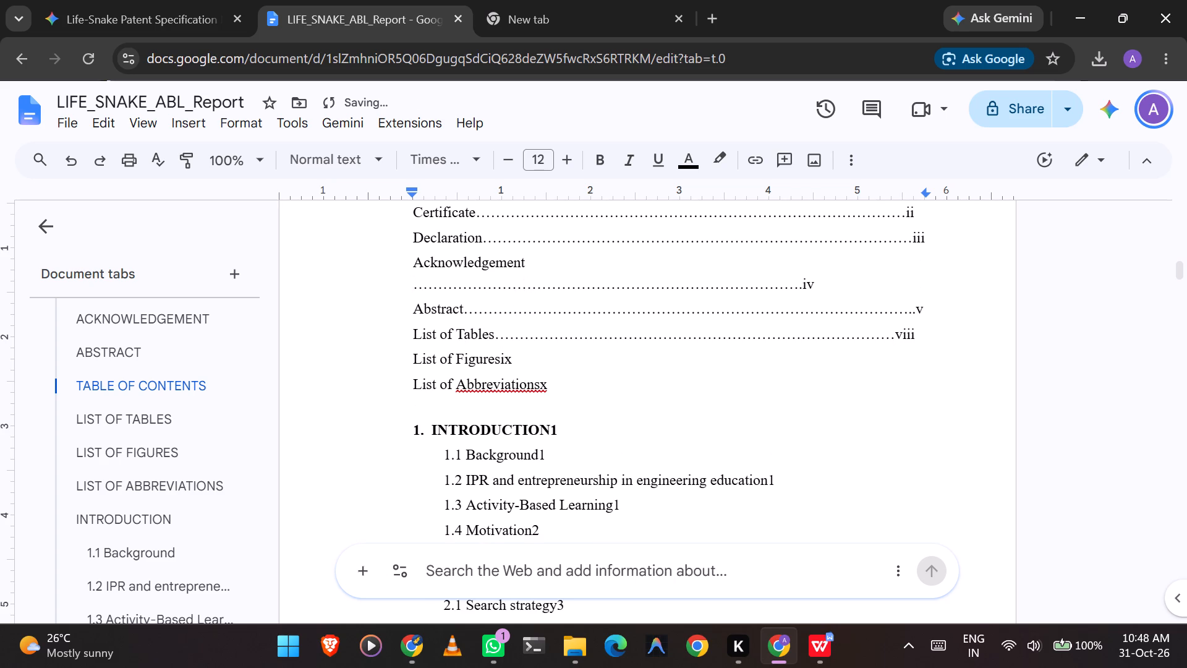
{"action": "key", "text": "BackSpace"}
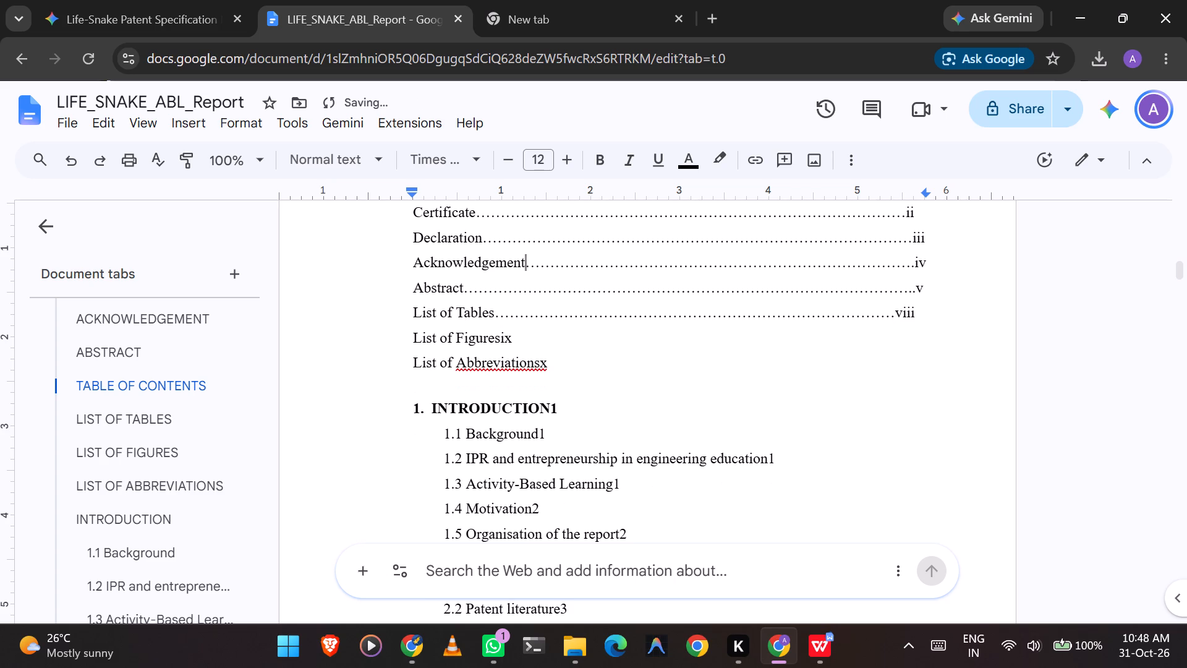
Insert a row of dots between "List of Figures" and "ix" in the table of contents, reaching the right margin on one line.
{"action": "left_click", "coordinate": [500, 340]}
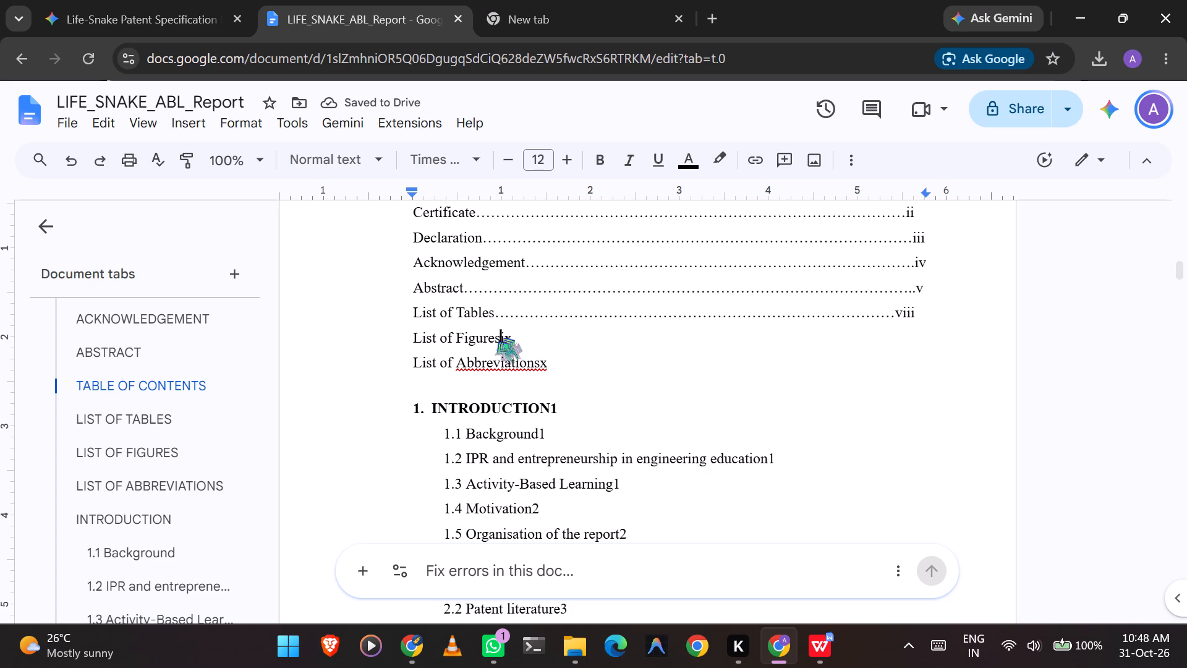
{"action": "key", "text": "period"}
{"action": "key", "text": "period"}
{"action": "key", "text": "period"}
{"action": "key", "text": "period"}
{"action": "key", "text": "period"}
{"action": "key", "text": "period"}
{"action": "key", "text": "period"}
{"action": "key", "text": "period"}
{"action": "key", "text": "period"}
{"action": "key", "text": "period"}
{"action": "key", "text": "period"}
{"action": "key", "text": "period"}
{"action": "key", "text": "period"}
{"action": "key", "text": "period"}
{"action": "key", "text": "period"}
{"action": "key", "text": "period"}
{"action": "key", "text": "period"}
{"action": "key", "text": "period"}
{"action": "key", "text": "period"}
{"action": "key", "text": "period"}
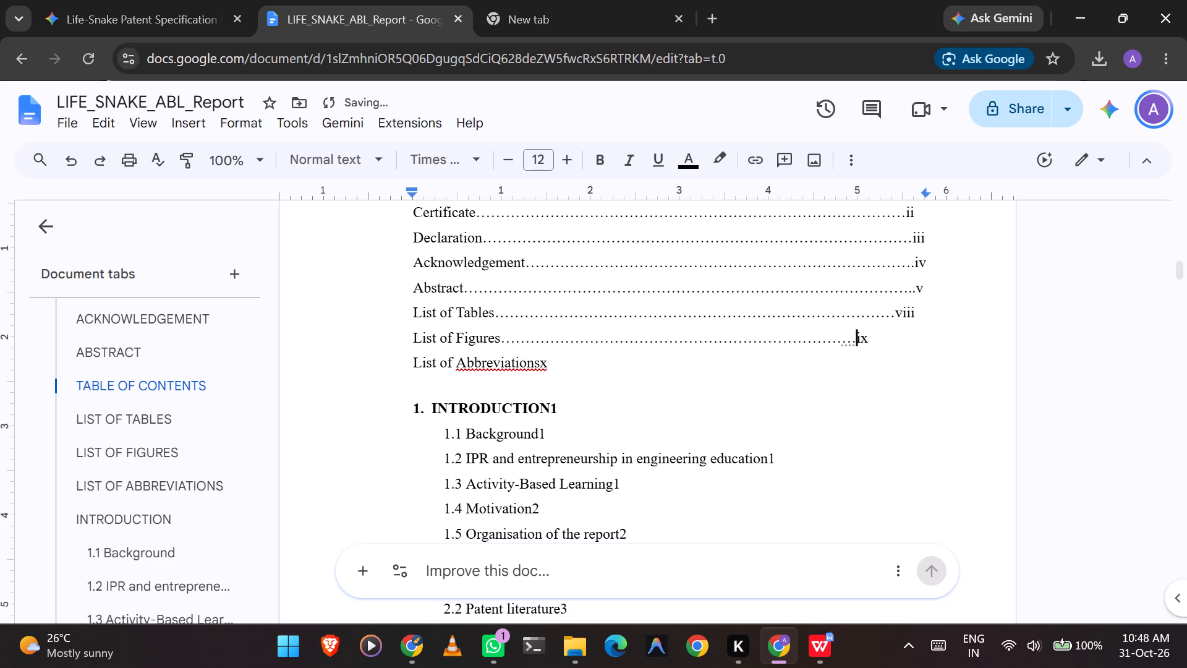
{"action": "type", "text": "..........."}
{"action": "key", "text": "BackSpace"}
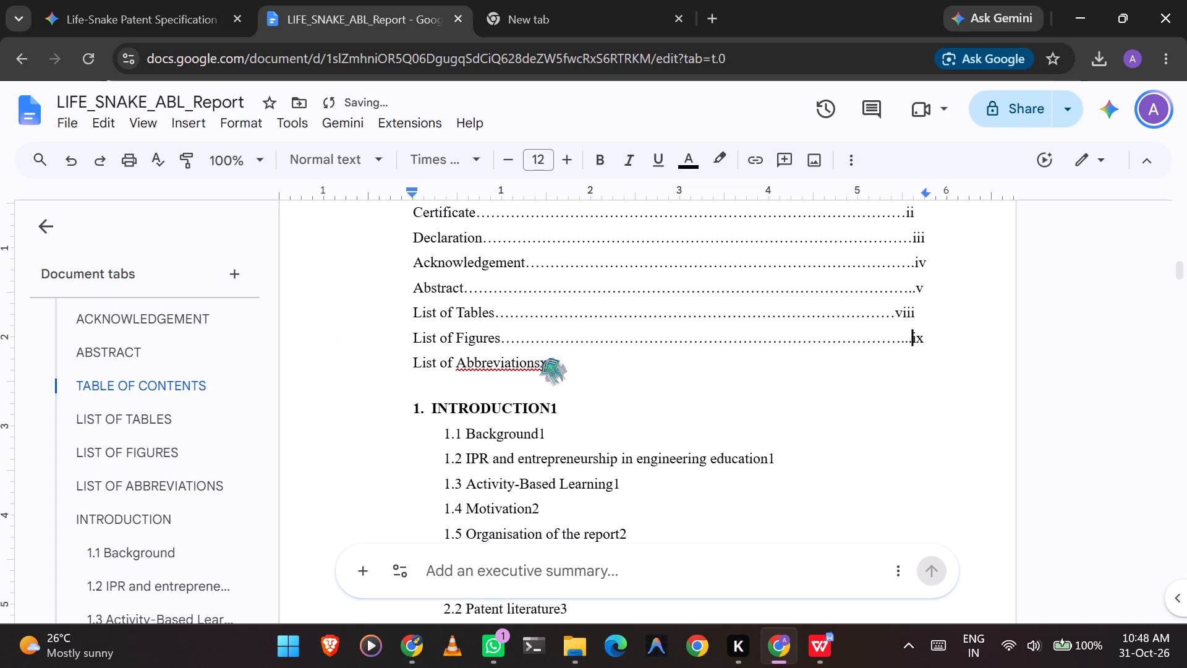
Insert a row of dots between "List of Abbreviations" and "x" in the table of contents, keeping the entry on one line.
{"action": "left_click", "coordinate": [537, 367]}
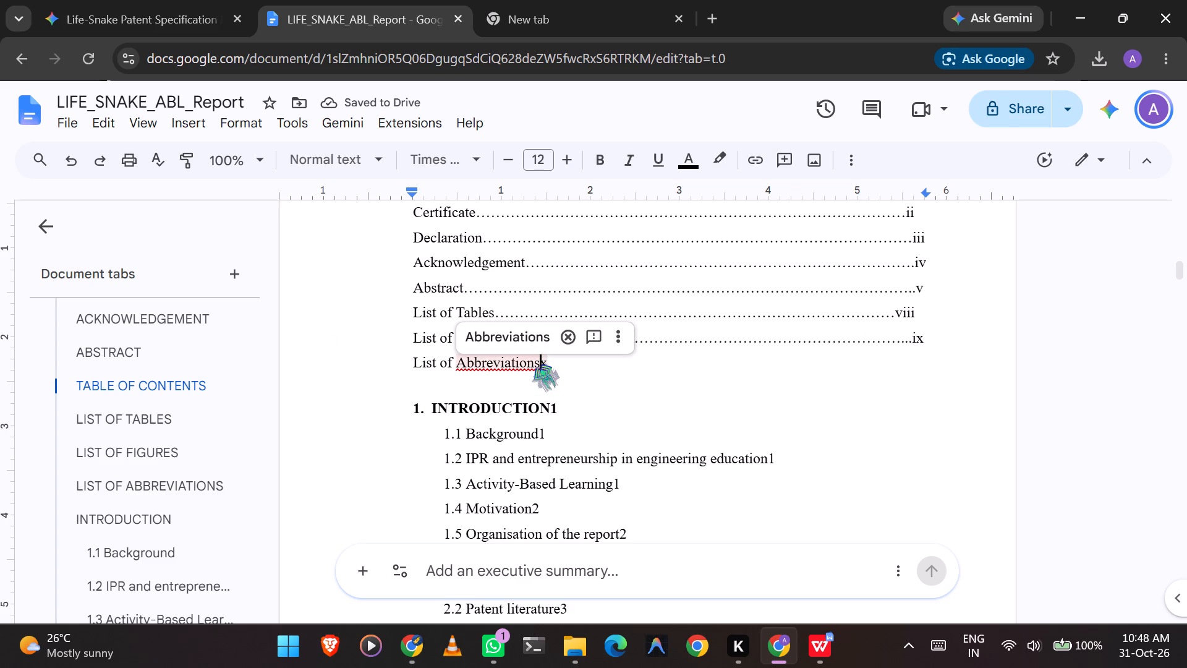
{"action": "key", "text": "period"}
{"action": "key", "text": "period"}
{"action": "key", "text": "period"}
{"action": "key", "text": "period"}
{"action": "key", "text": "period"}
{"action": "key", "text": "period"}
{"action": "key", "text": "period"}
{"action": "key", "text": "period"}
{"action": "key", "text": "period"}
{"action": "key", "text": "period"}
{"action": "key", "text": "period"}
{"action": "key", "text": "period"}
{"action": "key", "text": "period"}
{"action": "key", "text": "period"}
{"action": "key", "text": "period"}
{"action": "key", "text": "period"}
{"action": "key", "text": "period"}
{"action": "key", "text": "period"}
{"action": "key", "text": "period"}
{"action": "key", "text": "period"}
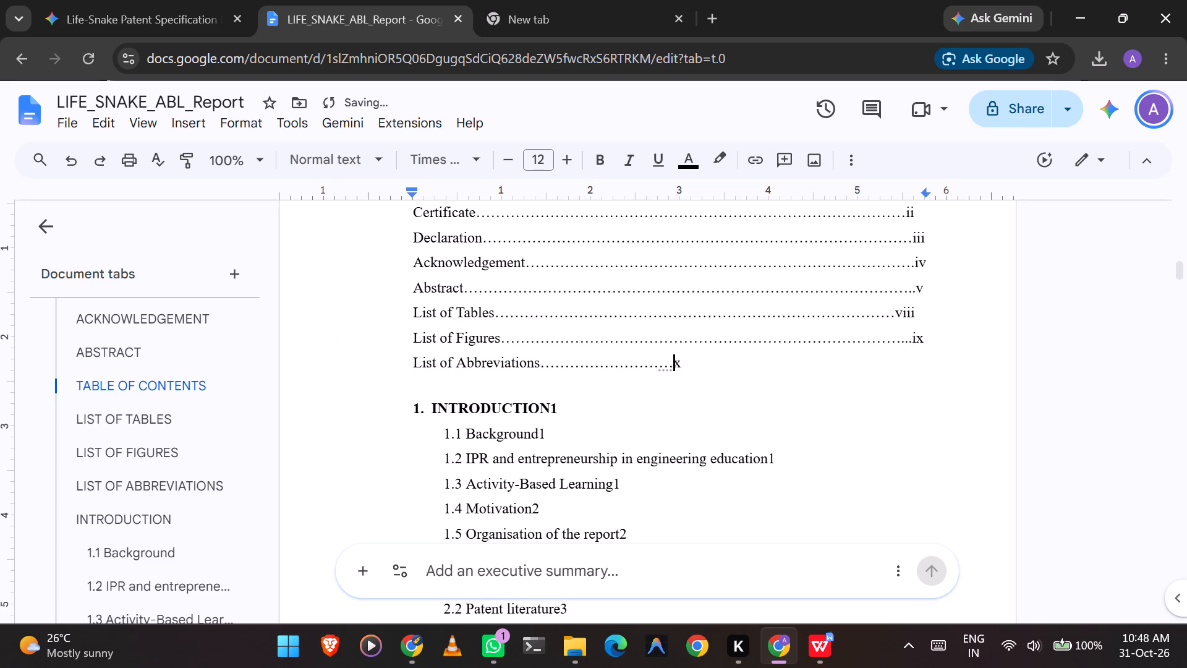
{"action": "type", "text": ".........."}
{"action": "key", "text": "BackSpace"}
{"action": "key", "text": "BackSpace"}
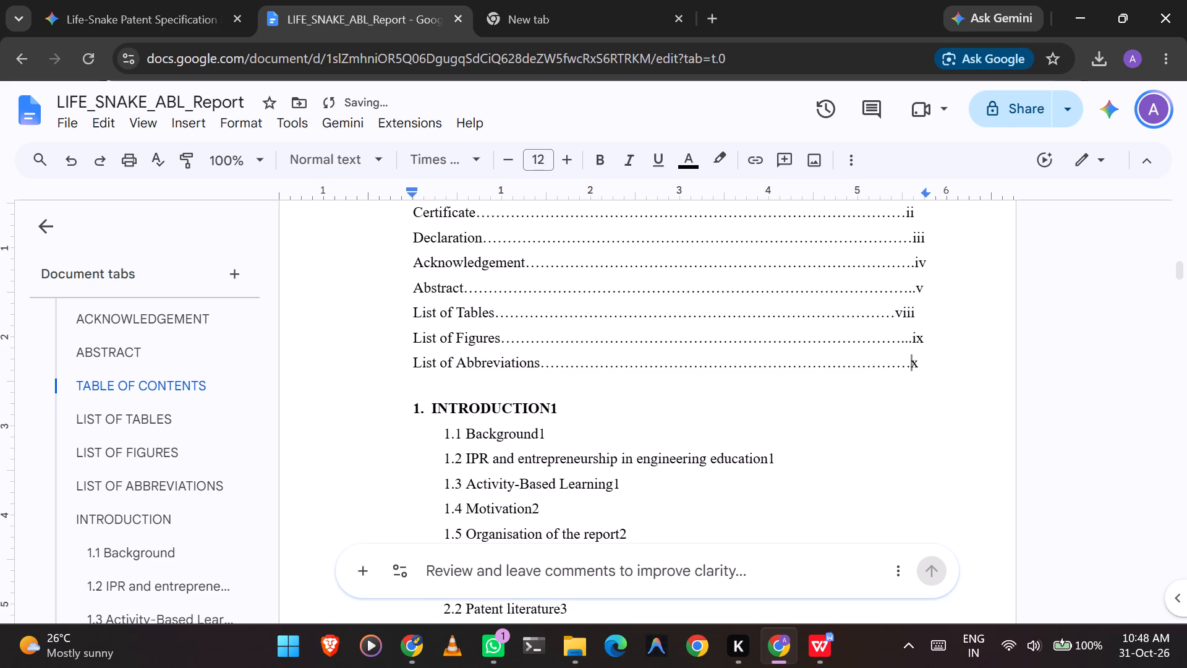
Insert a row of bold dots between the "1. INTRODUCTION" contents entry and its page number 1, reaching the right margin.
{"action": "left_click", "coordinate": [549, 416]}
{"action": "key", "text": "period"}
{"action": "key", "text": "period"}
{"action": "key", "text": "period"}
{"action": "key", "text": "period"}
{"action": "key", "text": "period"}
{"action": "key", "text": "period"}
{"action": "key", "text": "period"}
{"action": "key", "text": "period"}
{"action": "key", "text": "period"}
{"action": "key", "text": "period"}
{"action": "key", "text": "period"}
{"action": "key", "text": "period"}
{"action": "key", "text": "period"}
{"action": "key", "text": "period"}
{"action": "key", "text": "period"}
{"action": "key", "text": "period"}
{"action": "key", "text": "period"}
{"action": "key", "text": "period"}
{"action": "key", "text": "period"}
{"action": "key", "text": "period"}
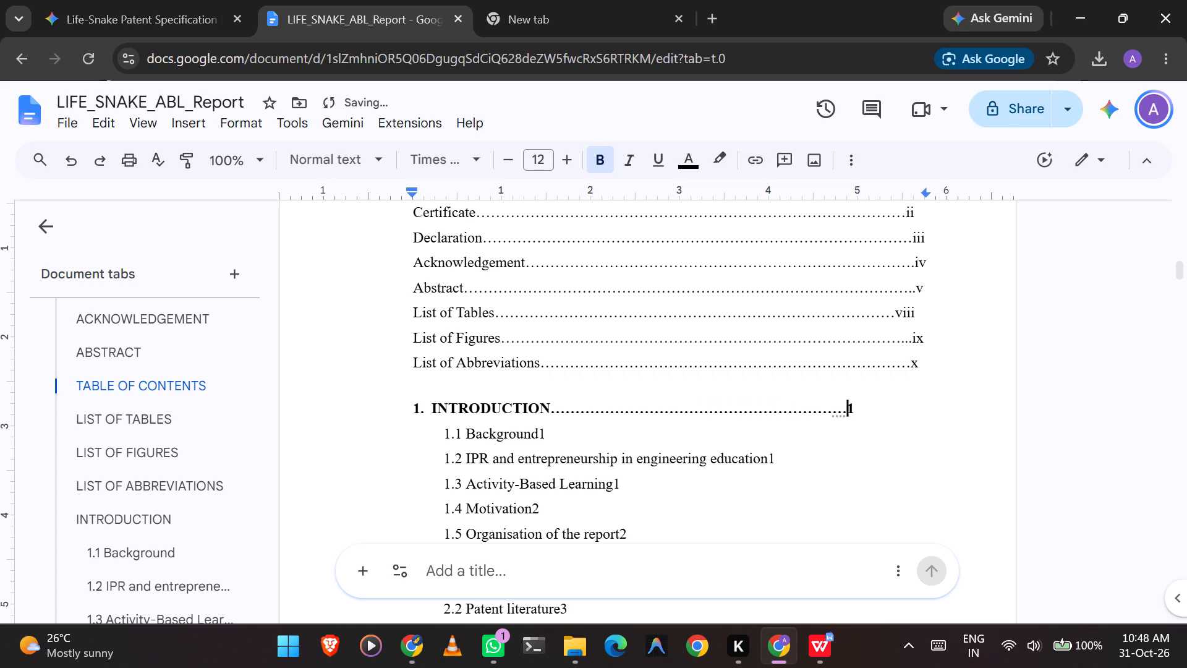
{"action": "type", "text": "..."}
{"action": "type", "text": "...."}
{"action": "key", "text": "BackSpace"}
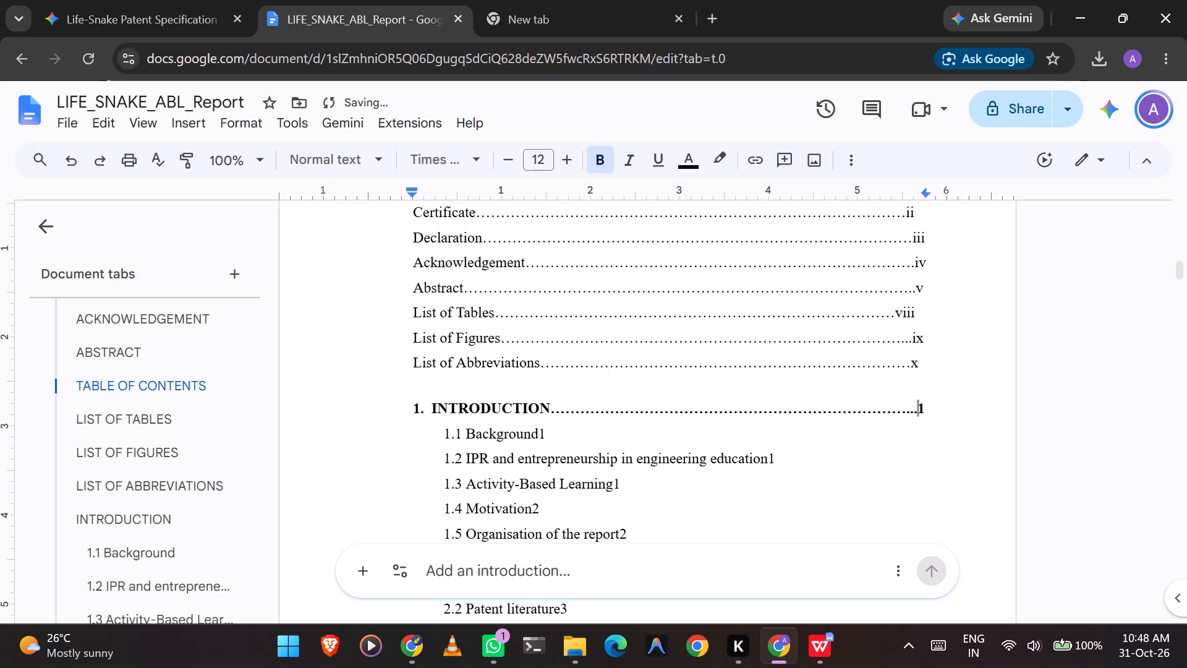
Justify the front-matter contents entries from "Certificate" to "List of Abbreviations".
{"action": "scroll", "coordinate": [517, 378], "scroll_direction": "up", "scroll_amount": 1}
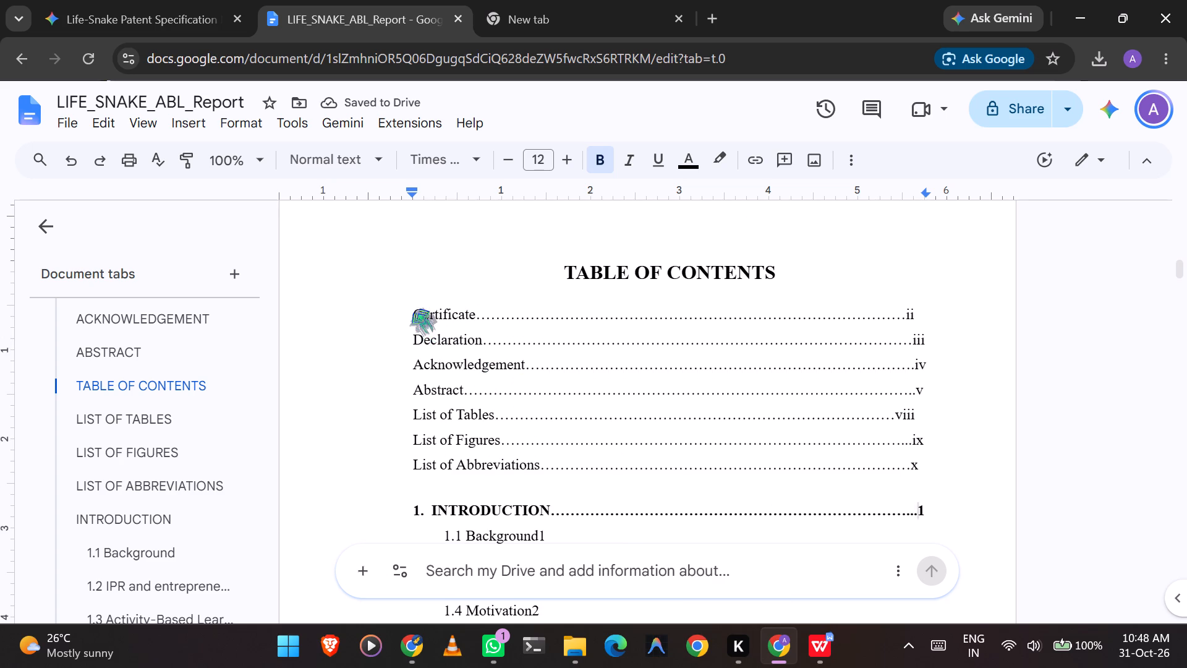
{"action": "left_click_drag", "start_coordinate": [415, 310], "coordinate": [943, 472]}
{"action": "left_click", "coordinate": [856, 158]}
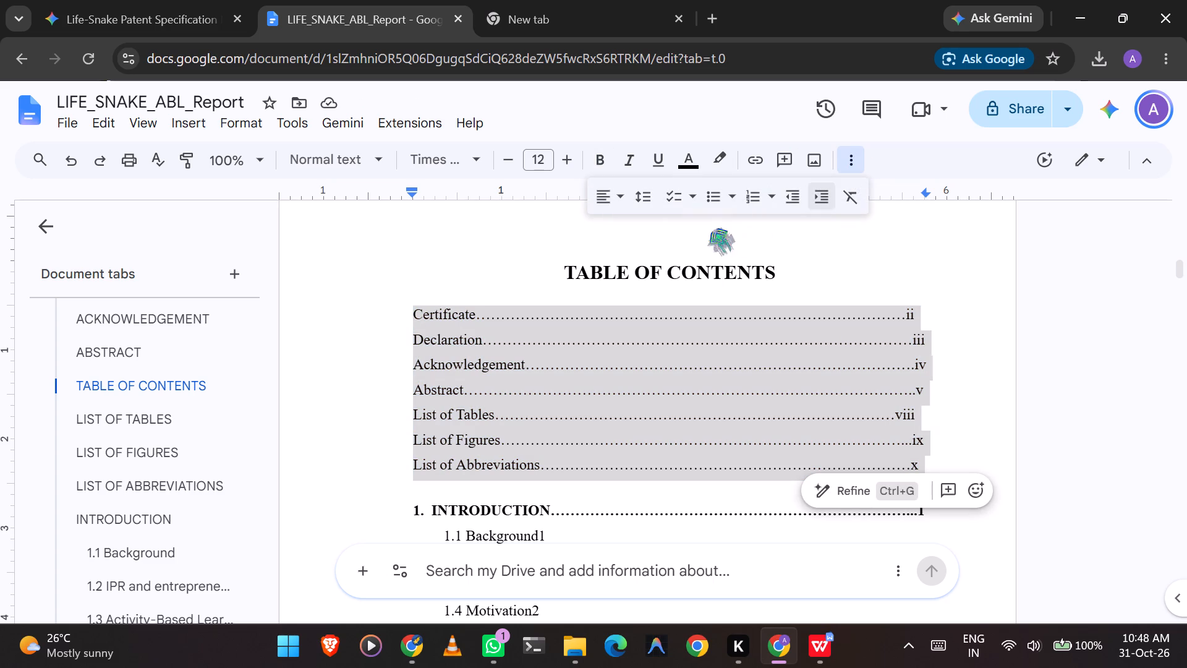
{"action": "left_click", "coordinate": [613, 191]}
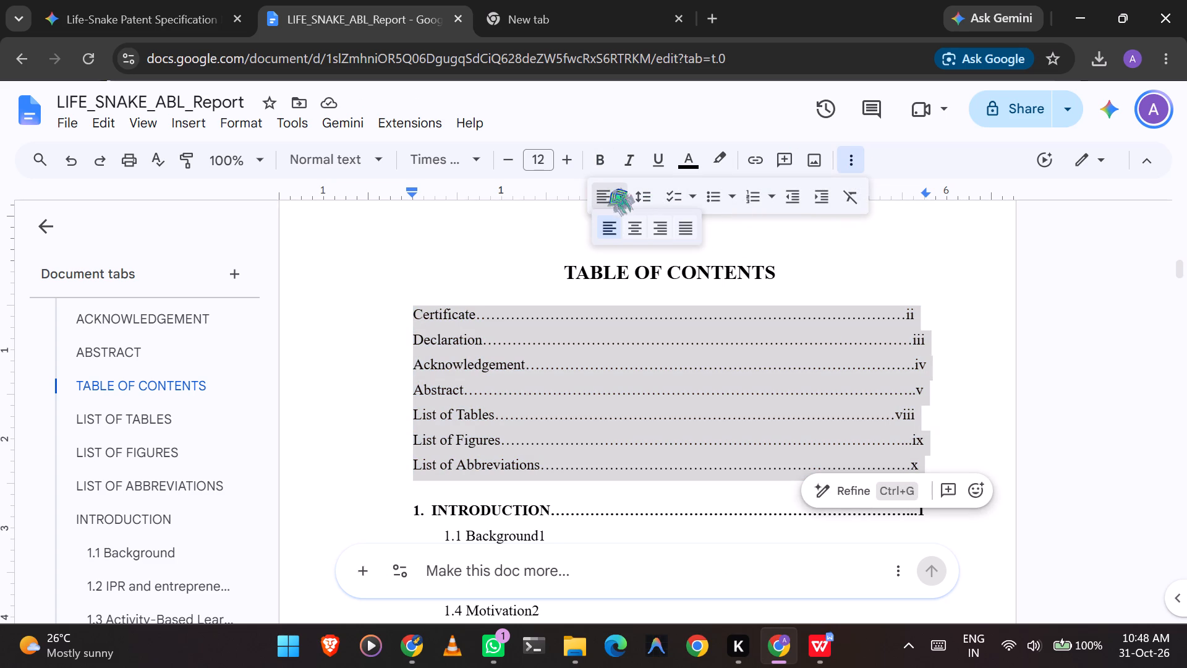
{"action": "left_click", "coordinate": [688, 228]}
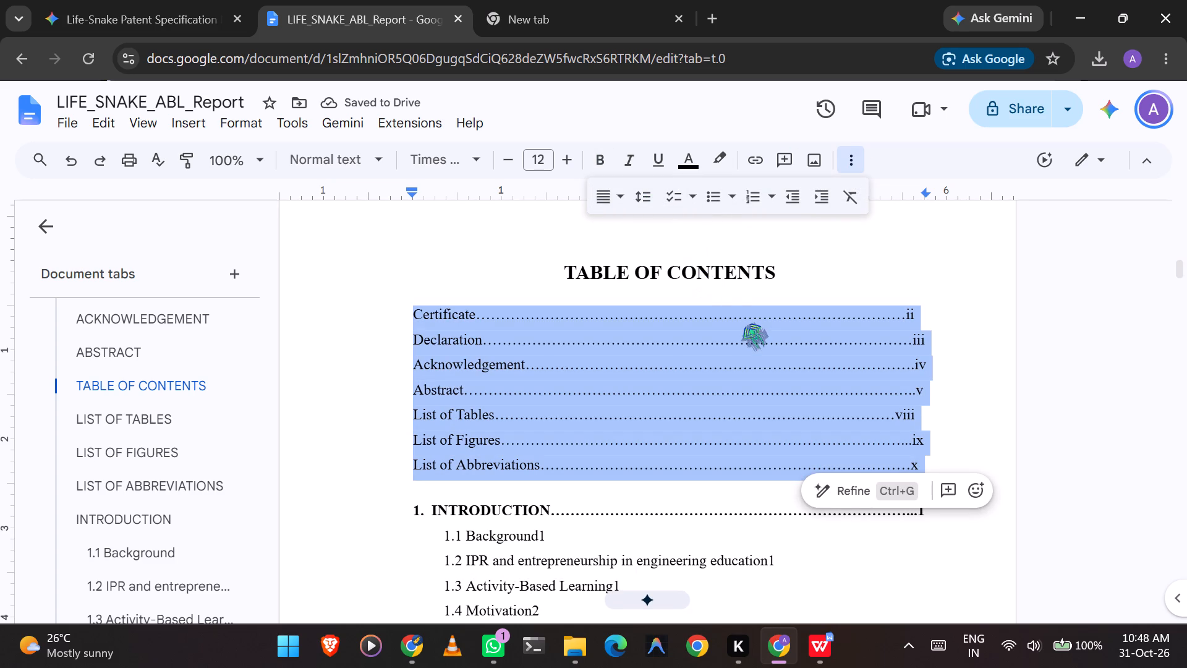
{"action": "left_click", "coordinate": [621, 200]}
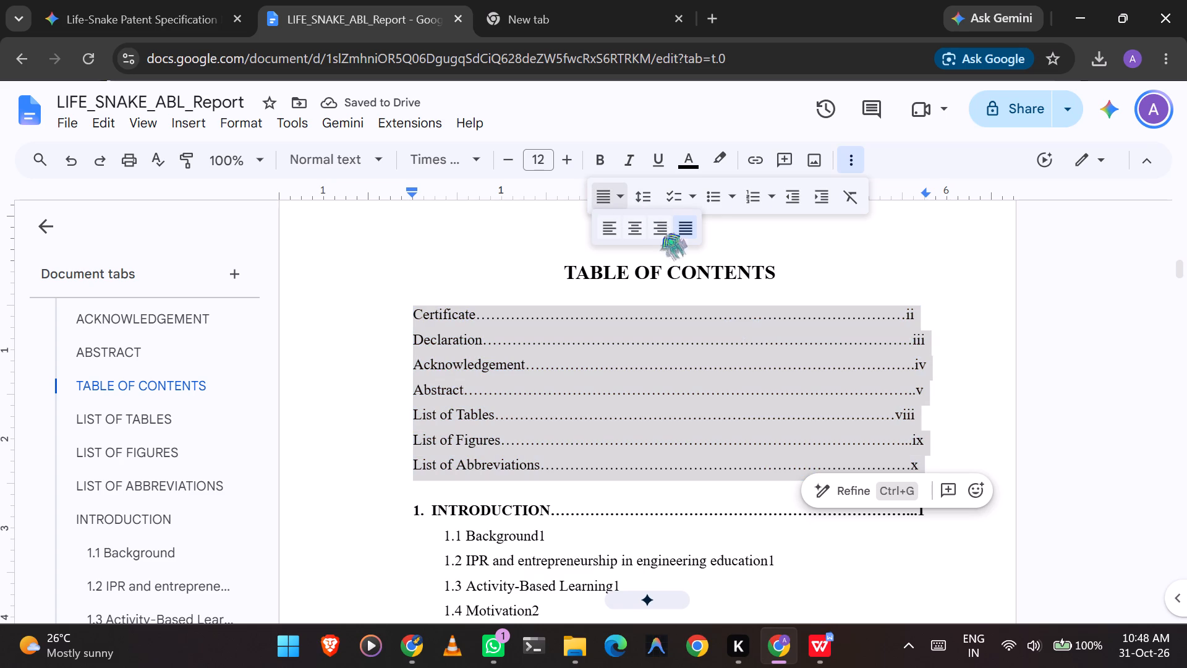
{"action": "left_click", "coordinate": [767, 340]}
{"action": "left_click", "coordinate": [876, 312]}
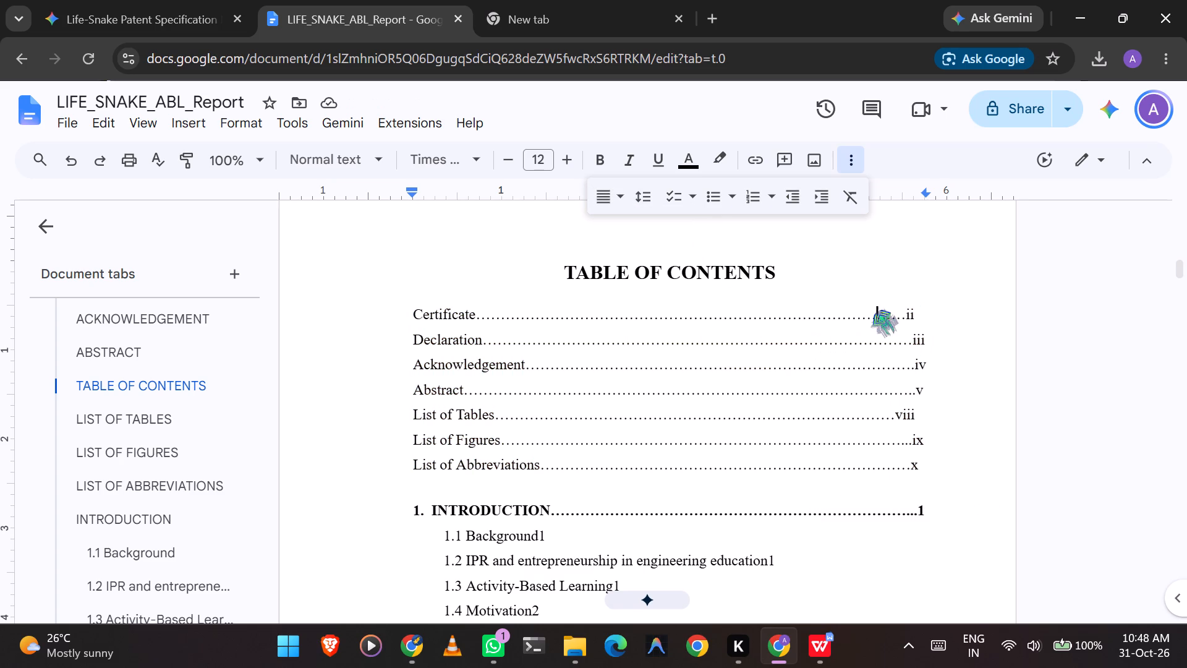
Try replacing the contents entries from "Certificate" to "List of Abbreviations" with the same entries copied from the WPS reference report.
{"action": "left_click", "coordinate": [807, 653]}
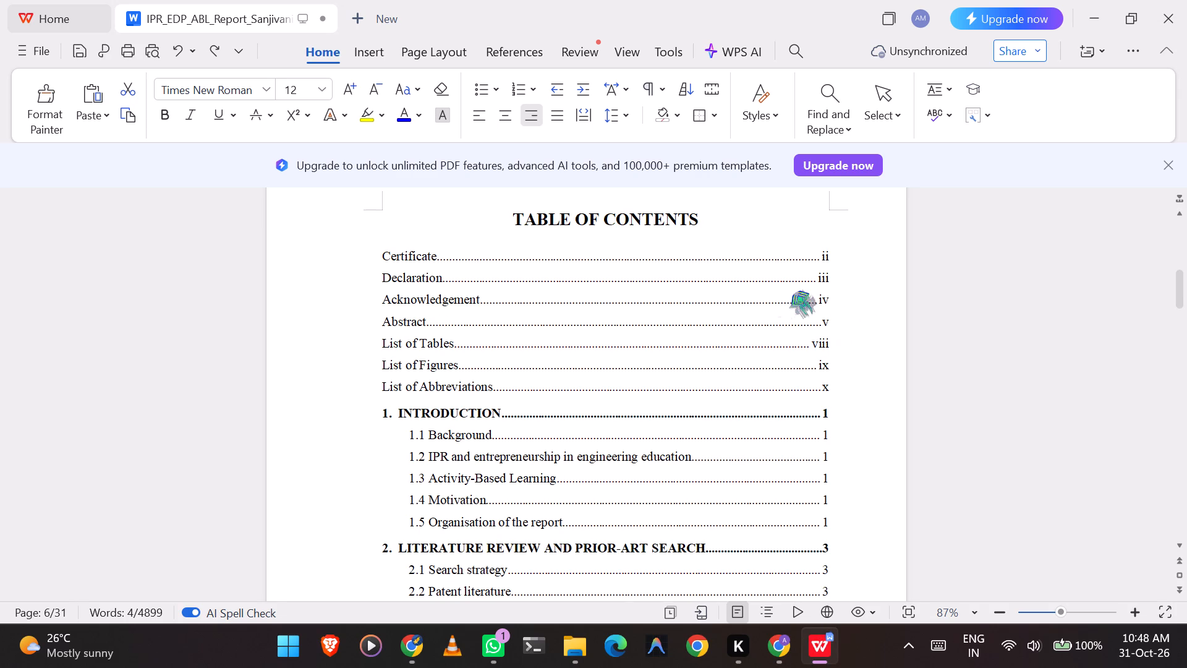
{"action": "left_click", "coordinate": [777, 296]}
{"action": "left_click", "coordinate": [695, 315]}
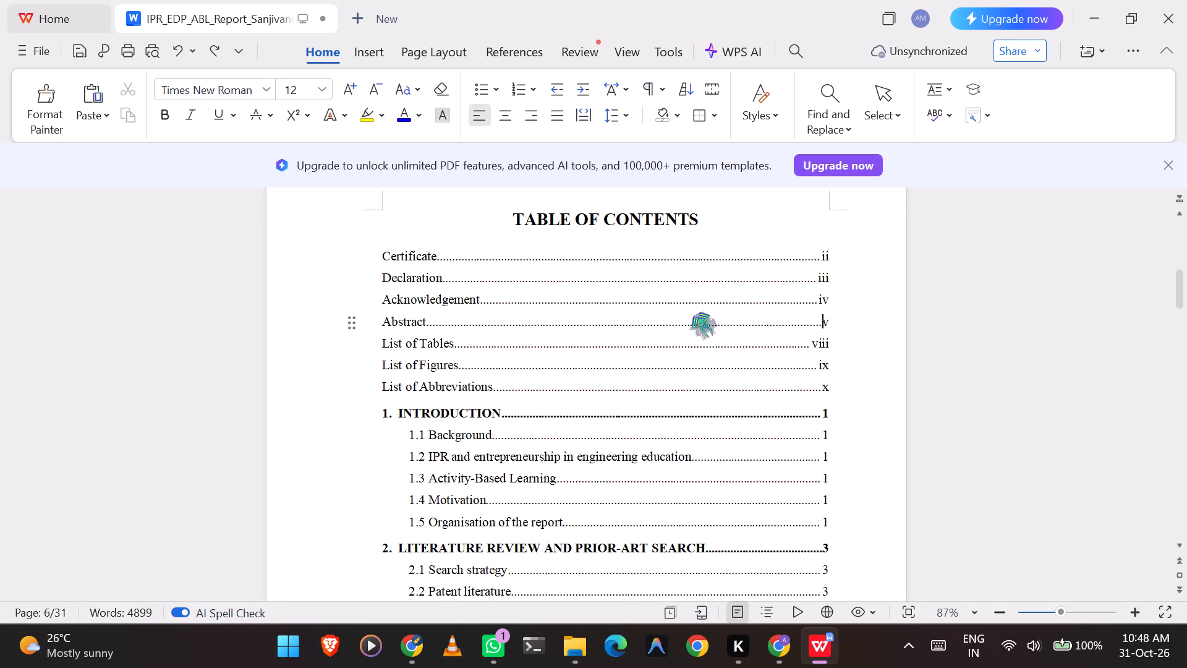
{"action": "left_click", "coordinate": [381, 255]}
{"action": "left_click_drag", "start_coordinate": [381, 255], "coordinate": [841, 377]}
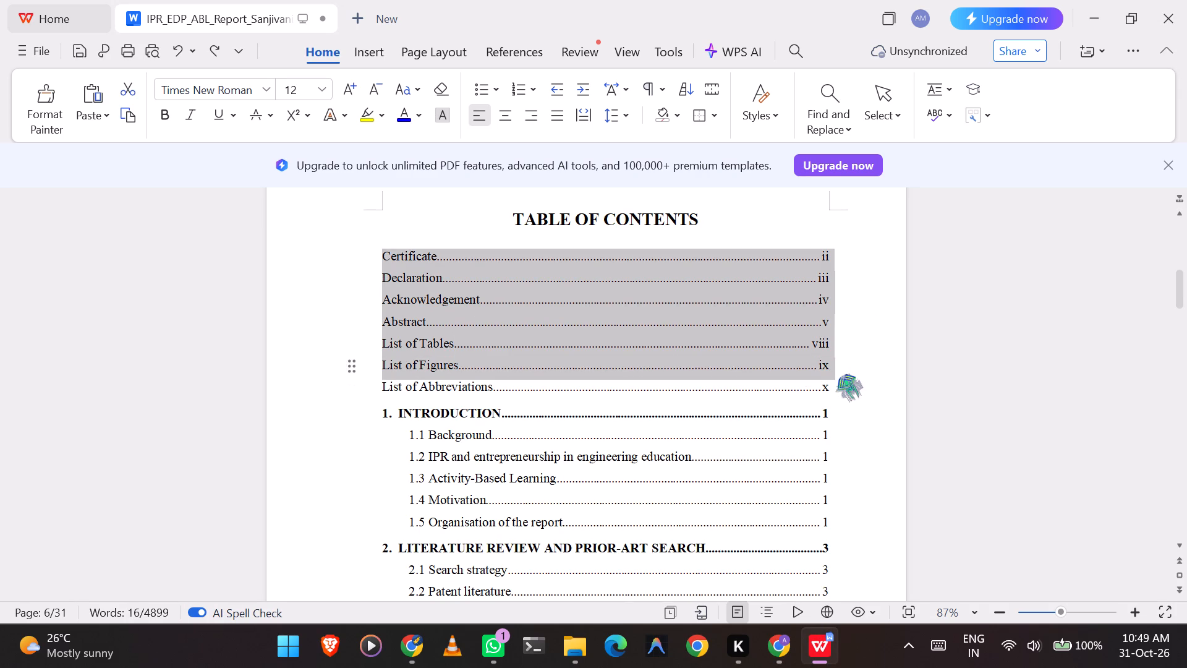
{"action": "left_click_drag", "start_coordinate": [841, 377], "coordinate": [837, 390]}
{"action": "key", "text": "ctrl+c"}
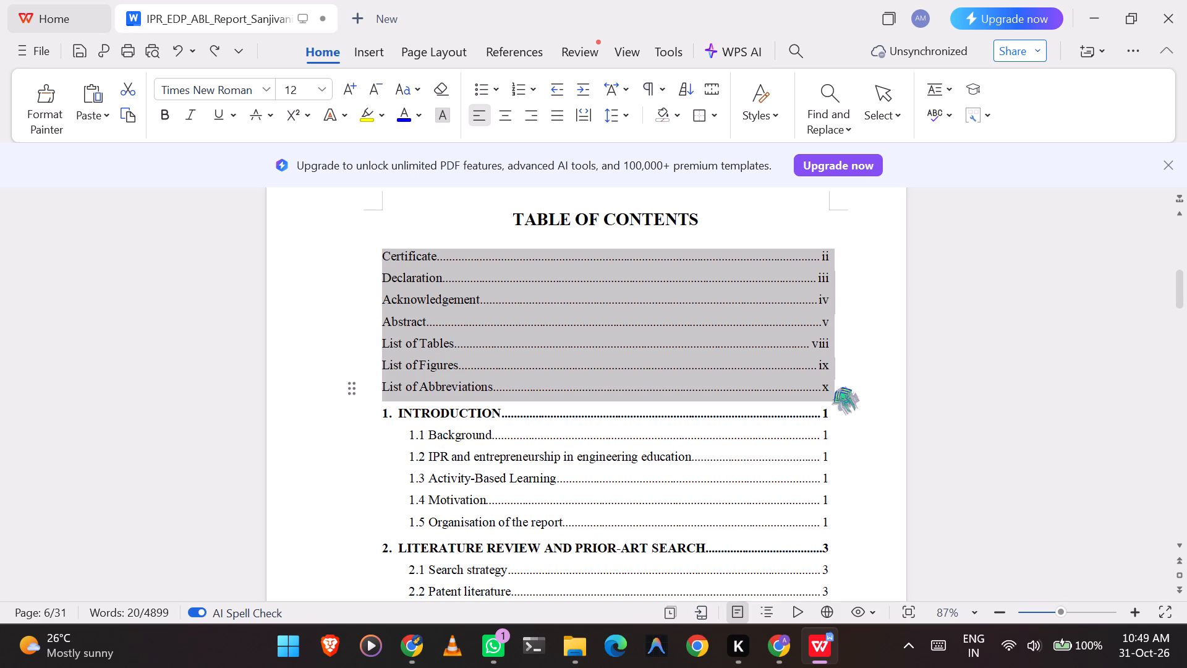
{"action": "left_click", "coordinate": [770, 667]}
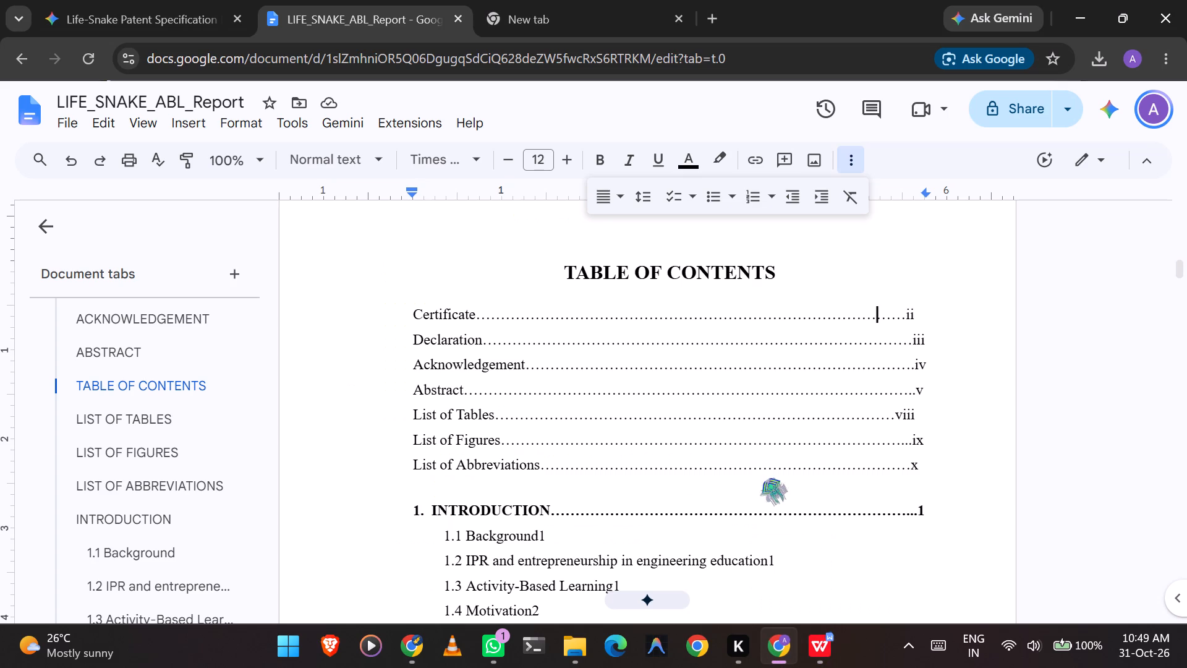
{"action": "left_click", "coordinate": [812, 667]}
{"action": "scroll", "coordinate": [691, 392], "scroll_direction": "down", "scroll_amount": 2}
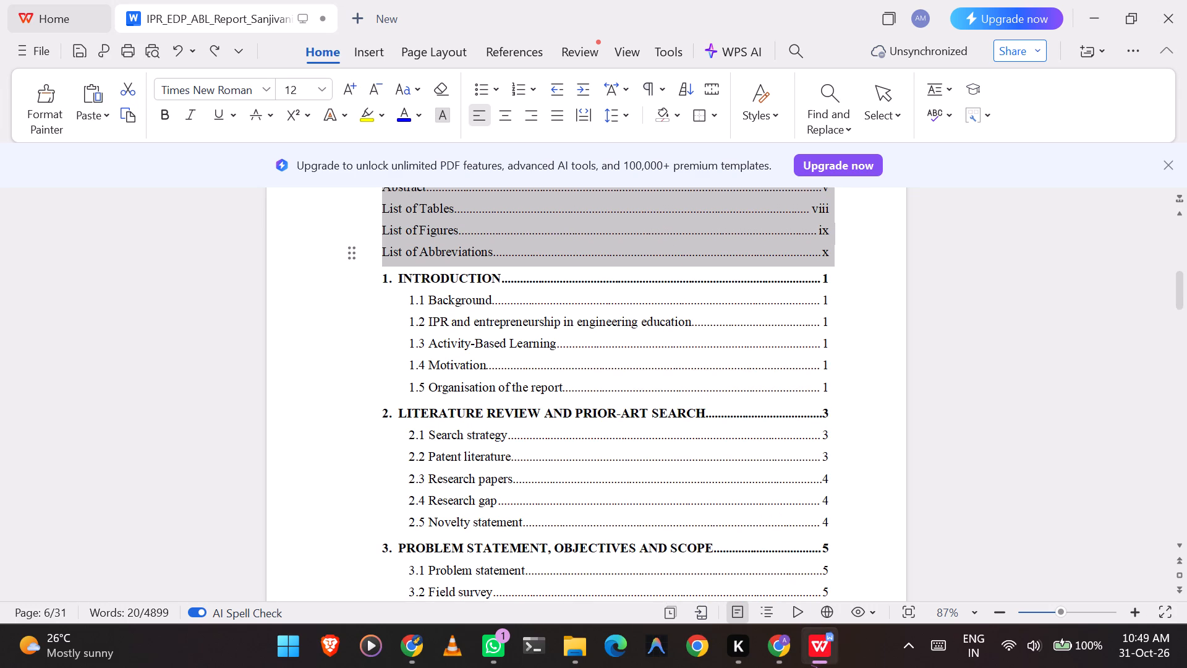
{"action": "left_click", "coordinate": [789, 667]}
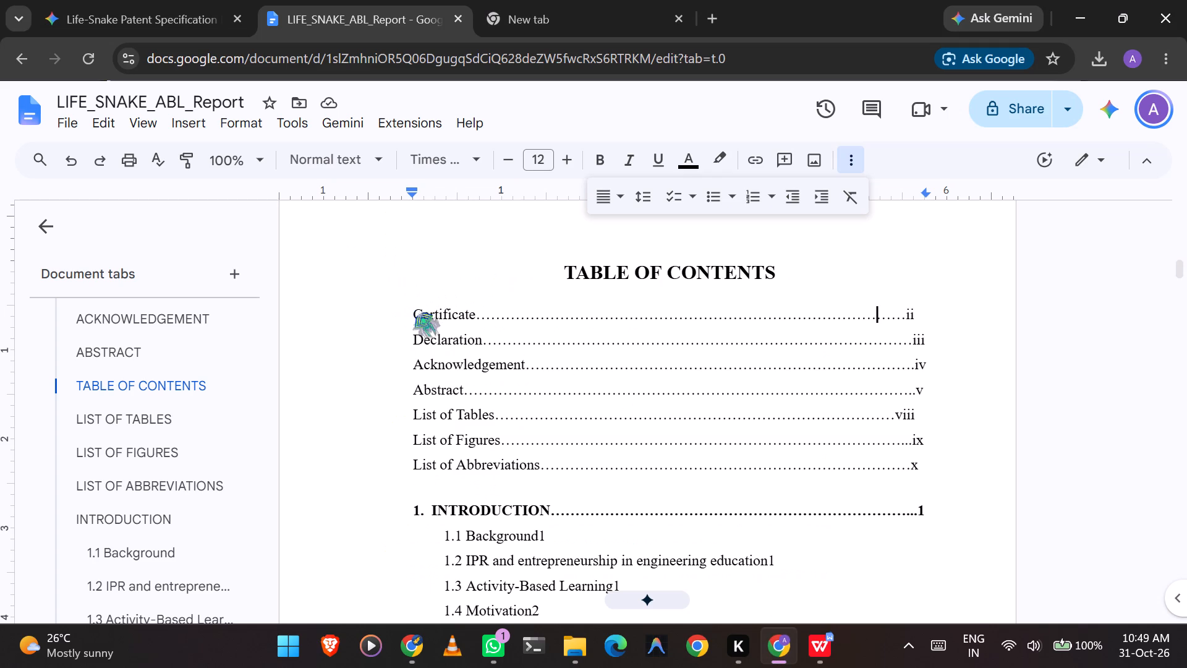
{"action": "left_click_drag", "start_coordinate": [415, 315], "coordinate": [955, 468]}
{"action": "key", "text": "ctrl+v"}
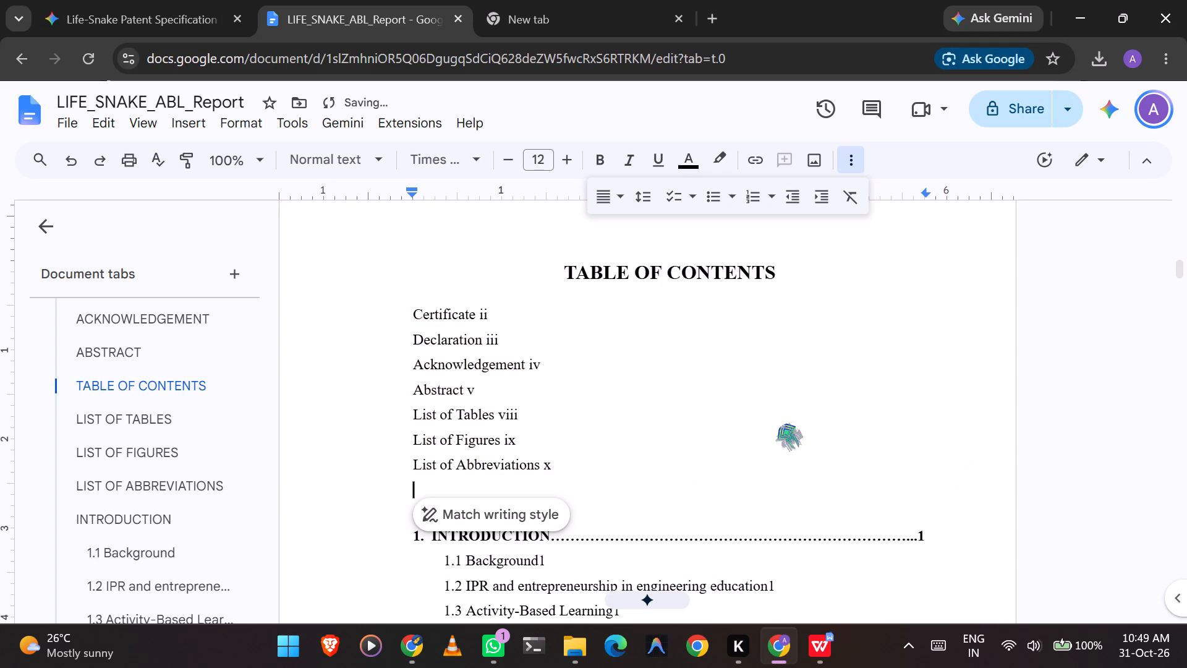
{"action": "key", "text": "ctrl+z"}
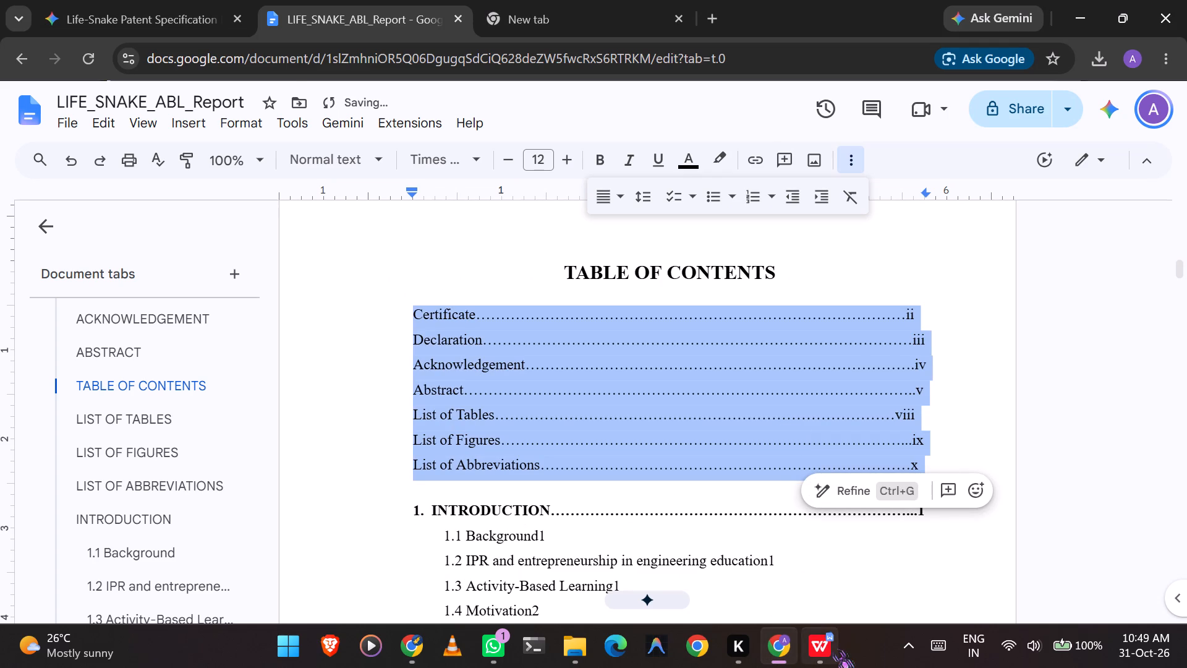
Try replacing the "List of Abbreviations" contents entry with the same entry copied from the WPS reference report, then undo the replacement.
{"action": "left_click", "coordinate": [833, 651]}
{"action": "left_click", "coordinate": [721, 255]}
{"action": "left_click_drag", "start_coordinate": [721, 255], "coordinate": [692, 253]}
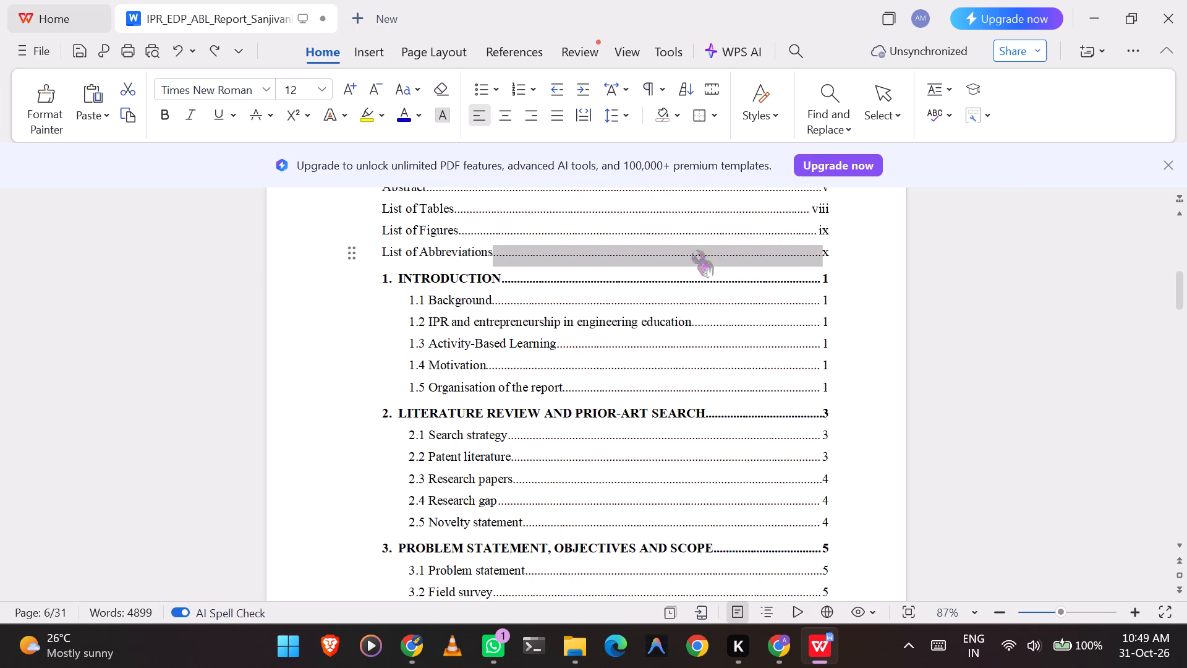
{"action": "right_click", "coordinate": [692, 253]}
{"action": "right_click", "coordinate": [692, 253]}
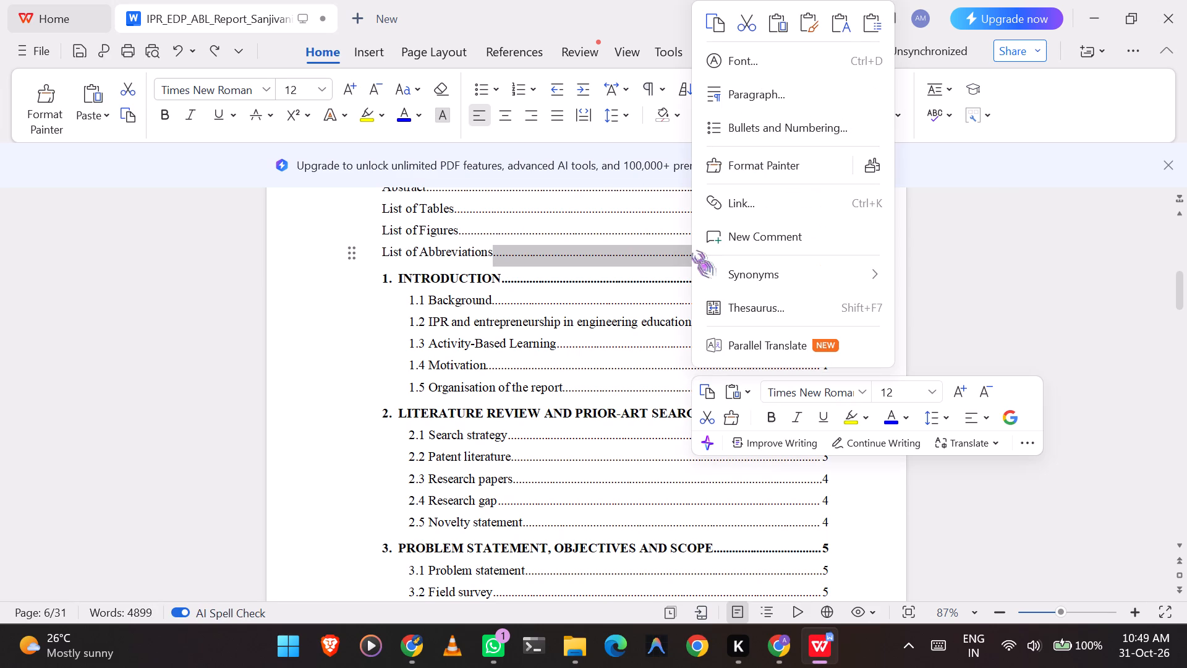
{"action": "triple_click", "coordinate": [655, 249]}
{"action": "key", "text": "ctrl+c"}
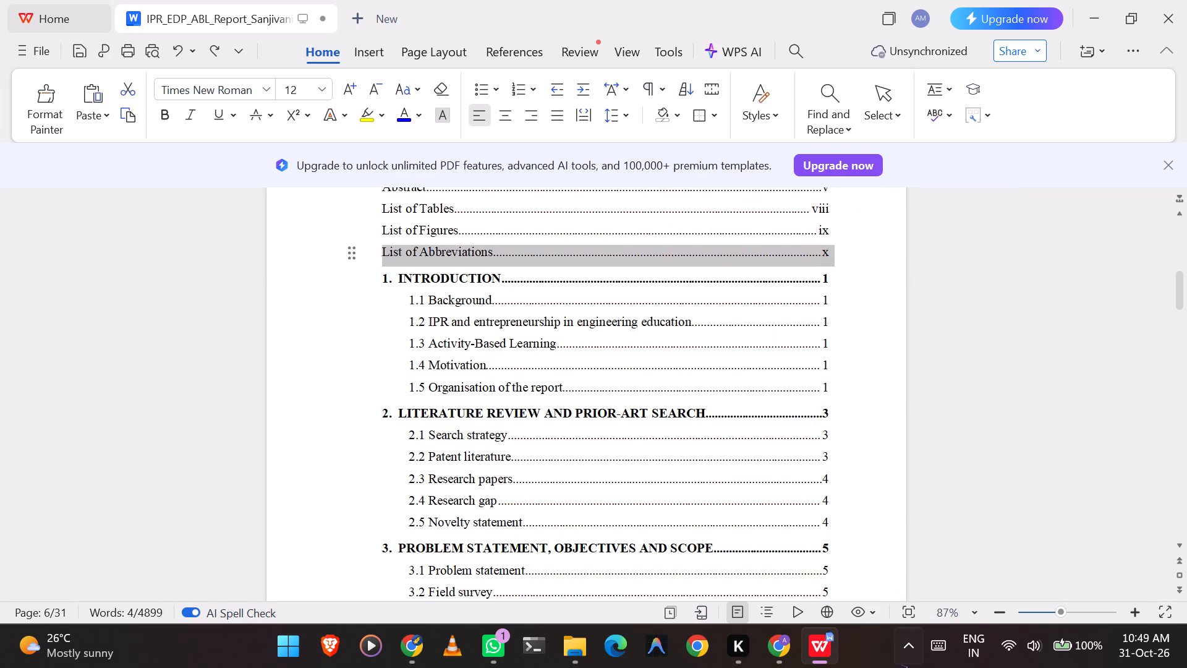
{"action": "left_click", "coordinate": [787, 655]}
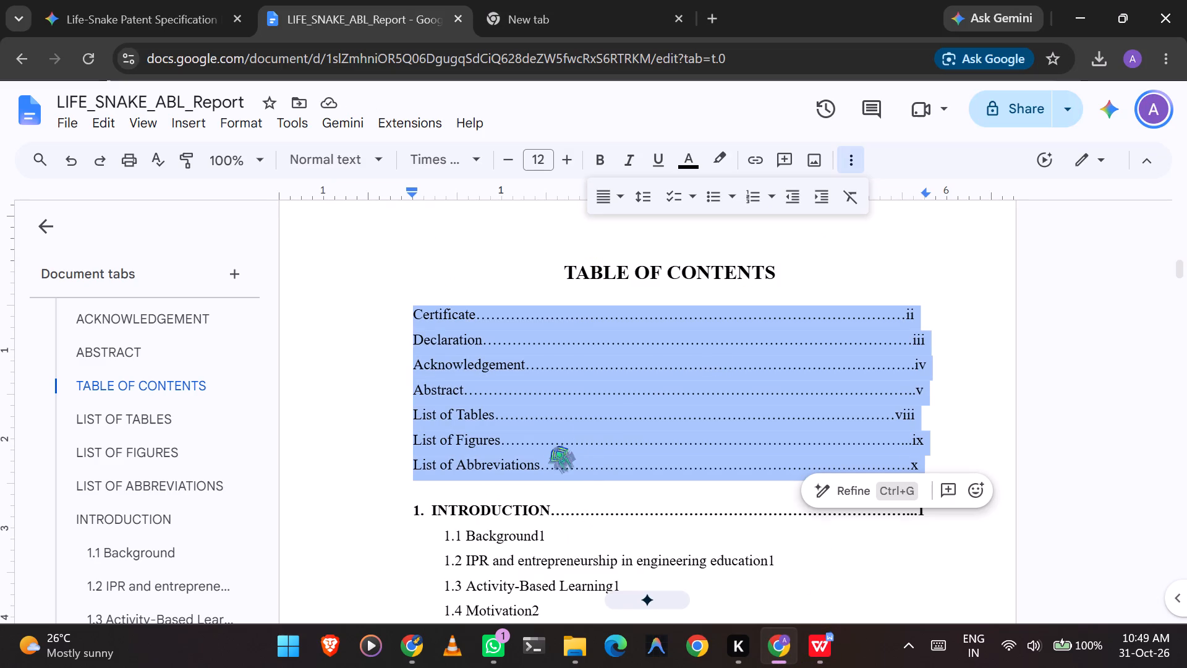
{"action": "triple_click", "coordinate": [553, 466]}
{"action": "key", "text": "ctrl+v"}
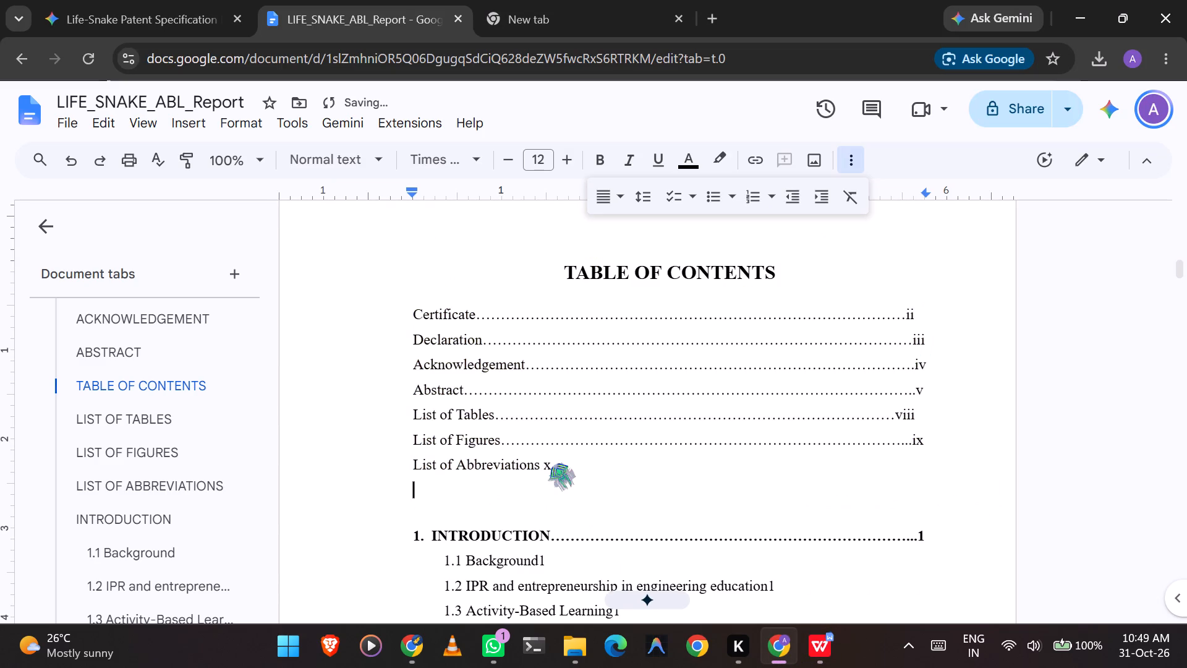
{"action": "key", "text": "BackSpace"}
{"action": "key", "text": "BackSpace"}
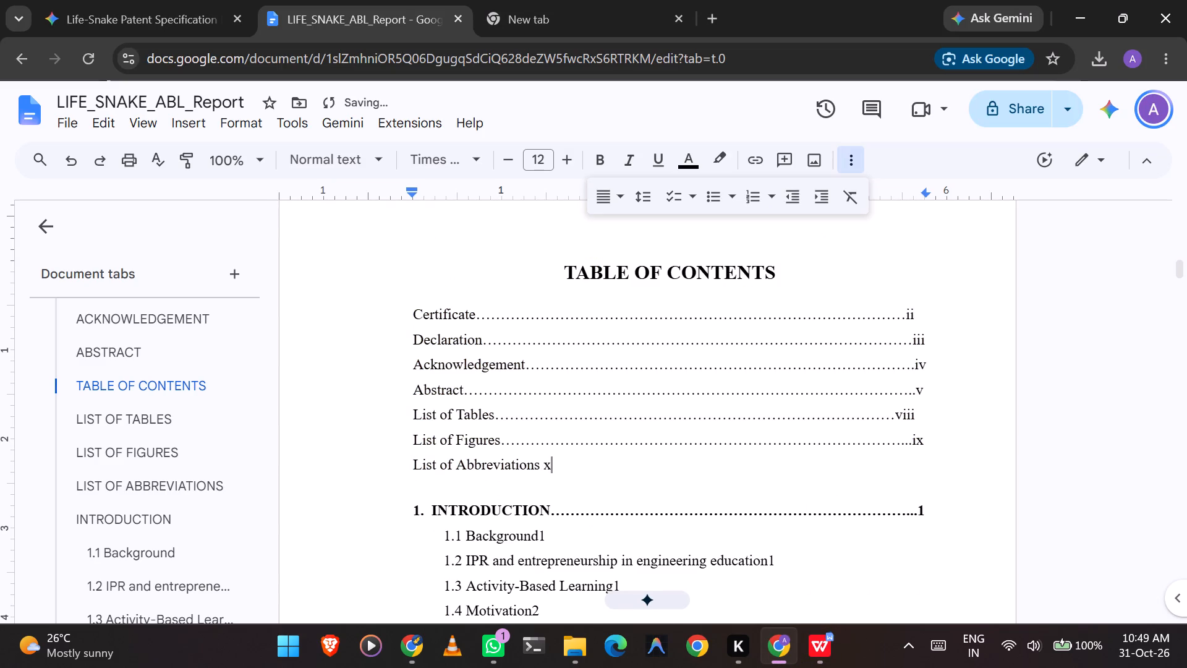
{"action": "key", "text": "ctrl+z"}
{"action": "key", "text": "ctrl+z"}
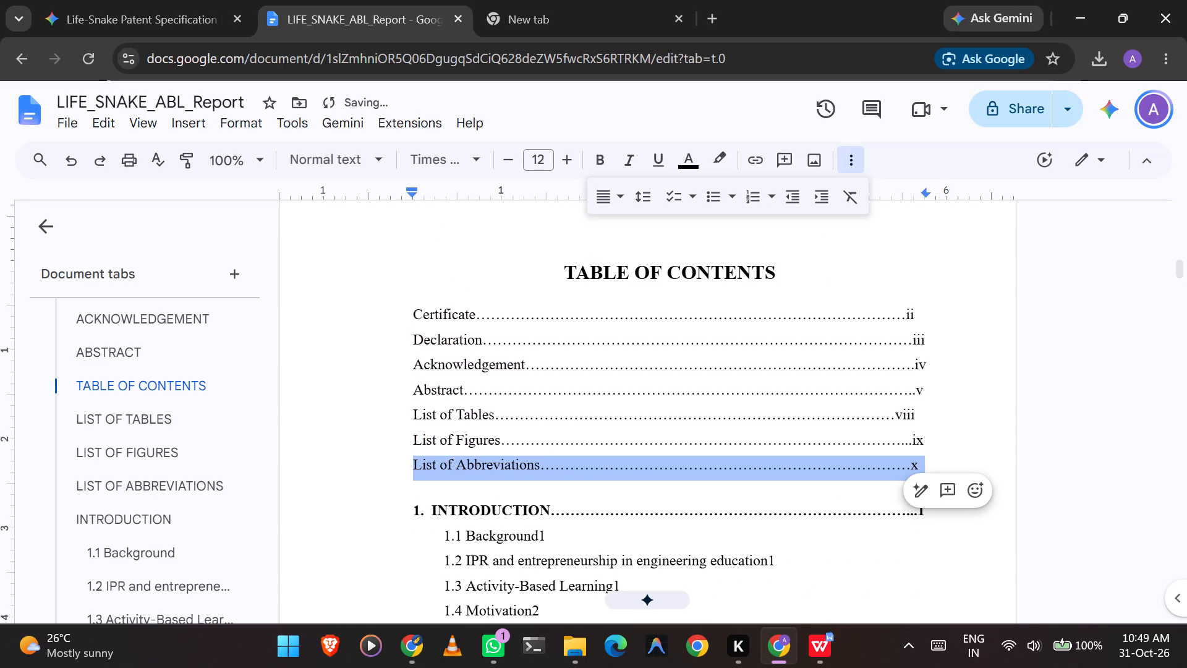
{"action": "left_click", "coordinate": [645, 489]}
Compare the dots in the "Certificate" contents entry with the dot leader of "List of Abbreviations" in the WPS reference report.
{"action": "left_click", "coordinate": [830, 665]}
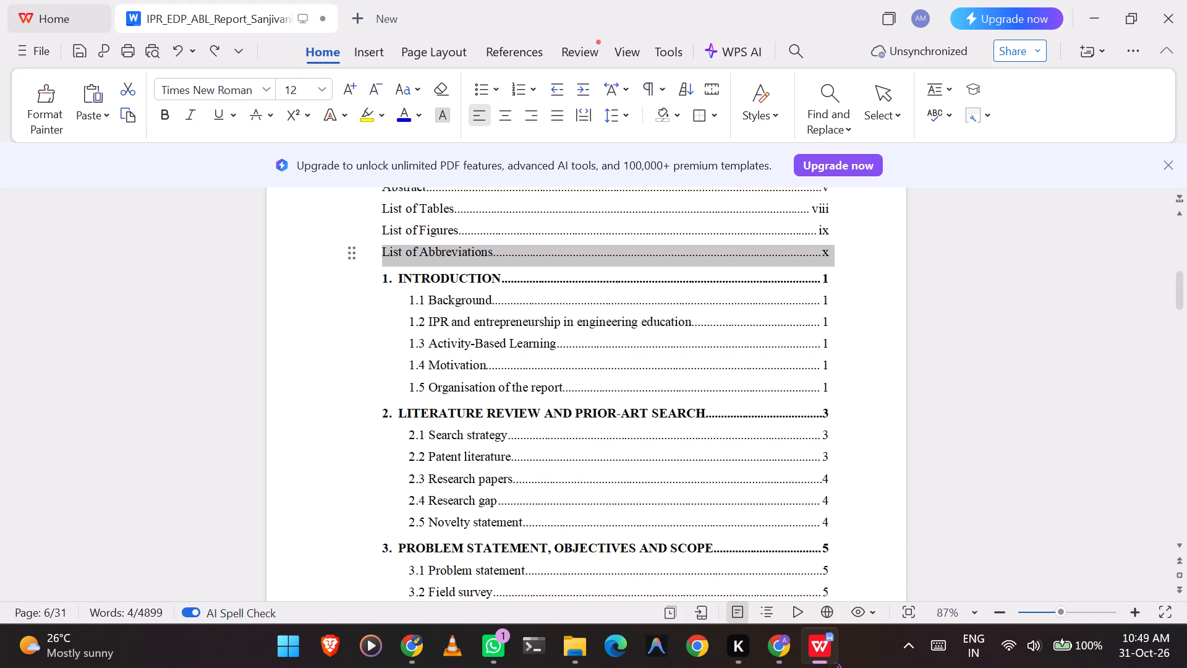
{"action": "left_click", "coordinate": [830, 665]}
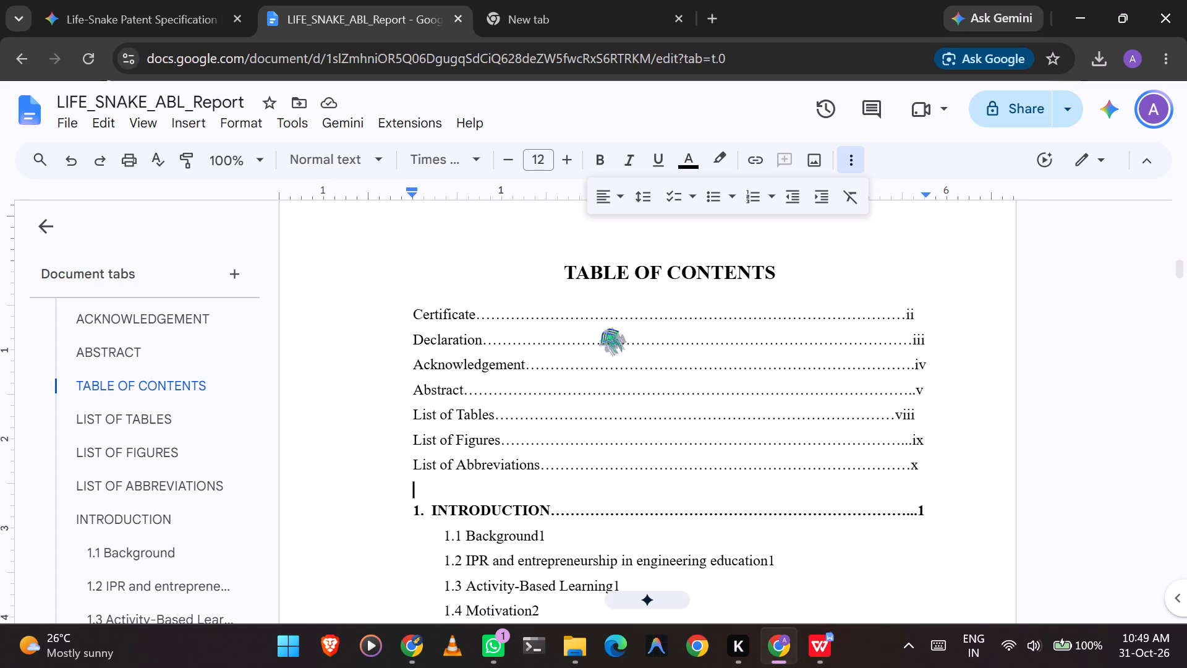
{"action": "left_click", "coordinate": [472, 315]}
{"action": "left_click_drag", "start_coordinate": [479, 317], "coordinate": [905, 312]}
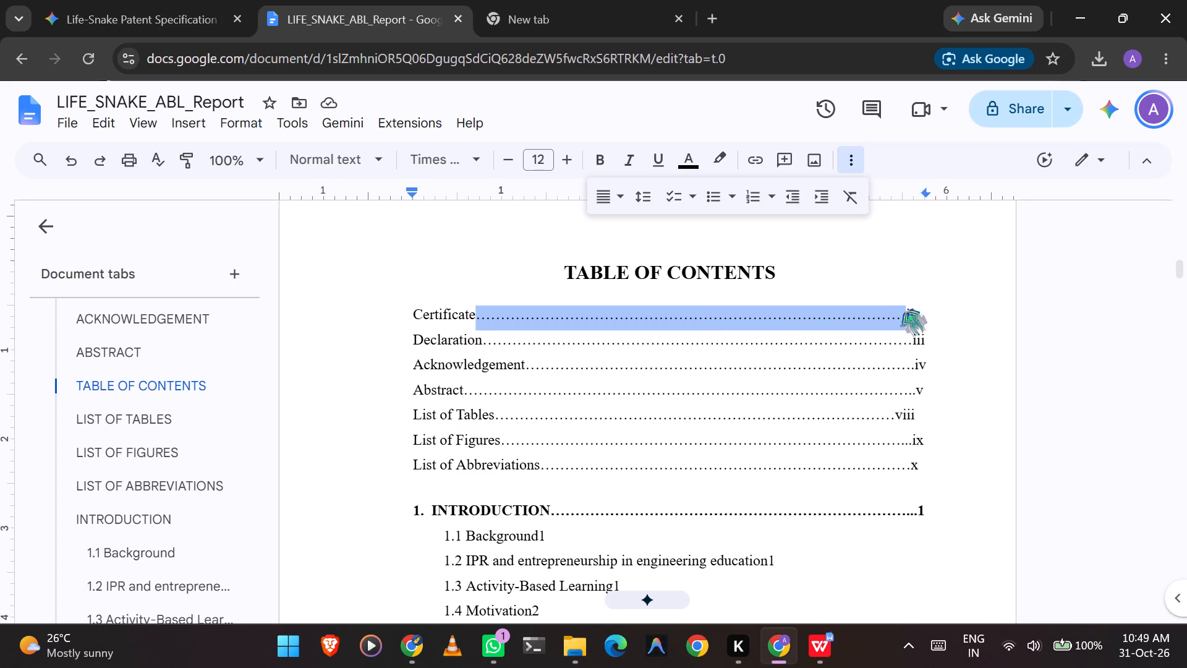
{"action": "left_click", "coordinate": [810, 667]}
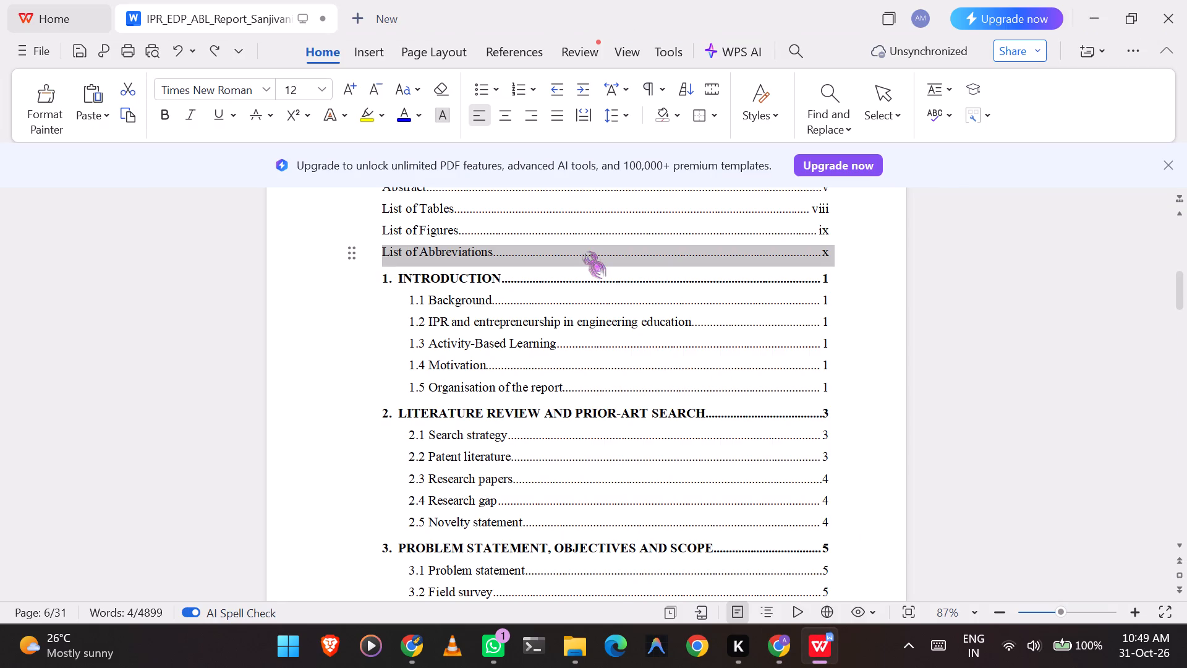
{"action": "double_click", "coordinate": [585, 254]}
{"action": "left_click", "coordinate": [585, 254]}
{"action": "left_click", "coordinate": [585, 254]}
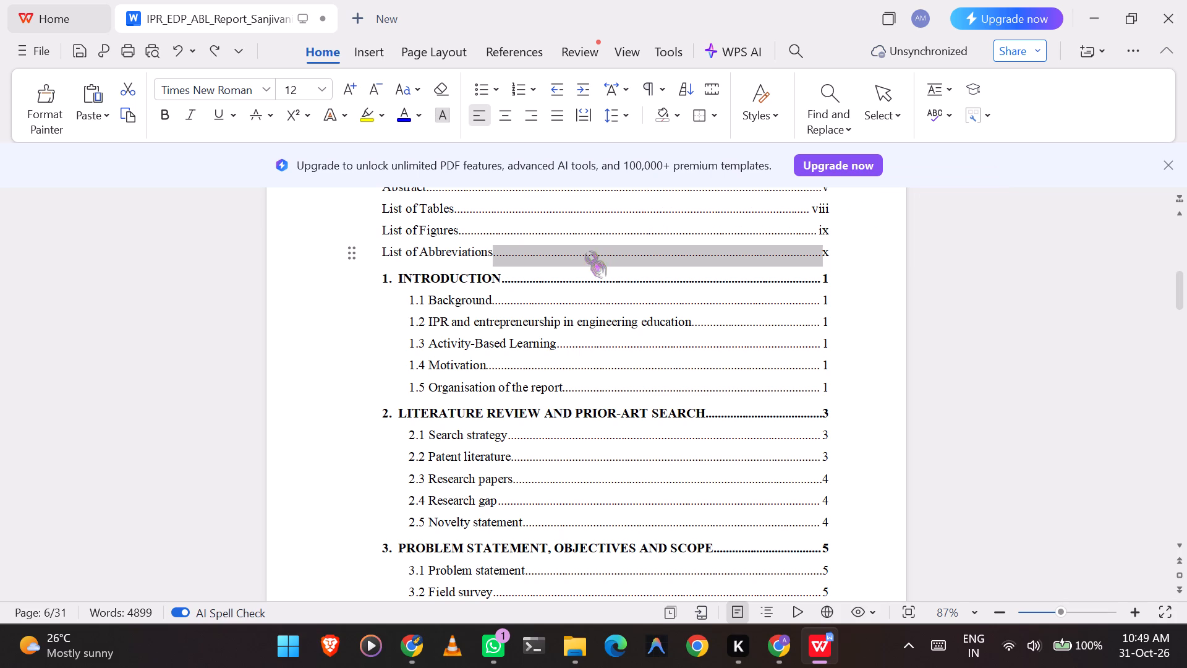
{"action": "right_click", "coordinate": [585, 254]}
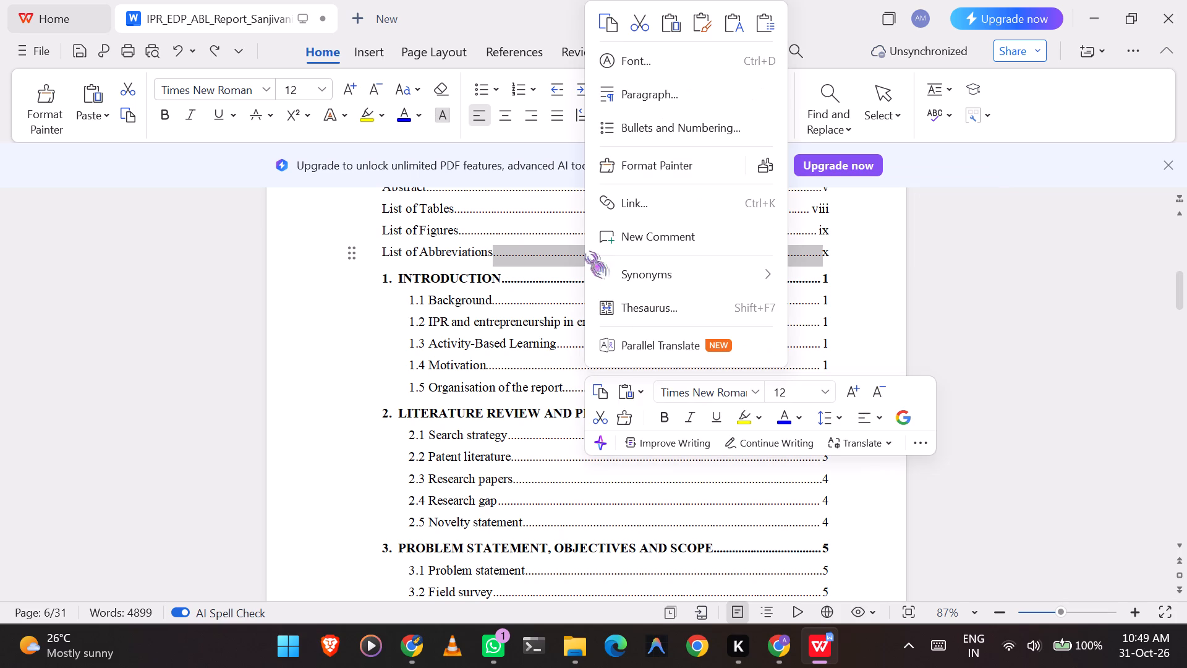
{"action": "left_click", "coordinate": [560, 249]}
{"action": "scroll", "coordinate": [560, 249], "scroll_direction": "up", "scroll_amount": 1}
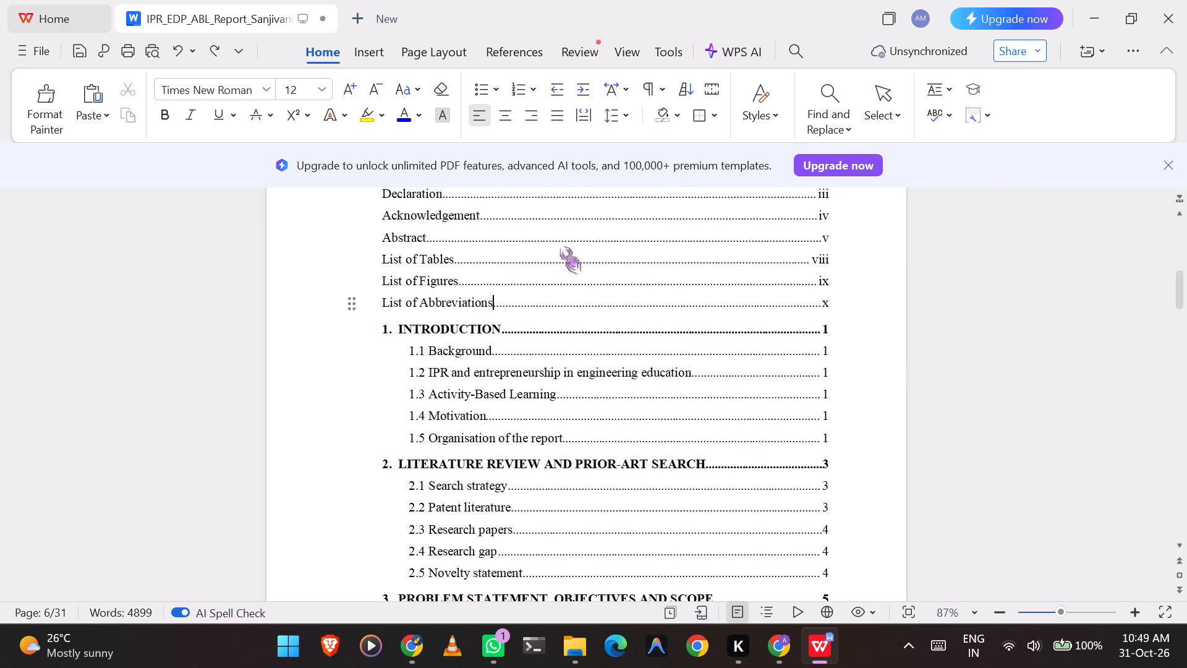
{"action": "scroll", "coordinate": [560, 249], "scroll_direction": "up", "scroll_amount": 1}
{"action": "left_click", "coordinate": [774, 667]}
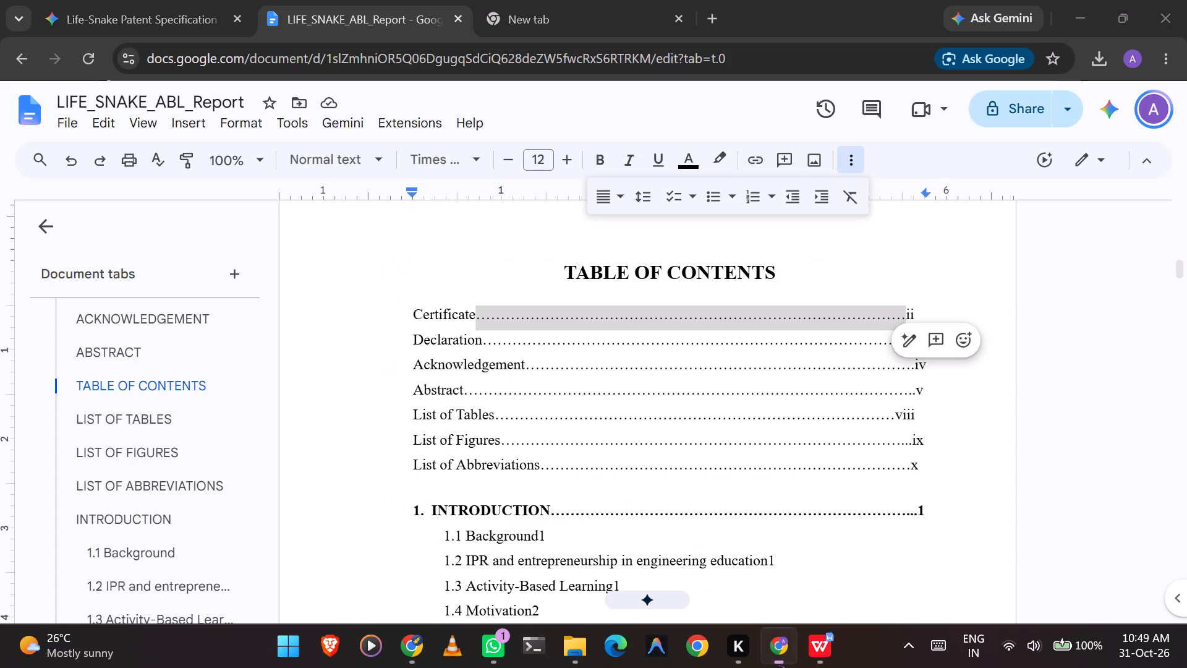
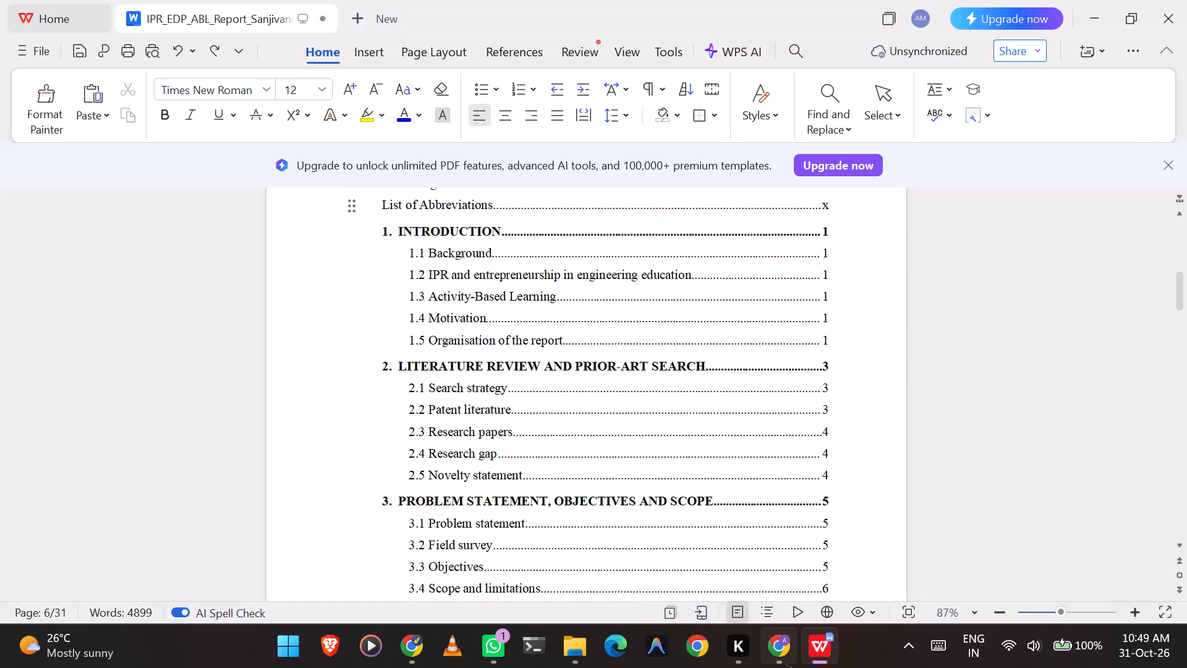
Compare section 1.3 "Activity-Based Learning" of the LIFE_SNAKE_ABL_Report in Google Docs with the same section in the WPS reference report.
{"action": "left_click", "coordinate": [781, 667]}
{"action": "scroll", "coordinate": [676, 486], "scroll_direction": "down", "scroll_amount": 3}
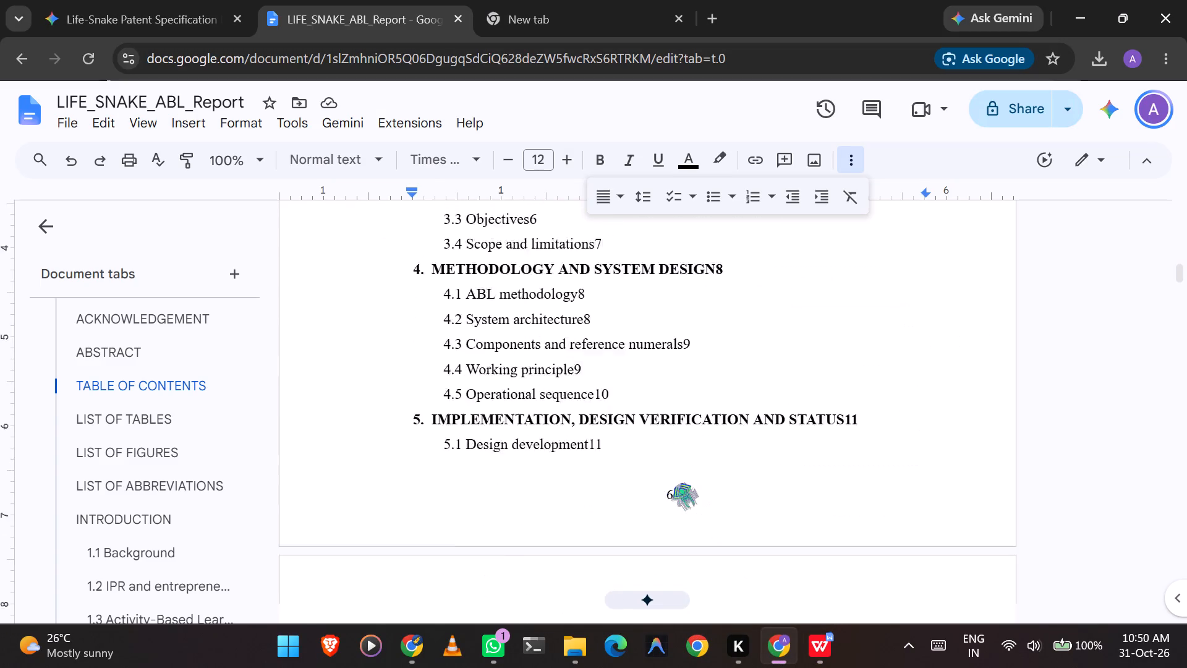
{"action": "scroll", "coordinate": [676, 486], "scroll_direction": "down", "scroll_amount": 11}
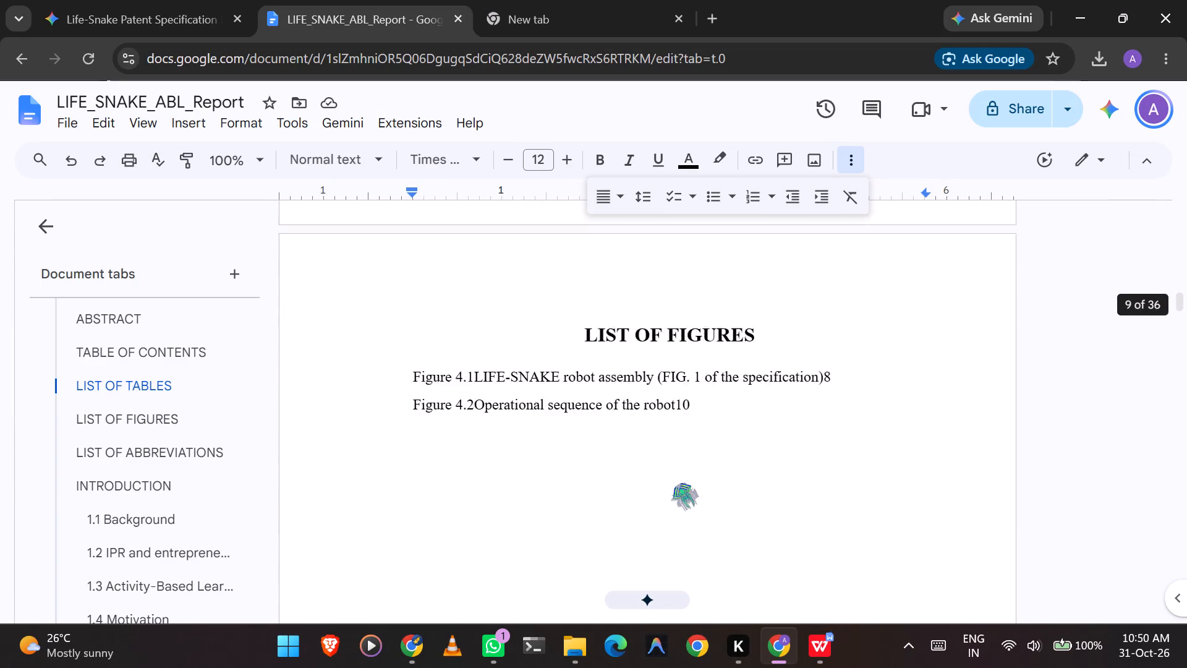
{"action": "scroll", "coordinate": [676, 486], "scroll_direction": "down", "scroll_amount": 10}
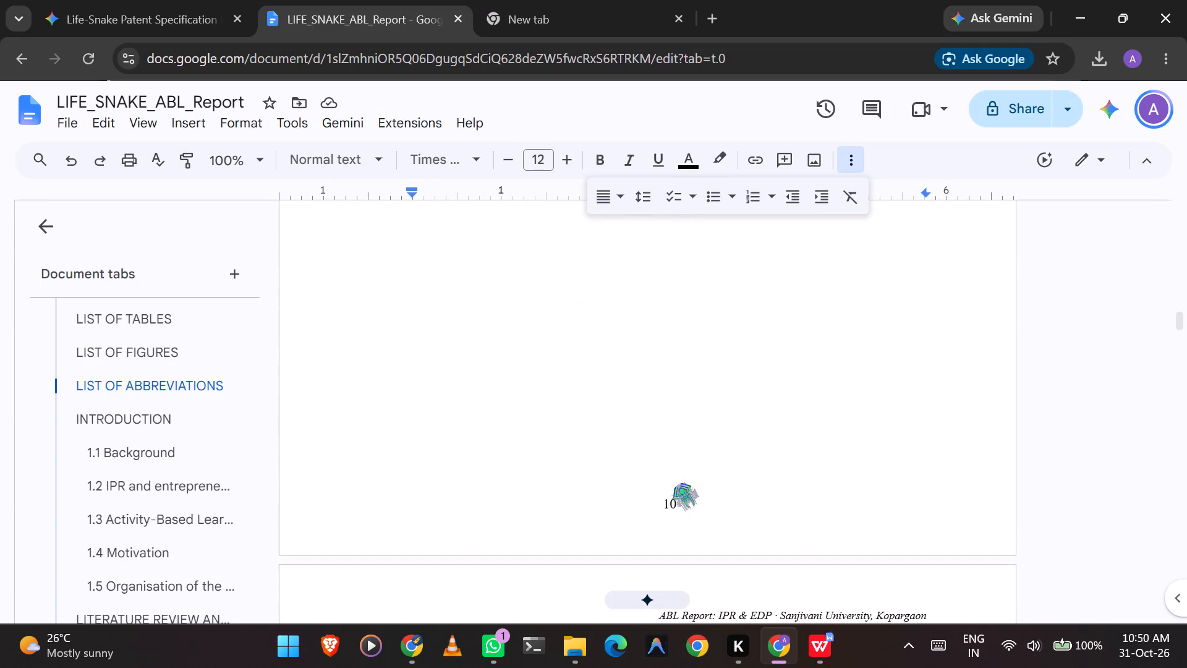
{"action": "scroll", "coordinate": [676, 486], "scroll_direction": "down", "scroll_amount": 9}
{"action": "scroll", "coordinate": [676, 486], "scroll_direction": "up", "scroll_amount": 1}
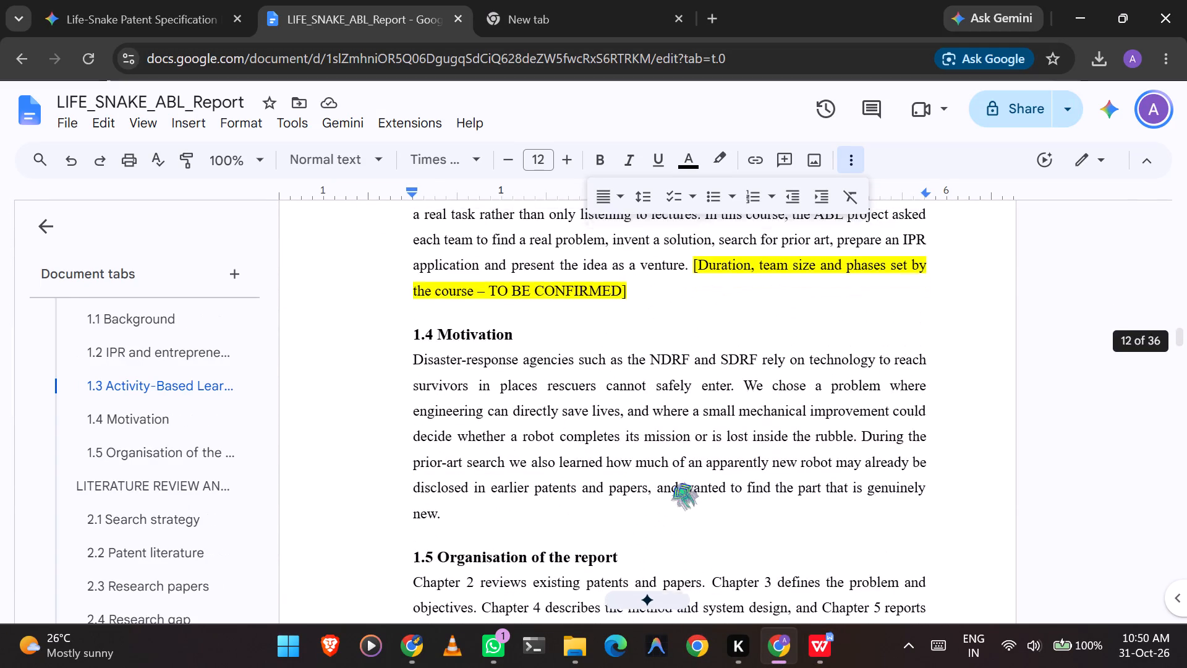
{"action": "scroll", "coordinate": [676, 486], "scroll_direction": "up", "scroll_amount": 1}
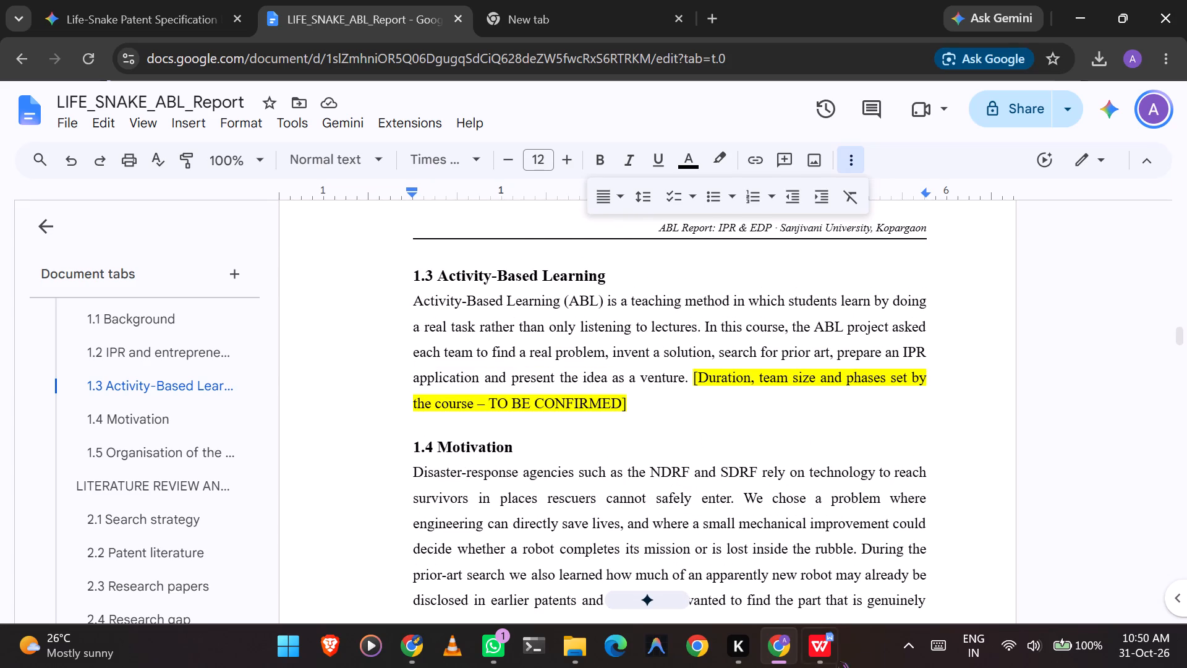
{"action": "left_click", "coordinate": [832, 662]}
{"action": "scroll", "coordinate": [799, 514], "scroll_direction": "down", "scroll_amount": 8}
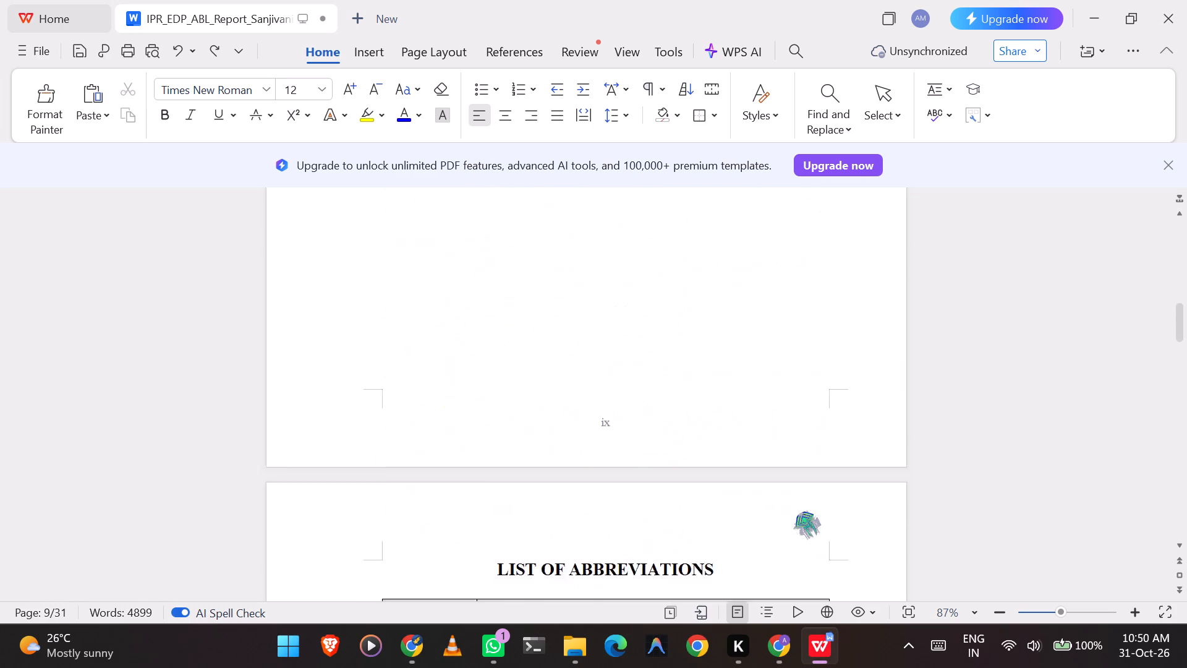
{"action": "scroll", "coordinate": [799, 514], "scroll_direction": "down", "scroll_amount": 8}
{"action": "scroll", "coordinate": [799, 514], "scroll_direction": "up", "scroll_amount": 4}
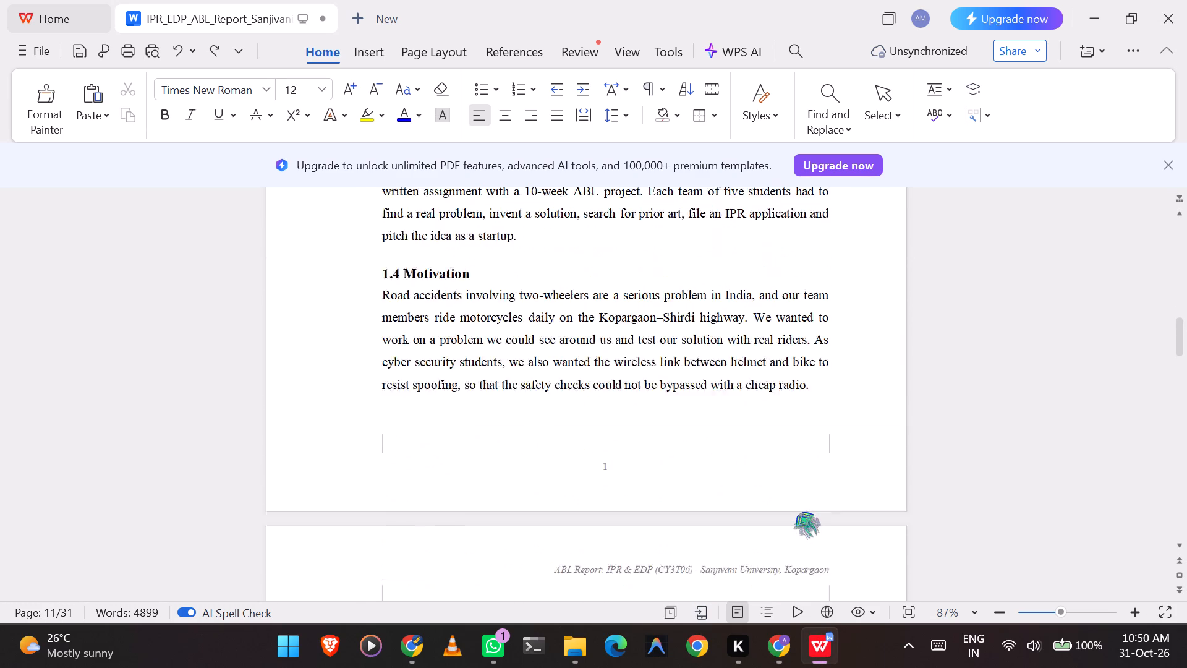
{"action": "scroll", "coordinate": [799, 514], "scroll_direction": "up", "scroll_amount": 2}
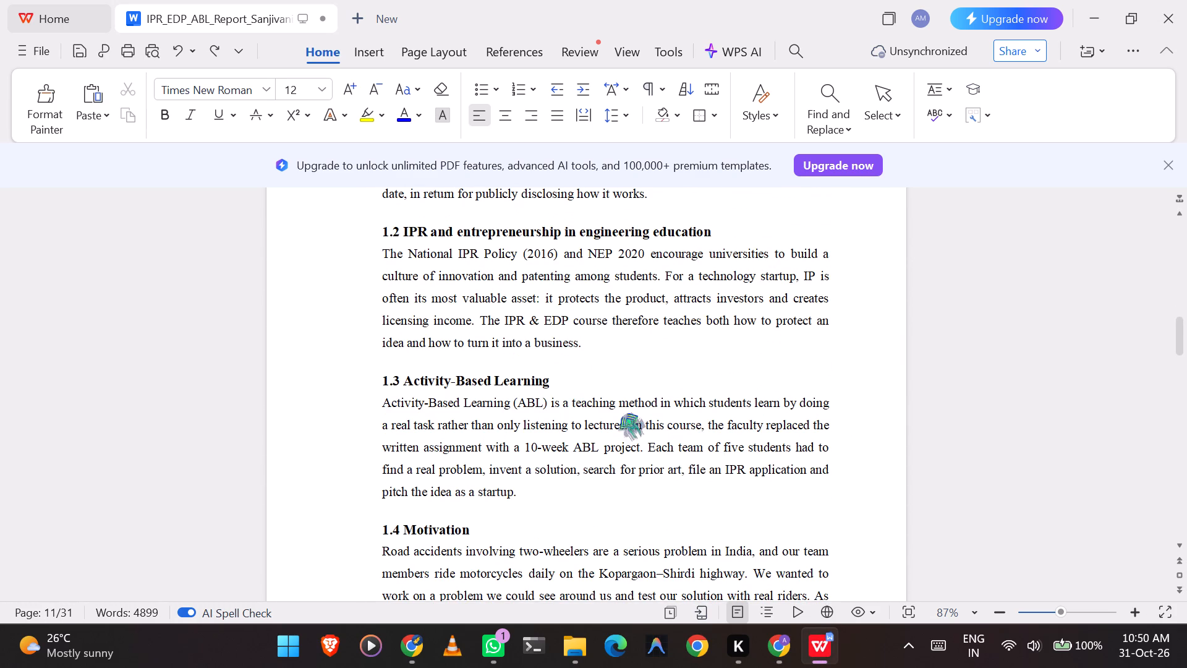
{"action": "left_click", "coordinate": [778, 667]}
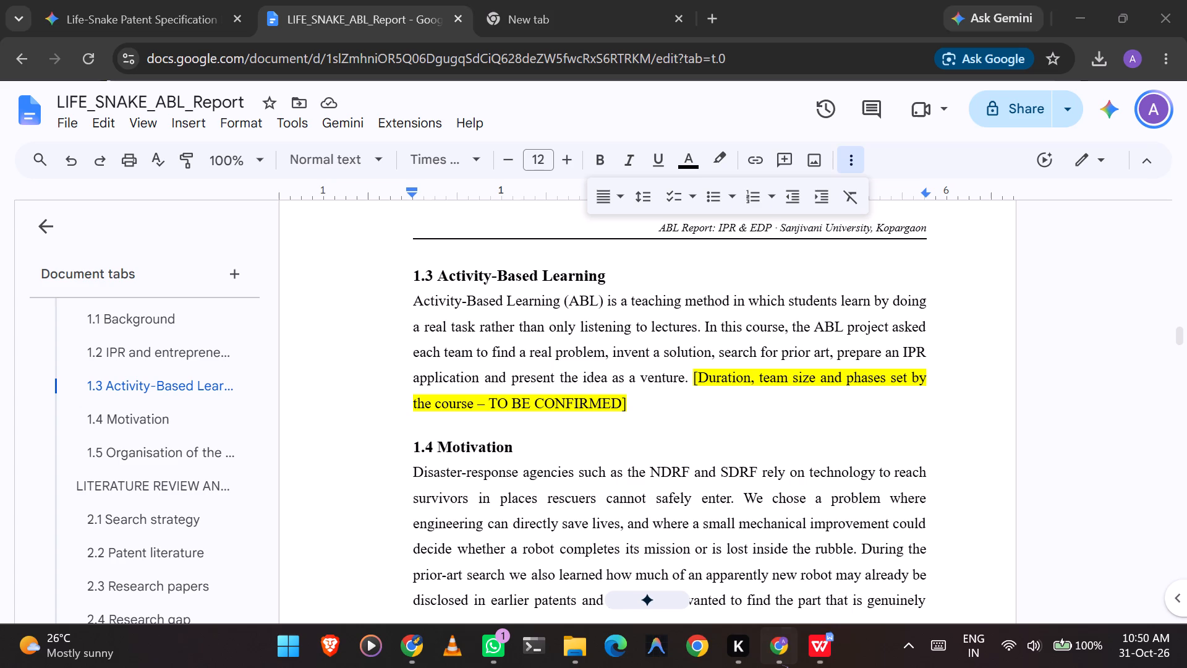
{"action": "left_click", "coordinate": [778, 667]}
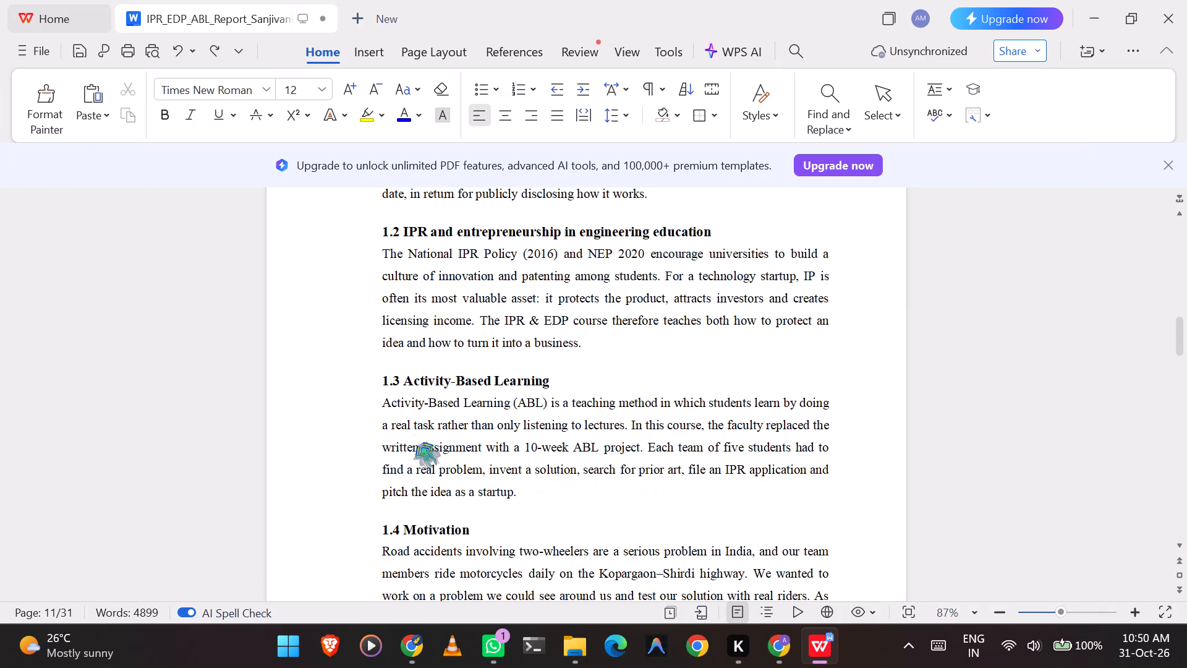
Replace the section 1.3 "Activity-Based Learning" paragraph, including its highlighted placeholder, with the paragraph copied from the WPS reference report.
{"action": "left_click_drag", "start_coordinate": [385, 402], "coordinate": [442, 434]}
{"action": "left_click", "coordinate": [512, 429]}
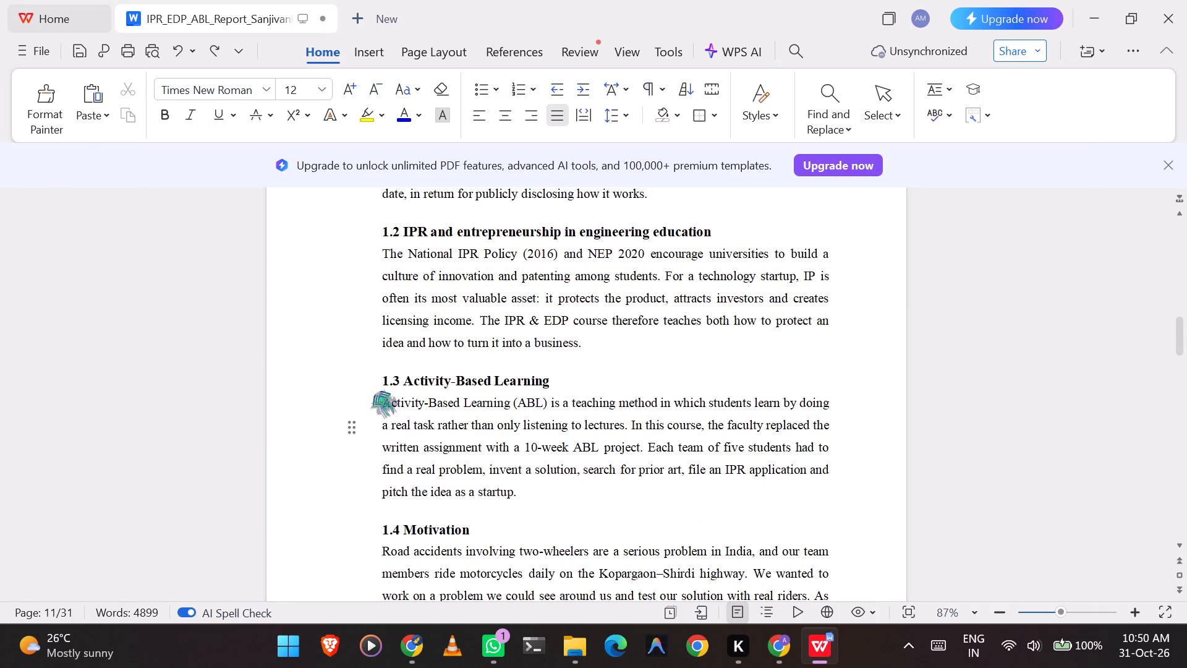
{"action": "left_click", "coordinate": [376, 393]}
{"action": "left_click_drag", "start_coordinate": [383, 405], "coordinate": [428, 435]}
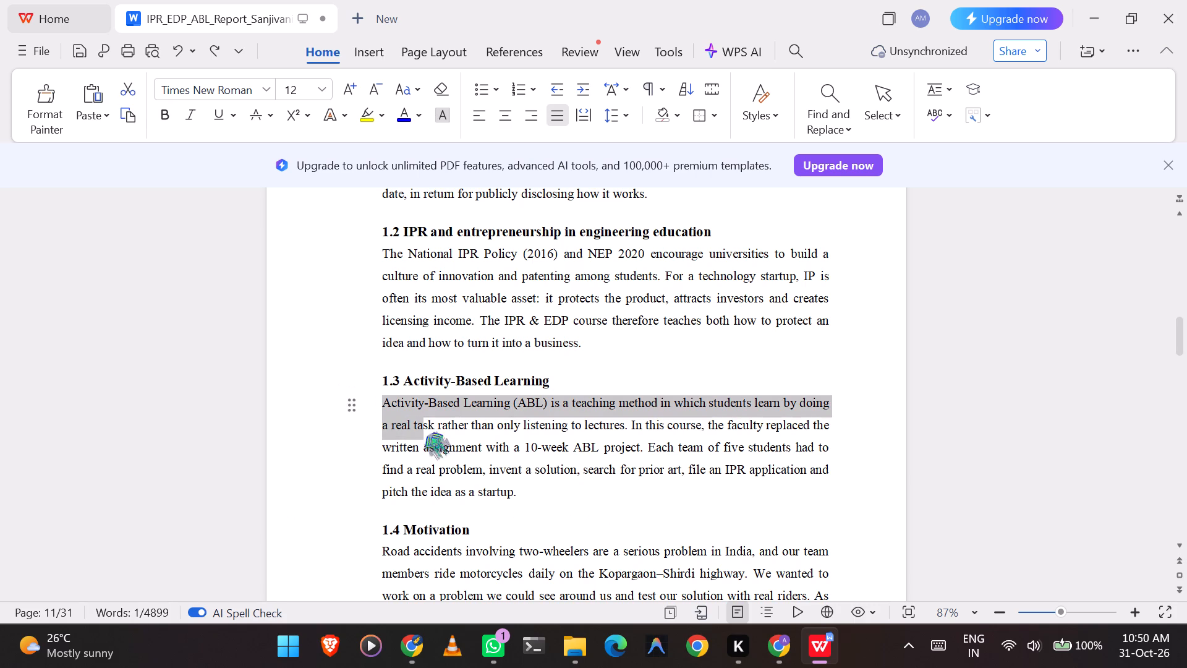
{"action": "left_click_drag", "start_coordinate": [428, 435], "coordinate": [518, 496]}
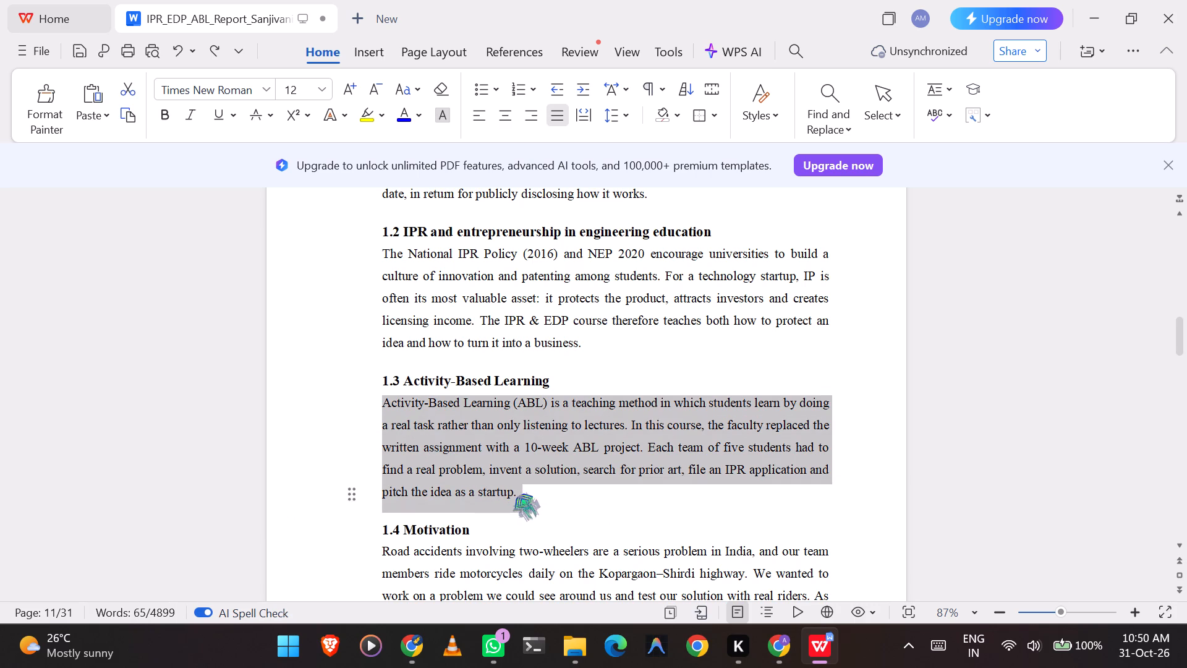
{"action": "left_click_drag", "start_coordinate": [518, 496], "coordinate": [522, 496]}
{"action": "key", "text": "ctrl+c"}
{"action": "left_click", "coordinate": [770, 660]}
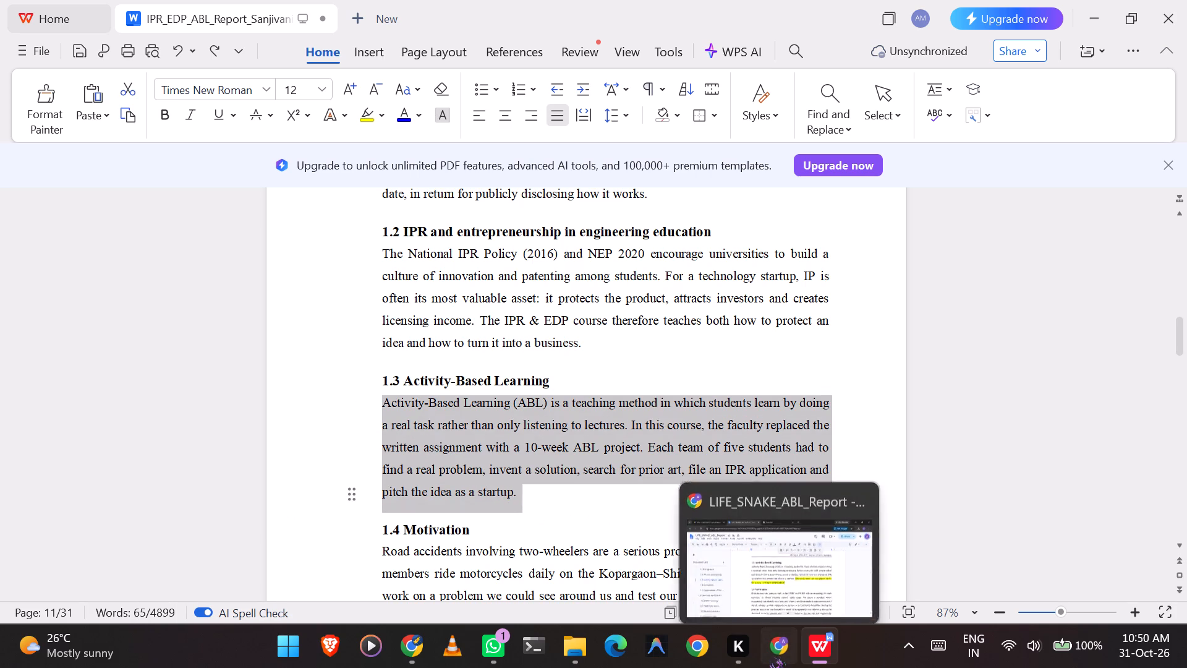
{"action": "left_click", "coordinate": [420, 299]}
{"action": "left_click_drag", "start_coordinate": [420, 299], "coordinate": [610, 405]}
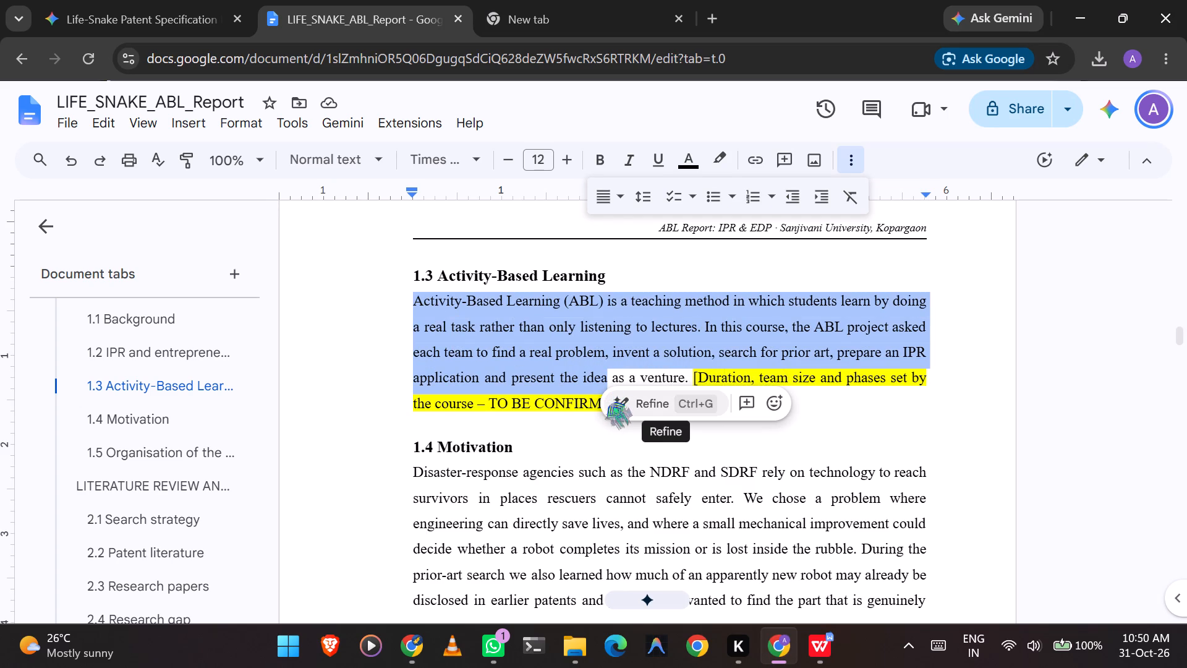
{"action": "left_click_drag", "start_coordinate": [610, 405], "coordinate": [642, 406]}
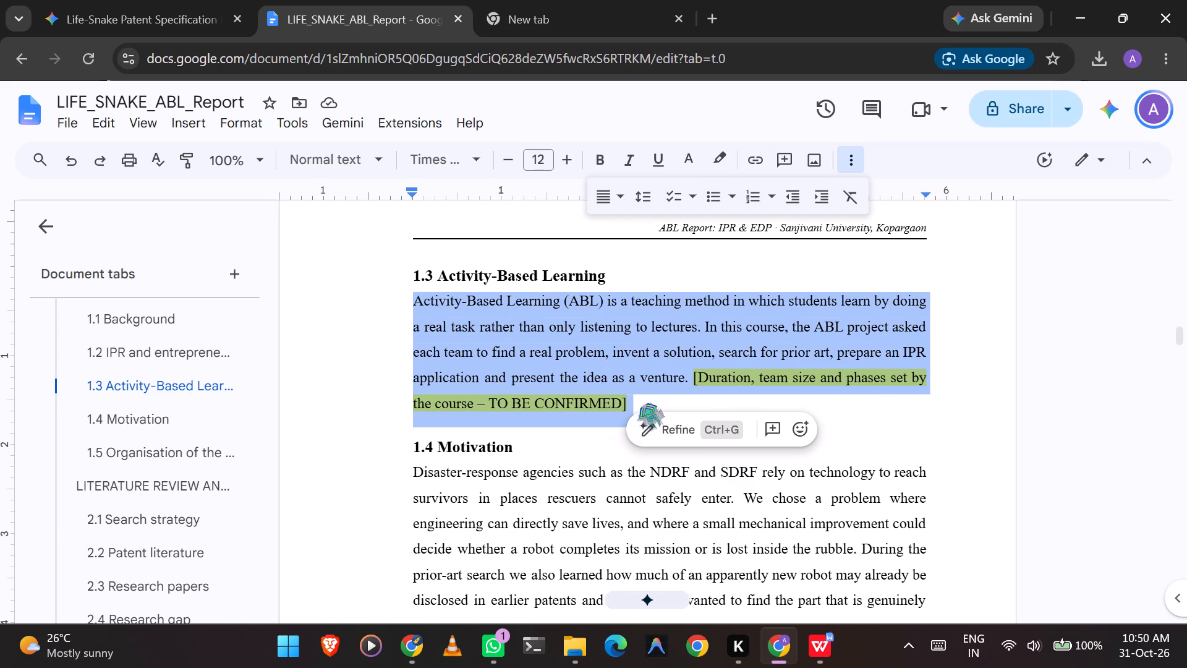
{"action": "key", "text": "ctrl+v"}
{"action": "key", "text": "BackSpace"}
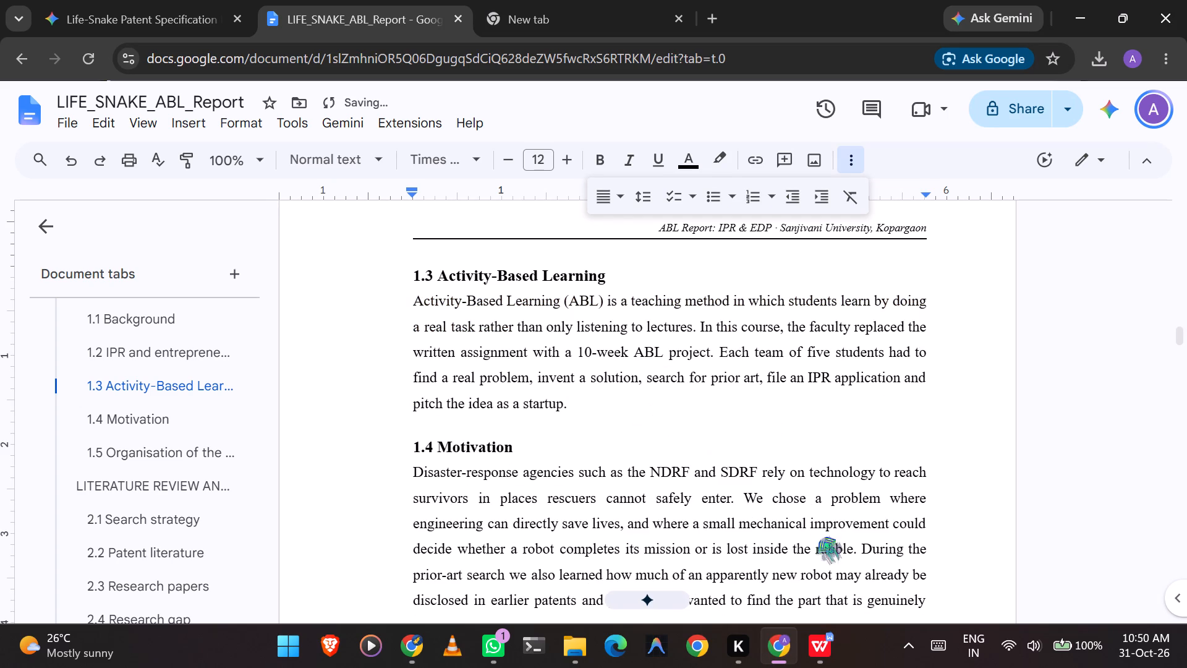
Compare the section 2.1 "Search strategy" bullets and highlighted placeholders with the IPC classes and Result bullets in the WPS reference report.
{"action": "scroll", "coordinate": [711, 438], "scroll_direction": "down", "scroll_amount": 3}
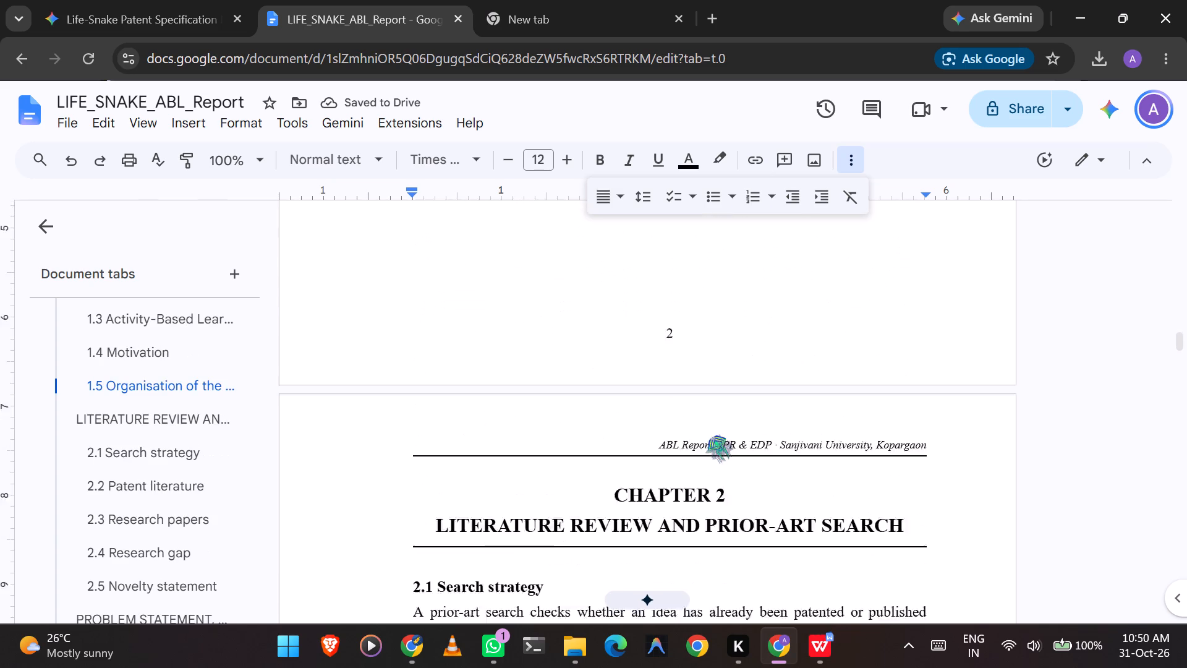
{"action": "scroll", "coordinate": [711, 438], "scroll_direction": "down", "scroll_amount": 4}
{"action": "scroll", "coordinate": [711, 438], "scroll_direction": "up", "scroll_amount": 1}
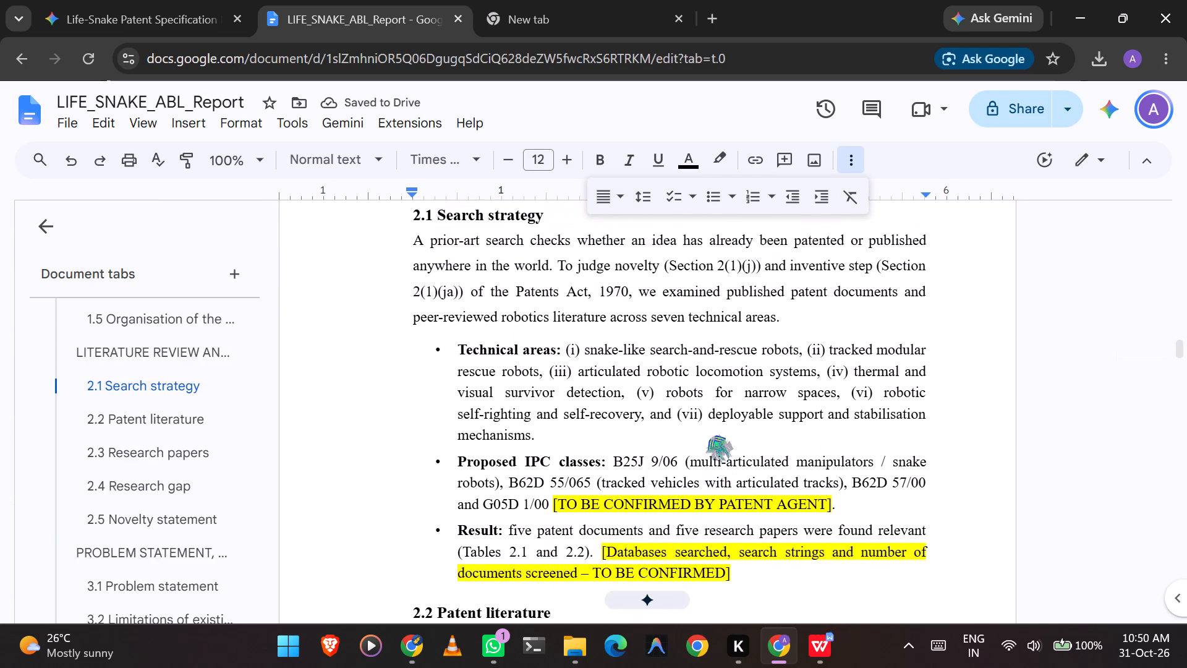
{"action": "scroll", "coordinate": [711, 438], "scroll_direction": "up", "scroll_amount": 1}
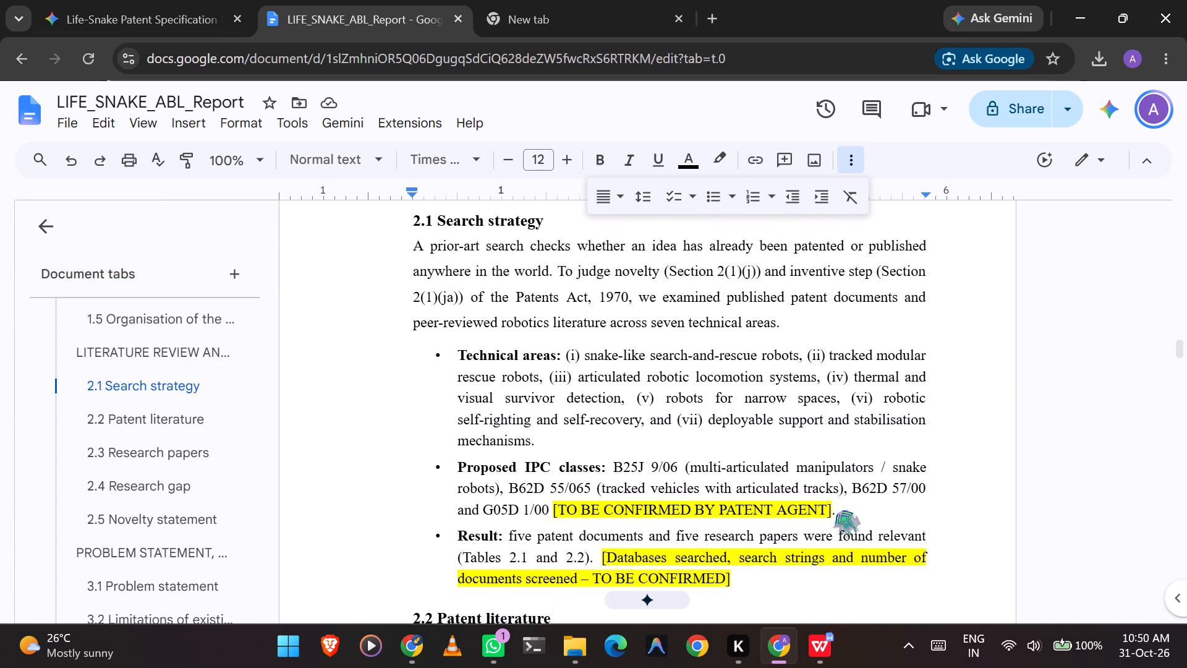
{"action": "left_click", "coordinate": [810, 662]}
{"action": "scroll", "coordinate": [838, 450], "scroll_direction": "down", "scroll_amount": 6}
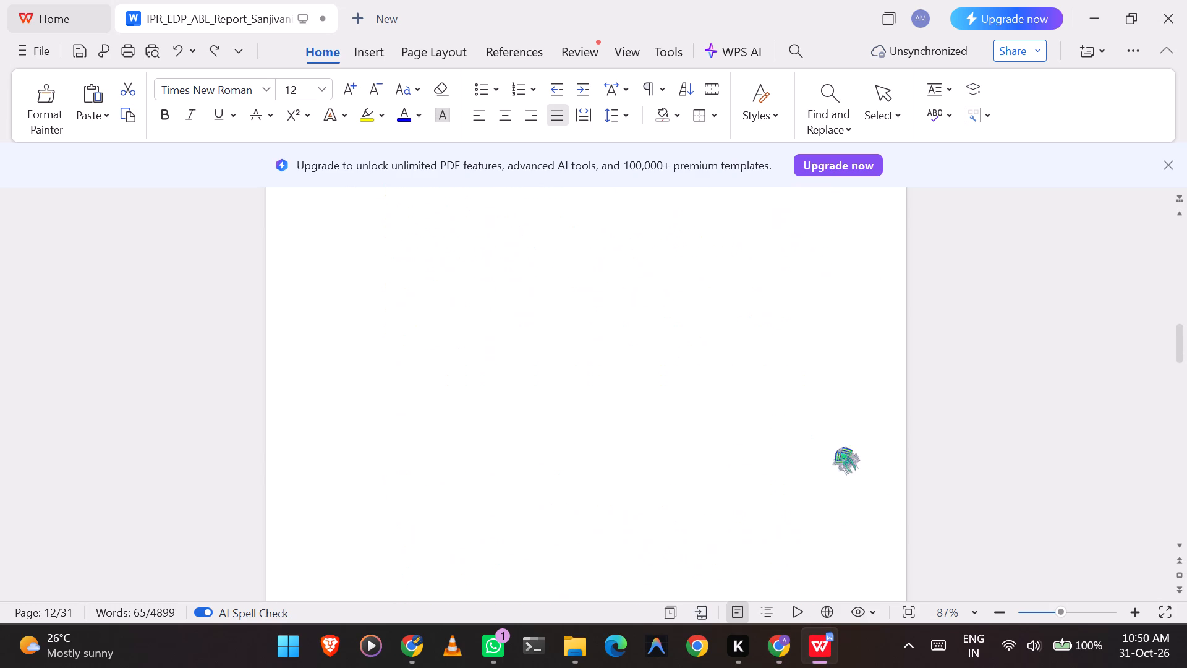
{"action": "scroll", "coordinate": [838, 450], "scroll_direction": "down", "scroll_amount": 8}
{"action": "scroll", "coordinate": [838, 450], "scroll_direction": "up", "scroll_amount": 1}
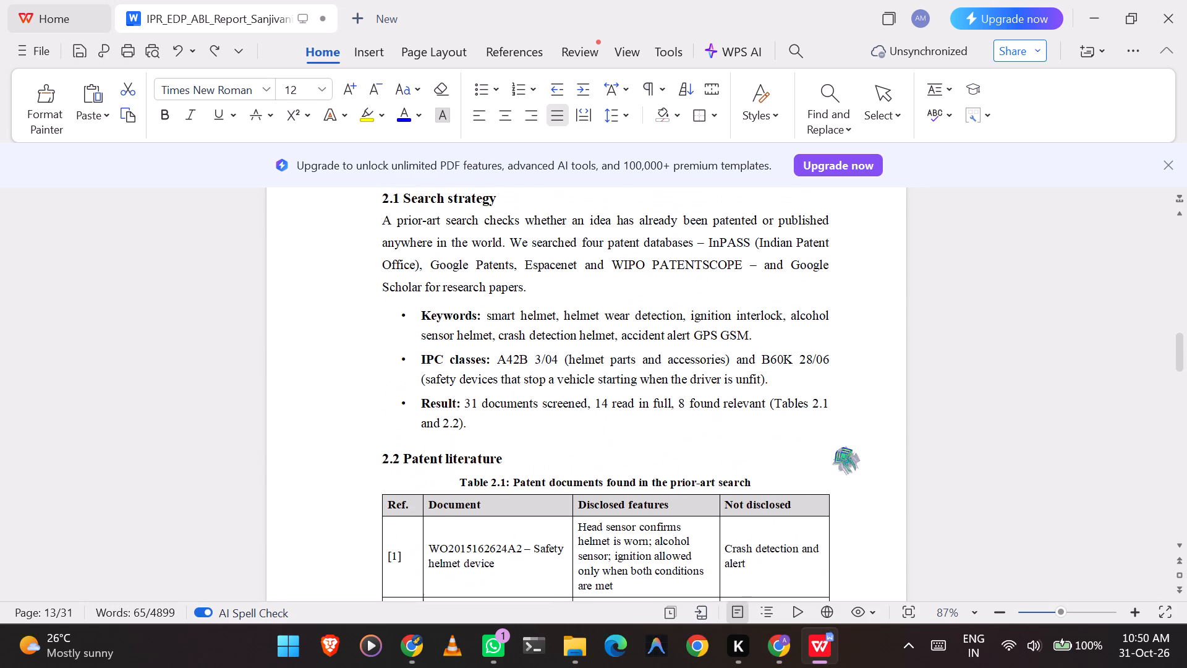
{"action": "scroll", "coordinate": [838, 450], "scroll_direction": "up", "scroll_amount": 1}
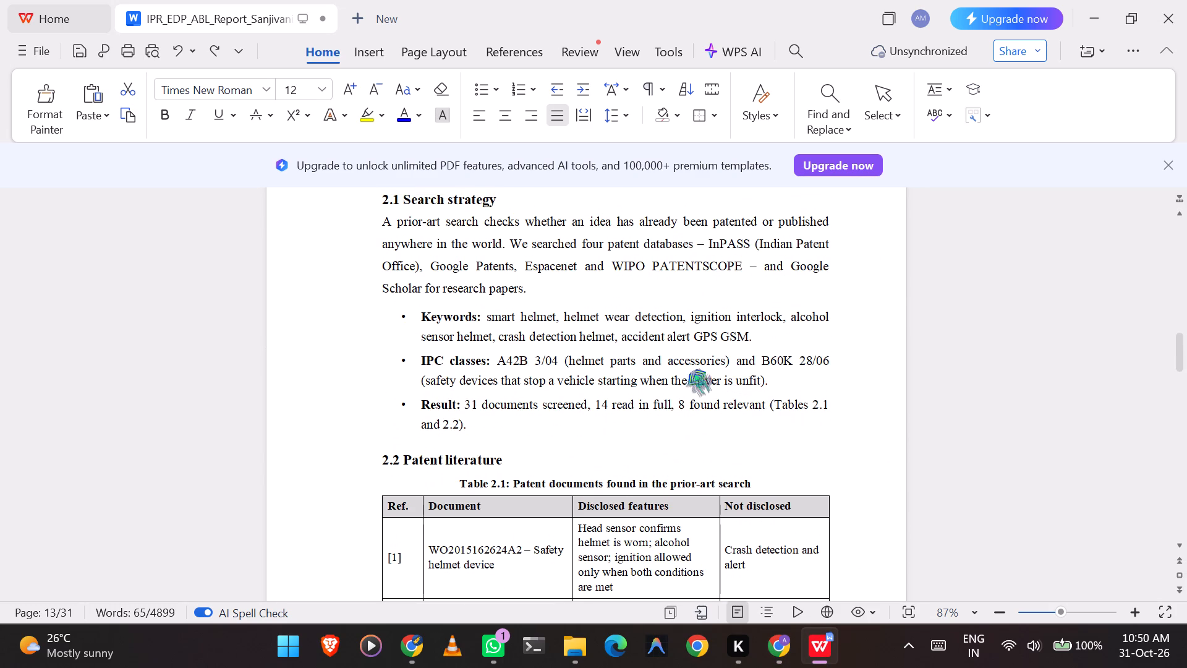
{"action": "left_click", "coordinate": [569, 366]}
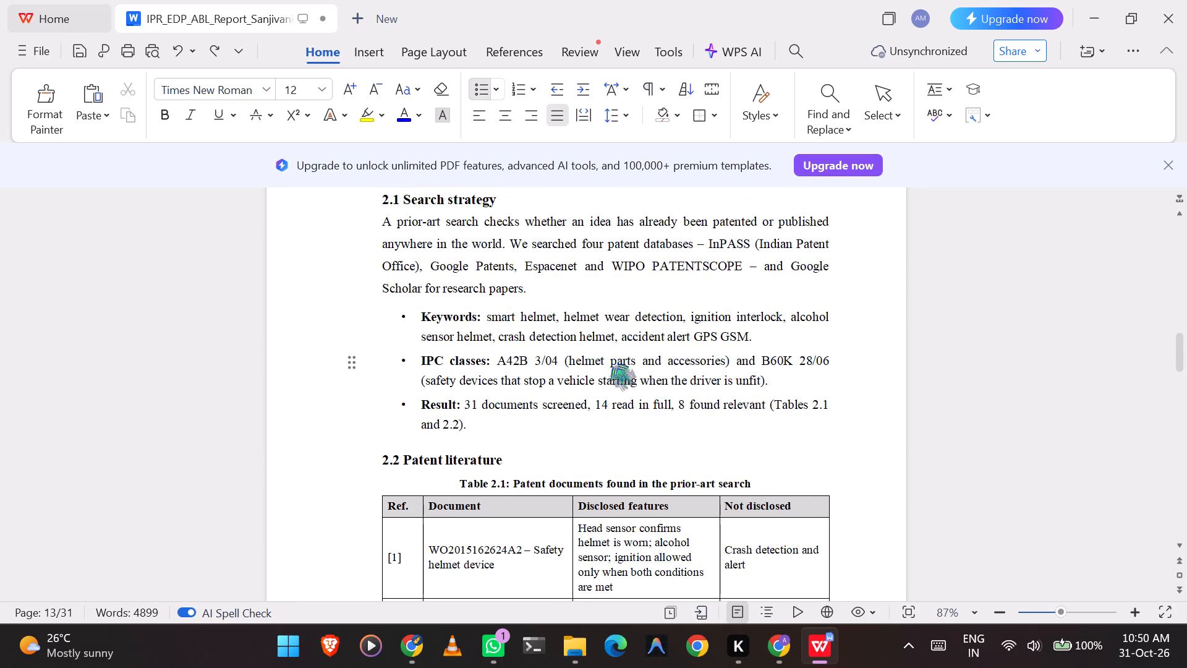
{"action": "left_click", "coordinate": [619, 366]}
{"action": "left_click", "coordinate": [746, 362]}
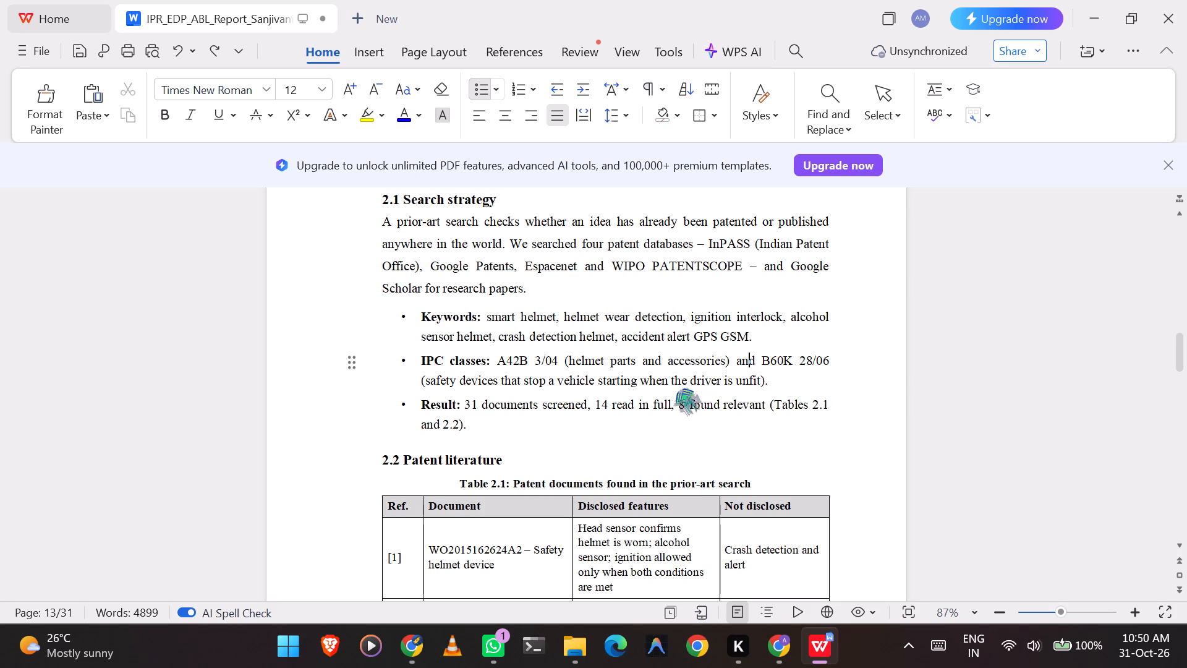
{"action": "left_click", "coordinate": [639, 383]}
Return to the LIFE_SNAKE_ABL_Report and review the rest of section 2.1, the patent literature table and the research papers table.
{"action": "left_click", "coordinate": [783, 667]}
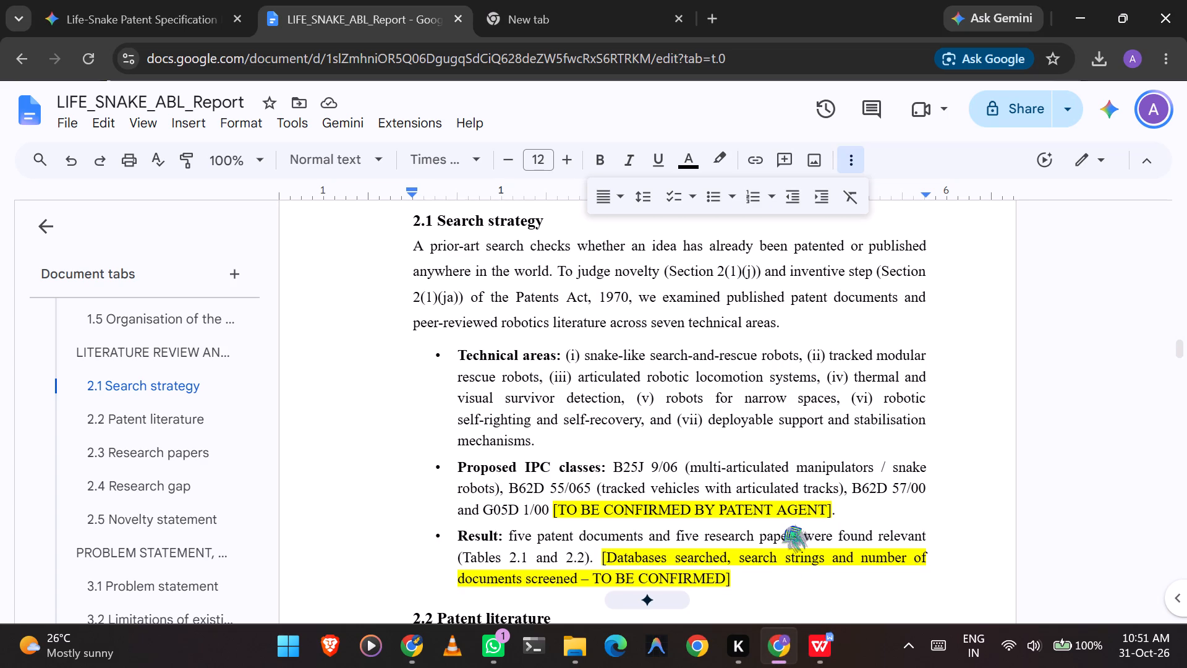
{"action": "scroll", "coordinate": [787, 528], "scroll_direction": "down", "scroll_amount": 2}
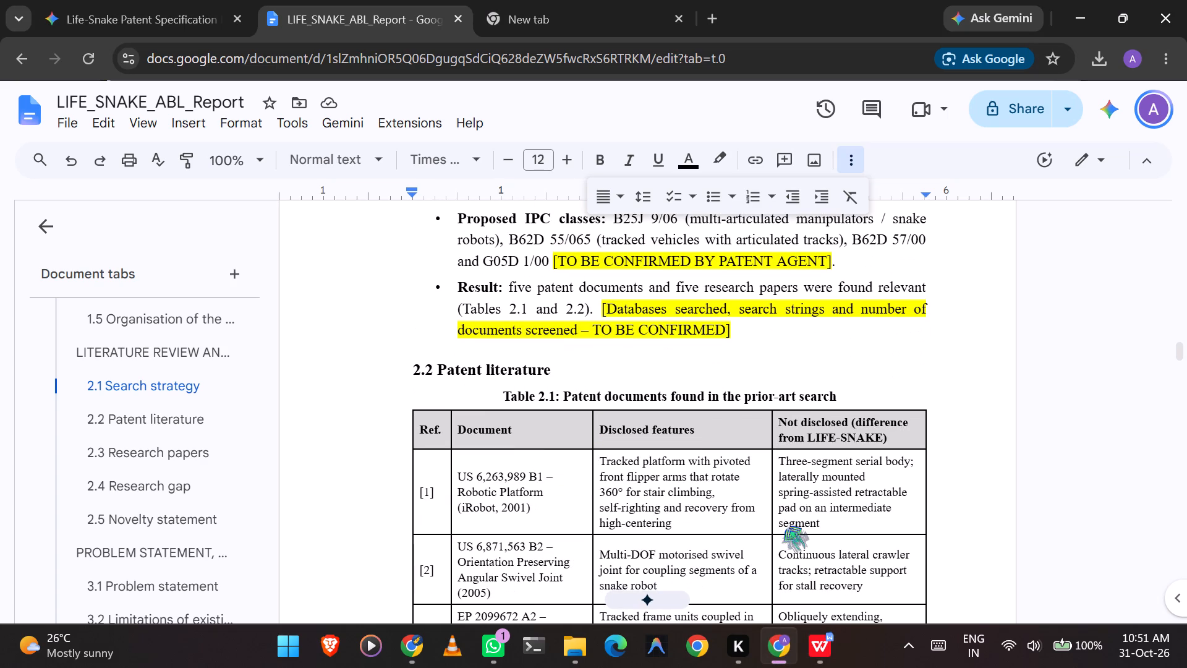
{"action": "scroll", "coordinate": [801, 568], "scroll_direction": "down", "scroll_amount": 2}
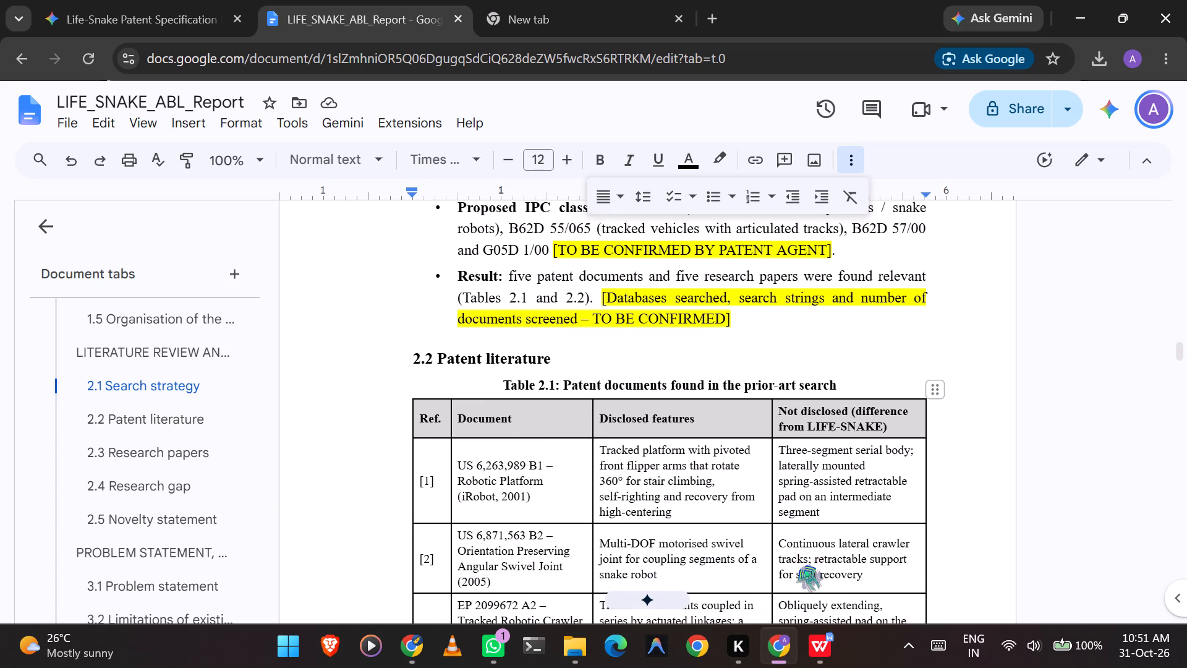
{"action": "scroll", "coordinate": [801, 568], "scroll_direction": "down", "scroll_amount": 5}
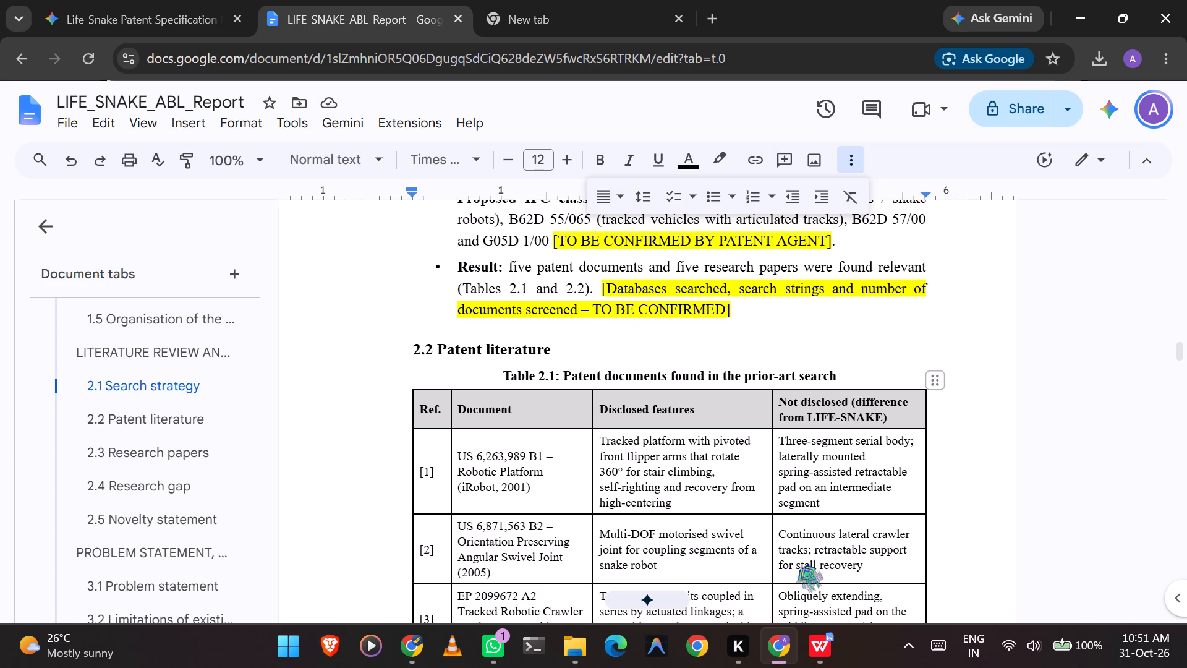
{"action": "scroll", "coordinate": [801, 568], "scroll_direction": "down", "scroll_amount": 3}
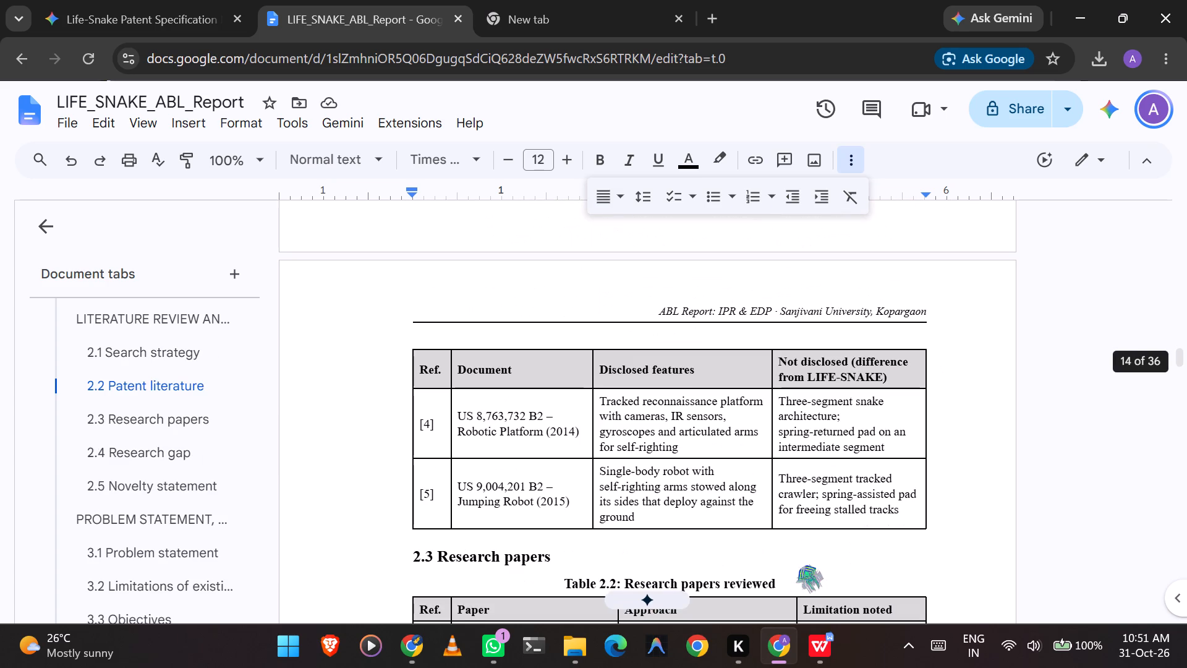
{"action": "scroll", "coordinate": [801, 568], "scroll_direction": "down", "scroll_amount": 2}
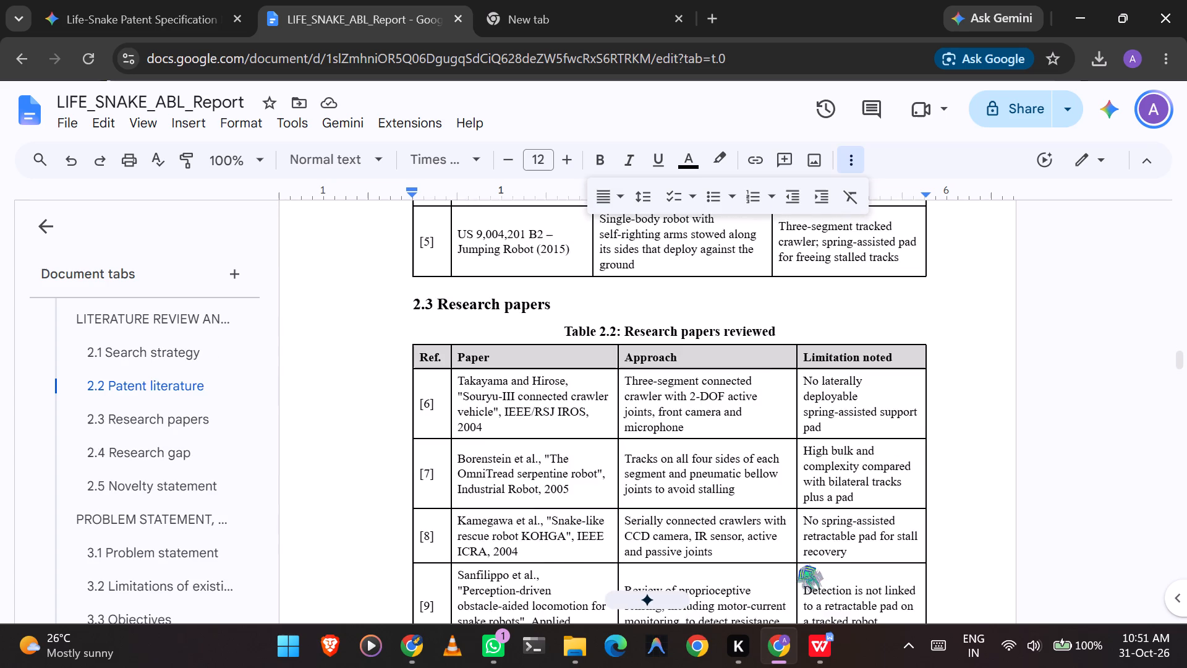
Delete the highlighted "[TO BE CONFIRMED BY PATENT AGENT]" placeholder and its preceding space from the Proposed IPC classes bullet in section 2.1.
{"action": "scroll", "coordinate": [801, 568], "scroll_direction": "up", "scroll_amount": 6}
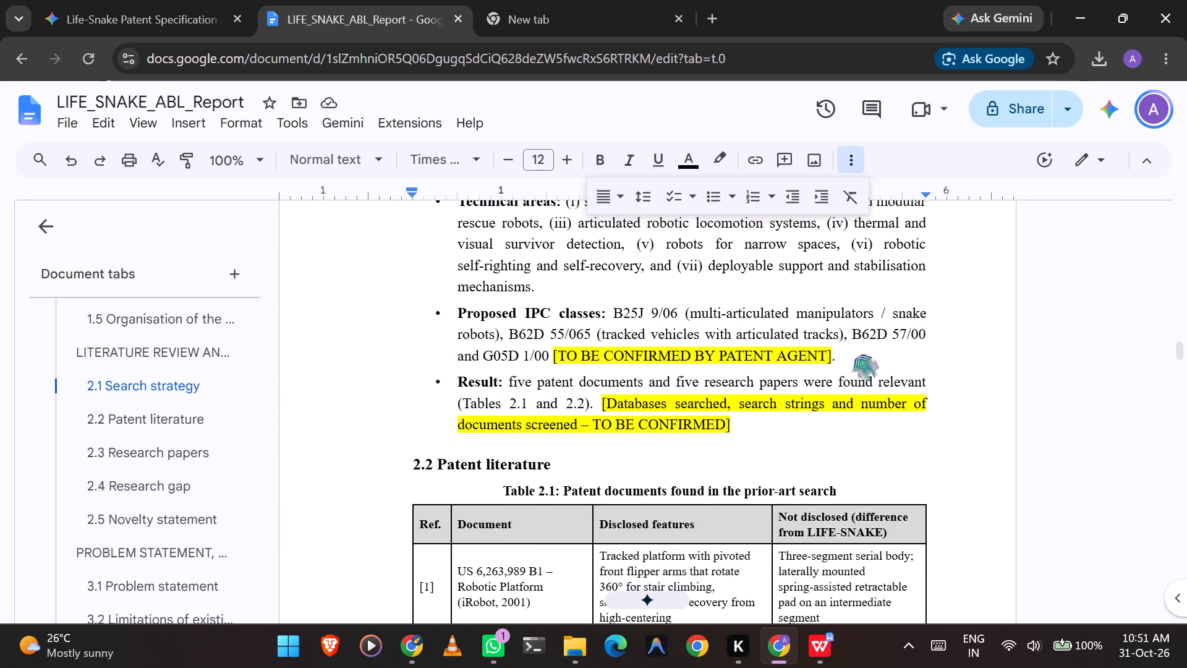
{"action": "left_click_drag", "start_coordinate": [852, 357], "coordinate": [586, 364]}
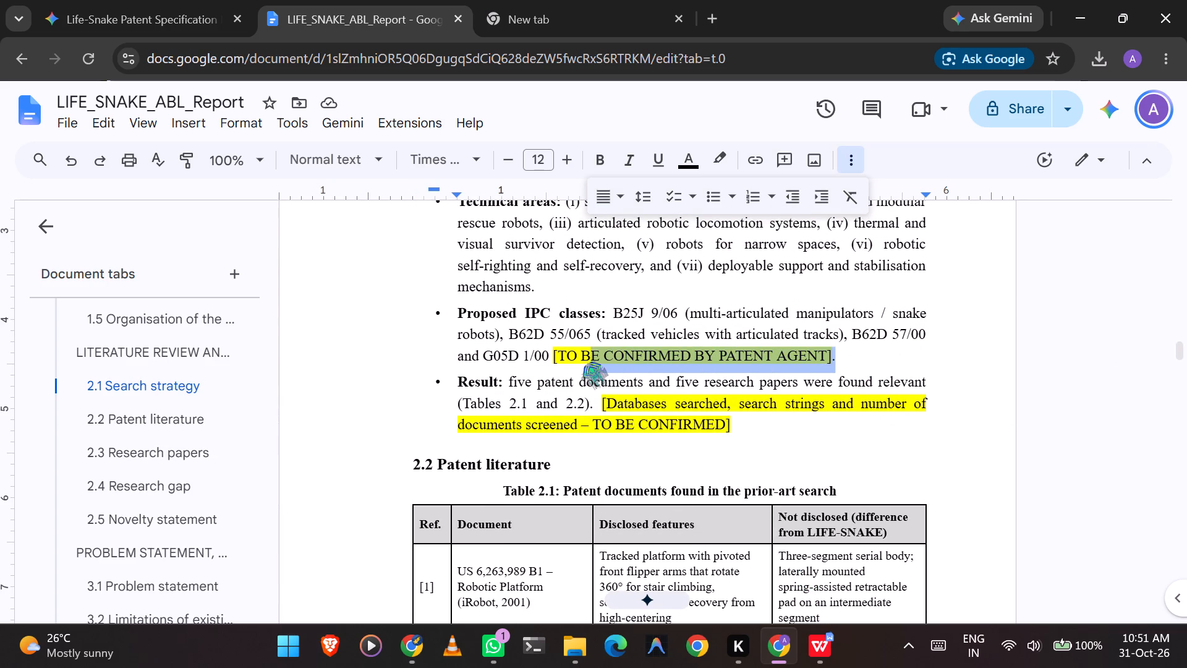
{"action": "left_click_drag", "start_coordinate": [586, 364], "coordinate": [553, 364]}
{"action": "left_click", "coordinate": [553, 364]}
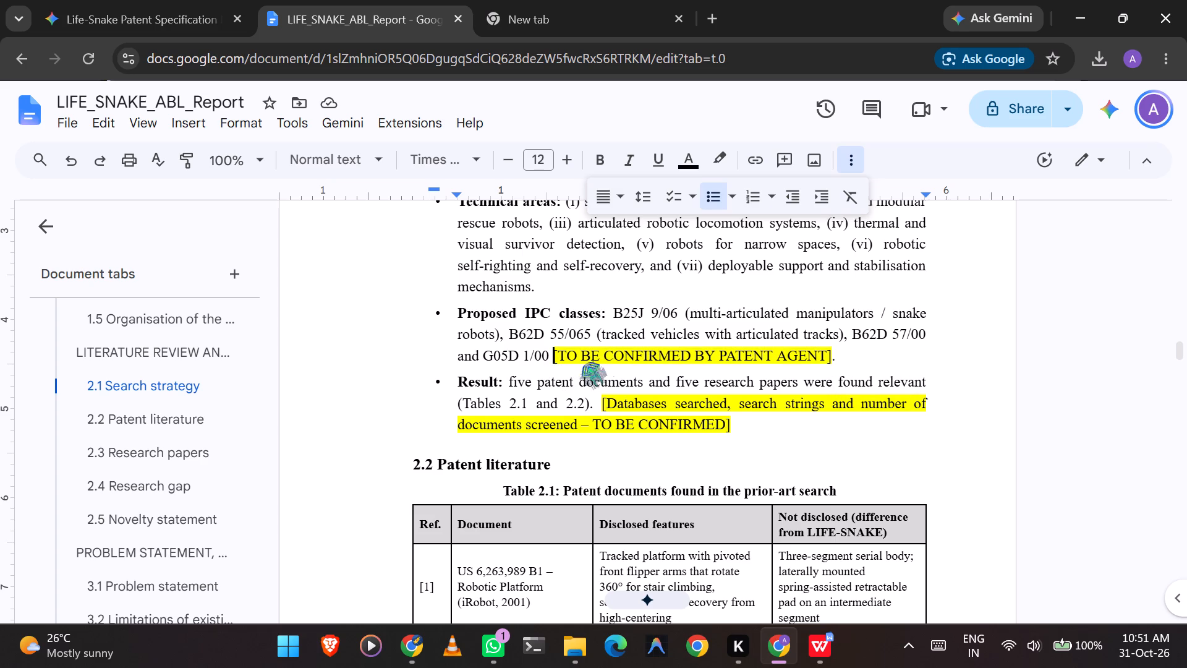
{"action": "left_click_drag", "start_coordinate": [832, 362], "coordinate": [766, 364]}
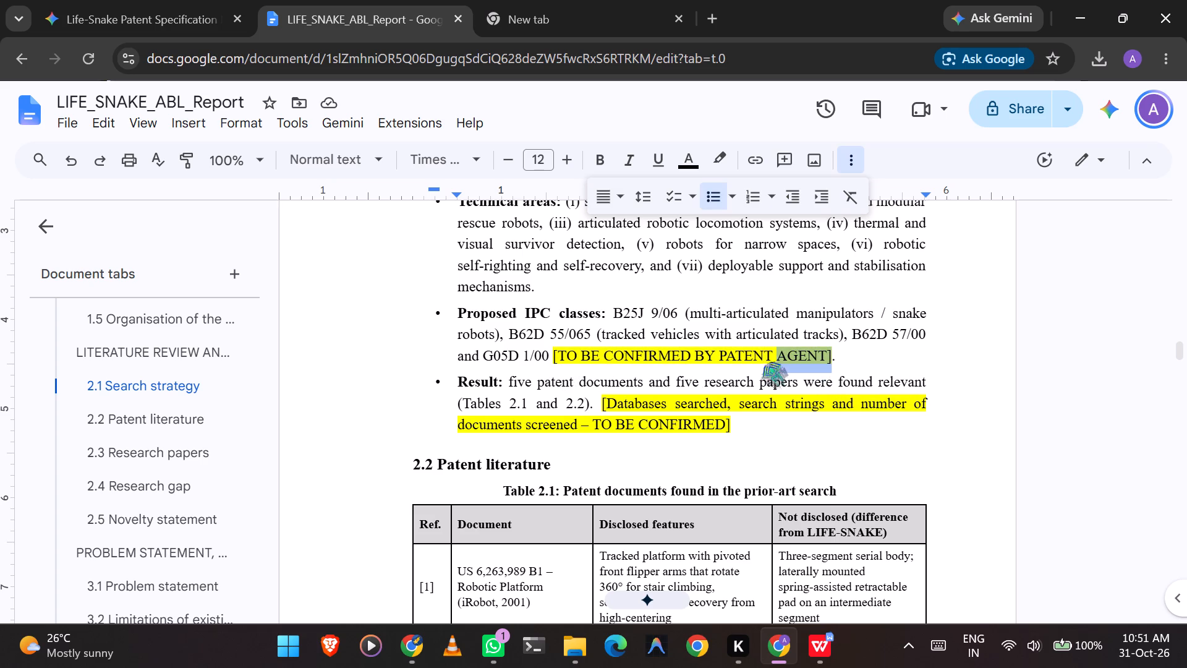
{"action": "left_click_drag", "start_coordinate": [766, 364], "coordinate": [554, 369]}
{"action": "key", "text": "BackSpace"}
{"action": "key", "text": "BackSpace"}
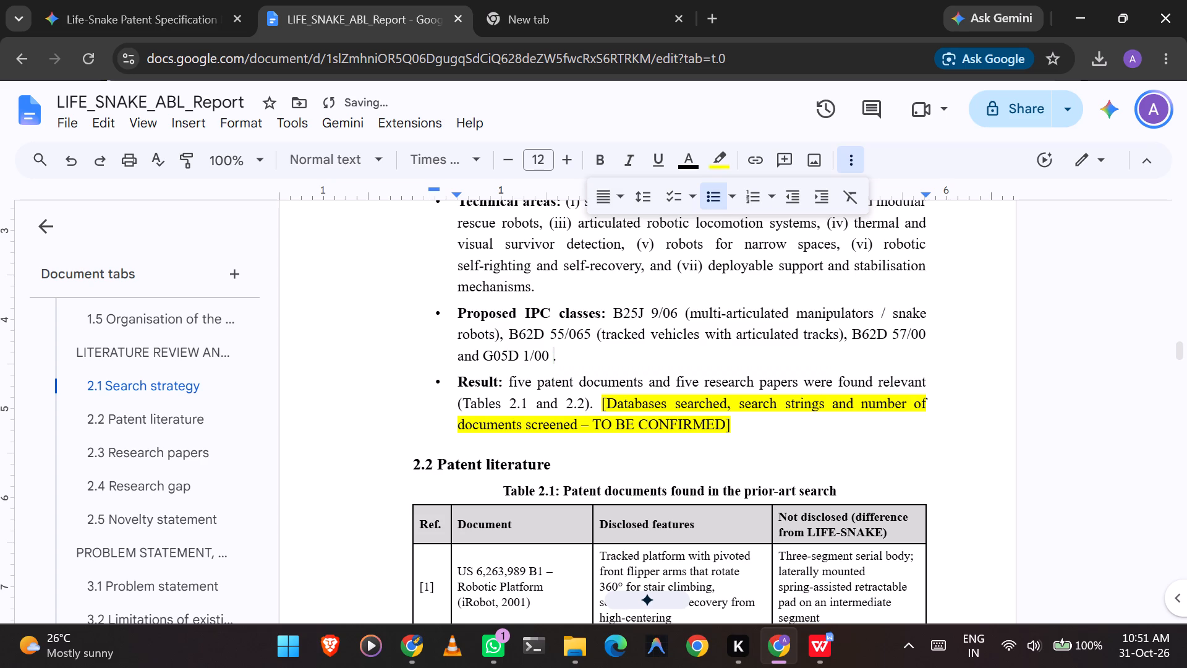
Delete the highlighted "[Databases searched, search strings and number of documents screened – TO BE CONFIRMED]" placeholder from the Result bullet in section 2.1.
{"action": "left_click_drag", "start_coordinate": [592, 400], "coordinate": [729, 426]}
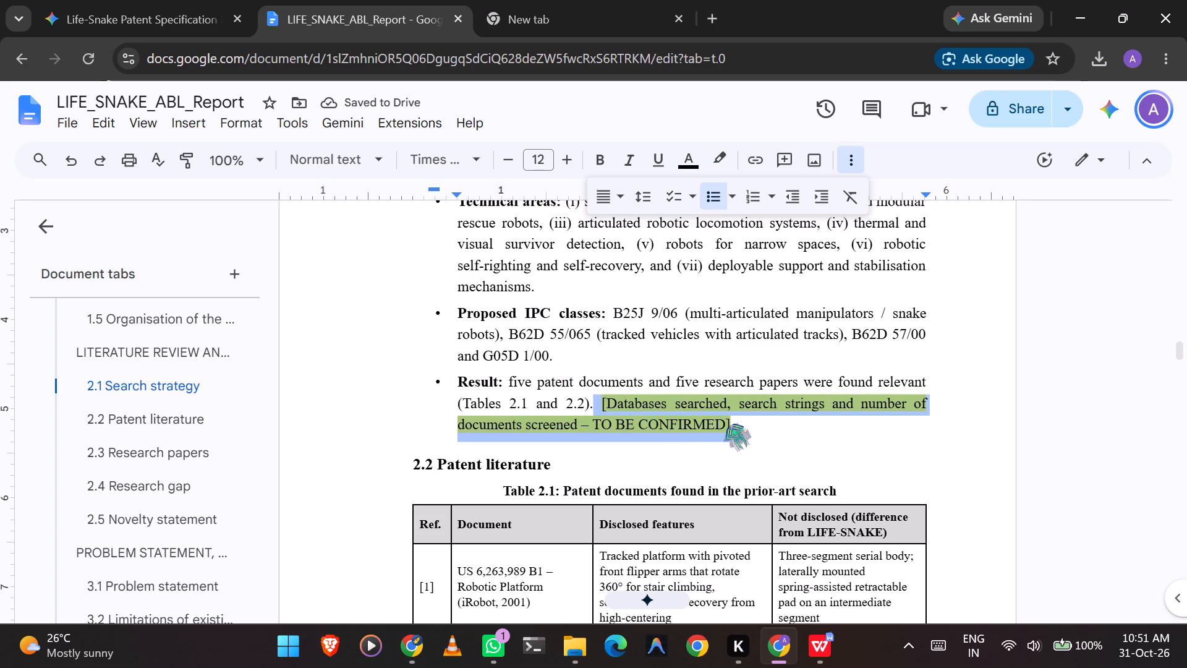
{"action": "left_click_drag", "start_coordinate": [729, 426], "coordinate": [730, 426]}
{"action": "key", "text": "BackSpace"}
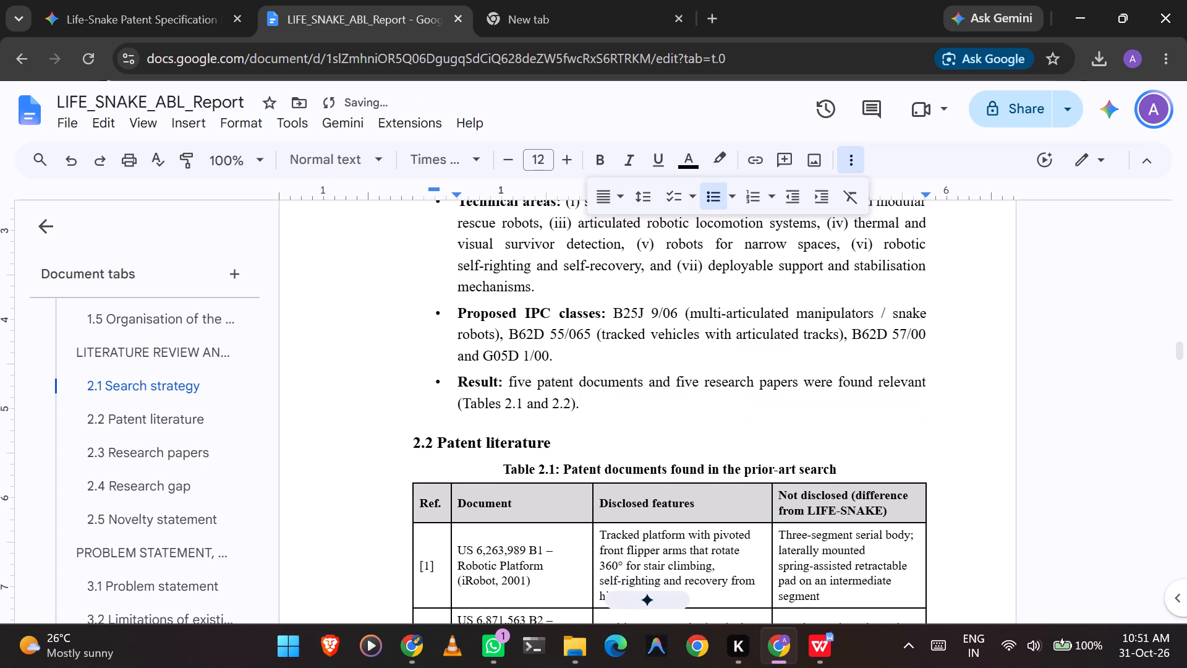
Delete the highlighted "[TO BE CONFIRMED]" placeholder from the inventive step paragraph of section 2.5 "Novelty statement".
{"action": "scroll", "coordinate": [870, 467], "scroll_direction": "down", "scroll_amount": 7}
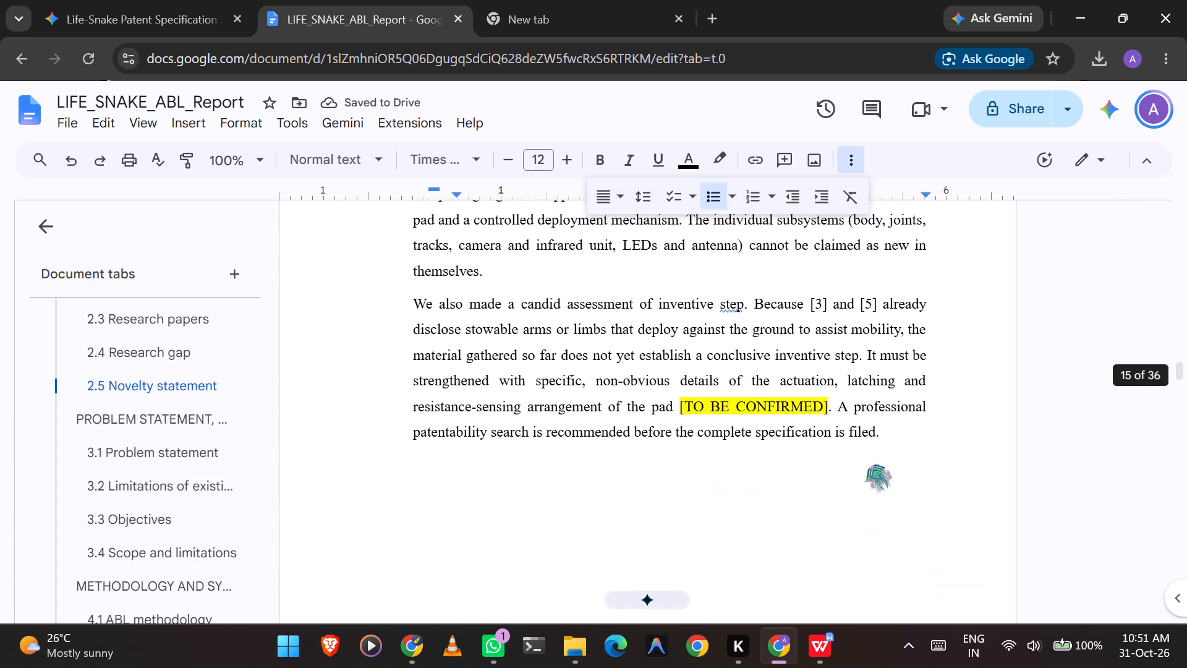
{"action": "scroll", "coordinate": [870, 467], "scroll_direction": "up", "scroll_amount": 1}
{"action": "scroll", "coordinate": [870, 467], "scroll_direction": "down", "scroll_amount": 4}
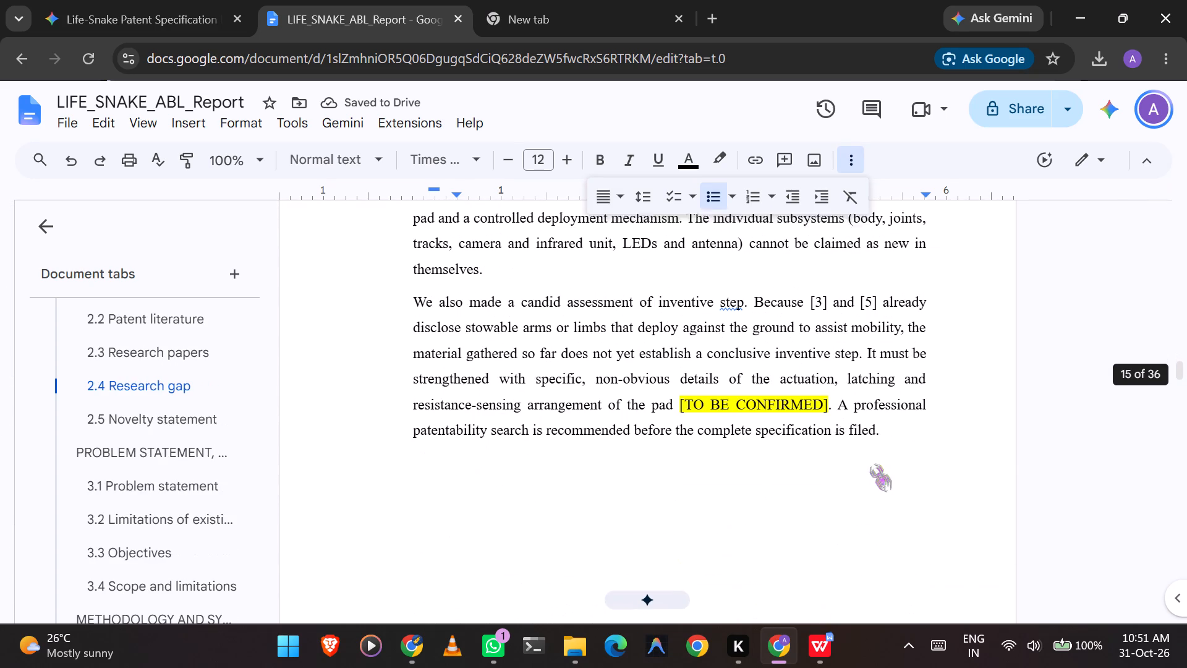
{"action": "scroll", "coordinate": [870, 467], "scroll_direction": "down", "scroll_amount": 1}
{"action": "left_click_drag", "start_coordinate": [675, 396], "coordinate": [827, 395]}
{"action": "key", "text": "BackSpace"}
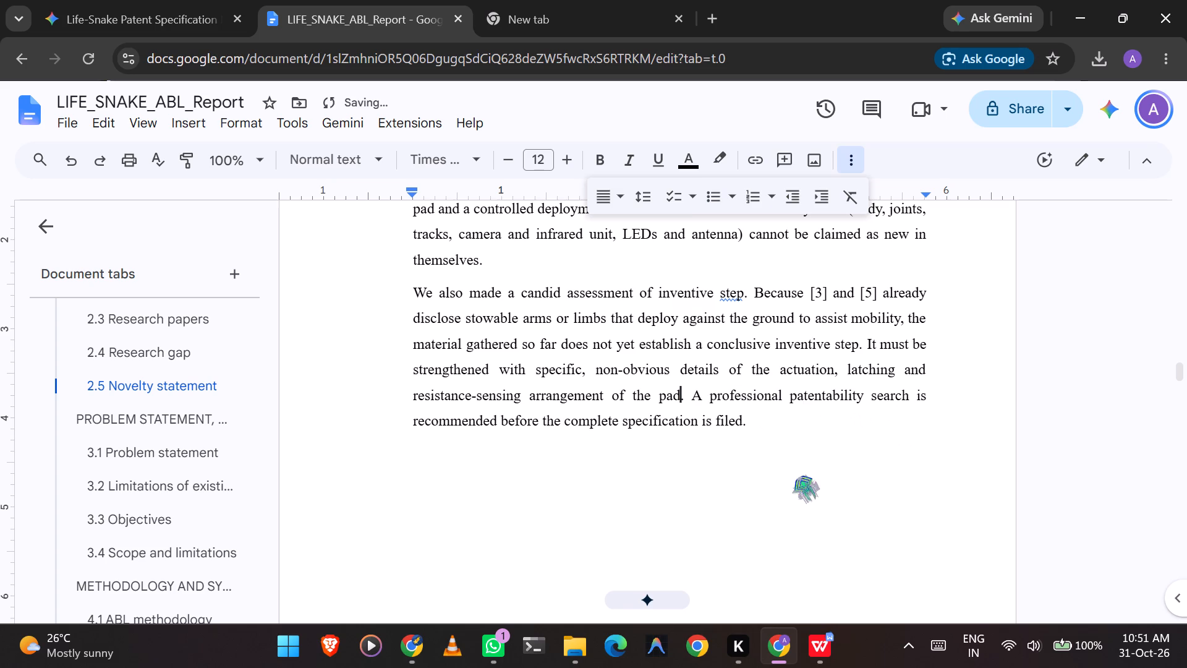
Open Find and replace with the highlighted "[TO BE CONFIRMED]" placeholder from section 3.4 "Scope and limitations" as the search text.
{"action": "scroll", "coordinate": [798, 482], "scroll_direction": "down", "scroll_amount": 8}
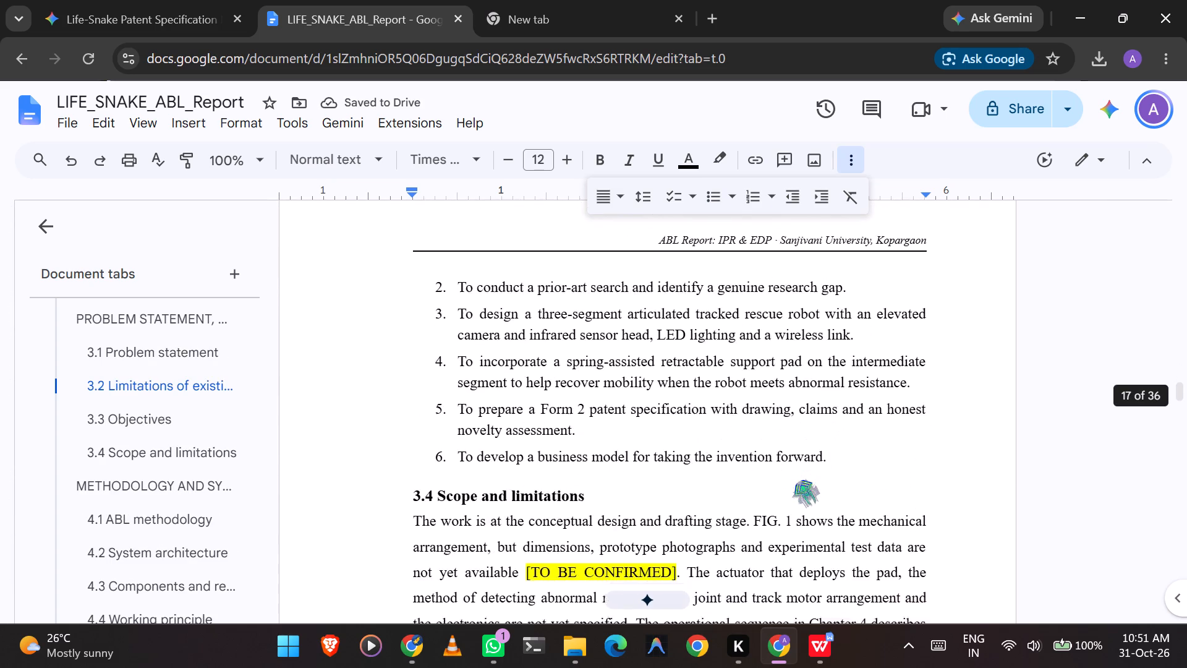
{"action": "scroll", "coordinate": [798, 482], "scroll_direction": "down", "scroll_amount": 2}
{"action": "scroll", "coordinate": [689, 478], "scroll_direction": "up", "scroll_amount": 1}
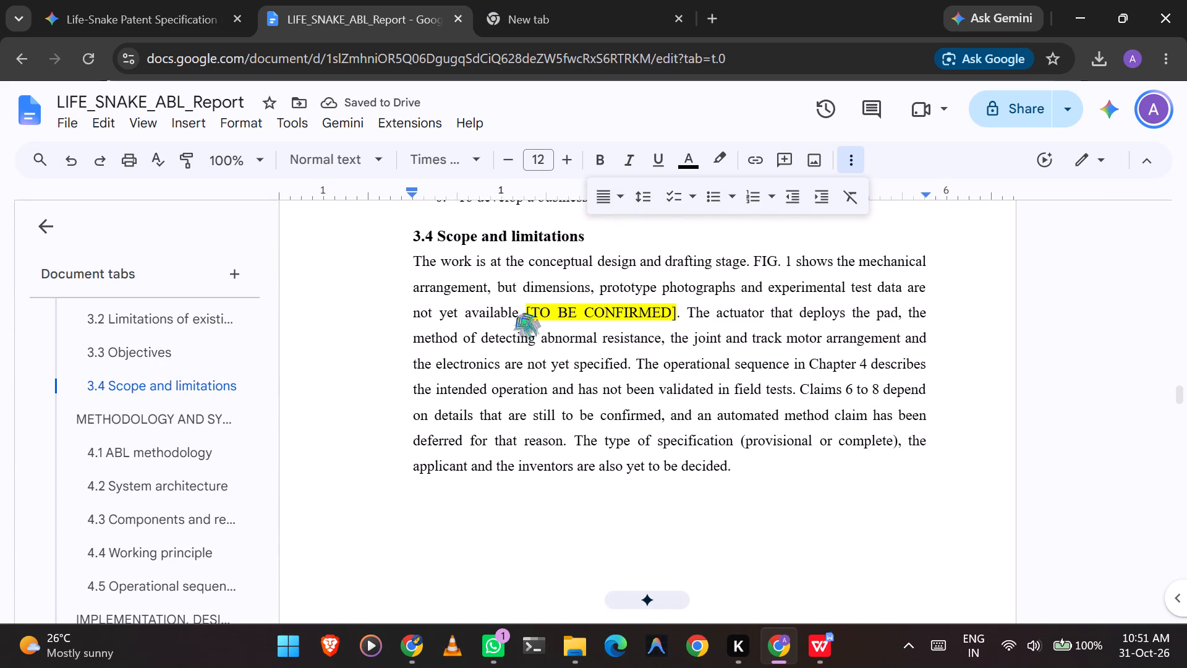
{"action": "left_click_drag", "start_coordinate": [519, 315], "coordinate": [671, 319]}
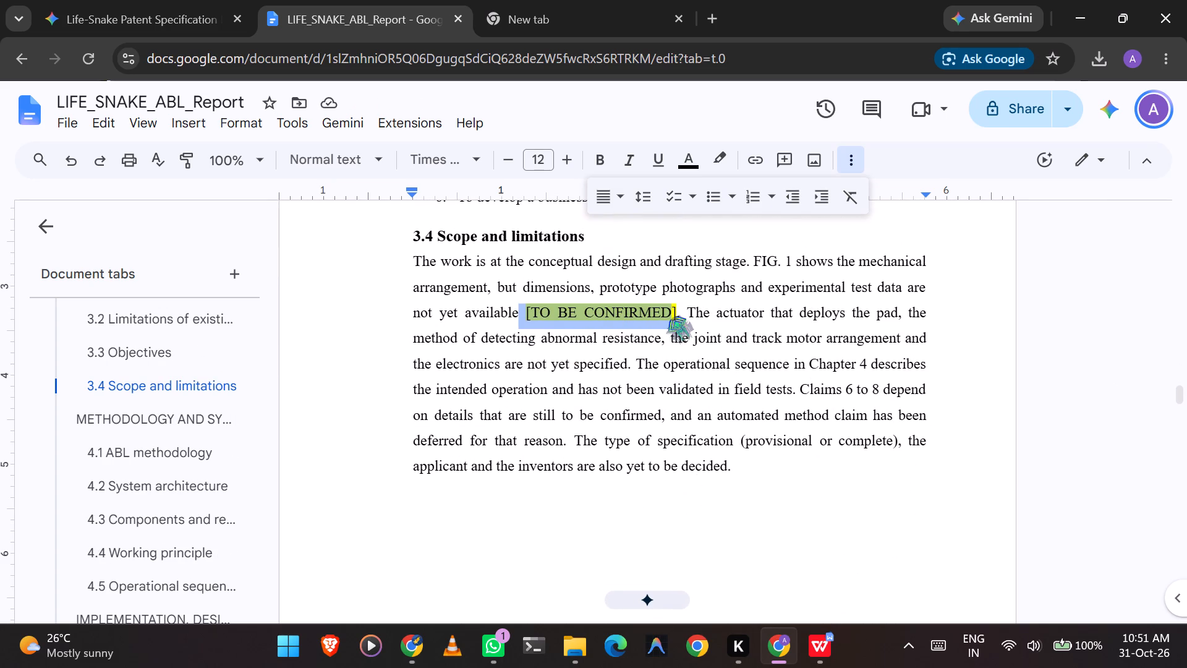
{"action": "left_click_drag", "start_coordinate": [671, 319], "coordinate": [673, 319]}
{"action": "left_click_drag", "start_coordinate": [673, 319], "coordinate": [676, 319]}
{"action": "key", "text": "ctrl+c"}
{"action": "key", "text": "ctrl+c"}
{"action": "key", "text": "ctrl+c"}
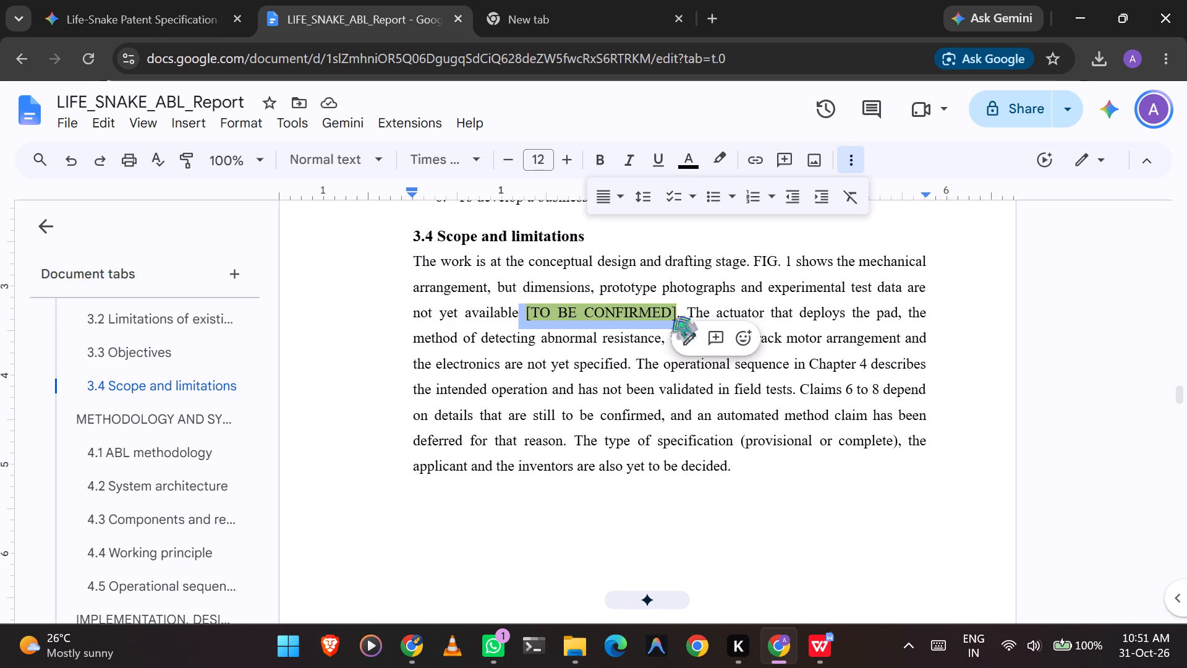
{"action": "left_click", "coordinate": [108, 121]}
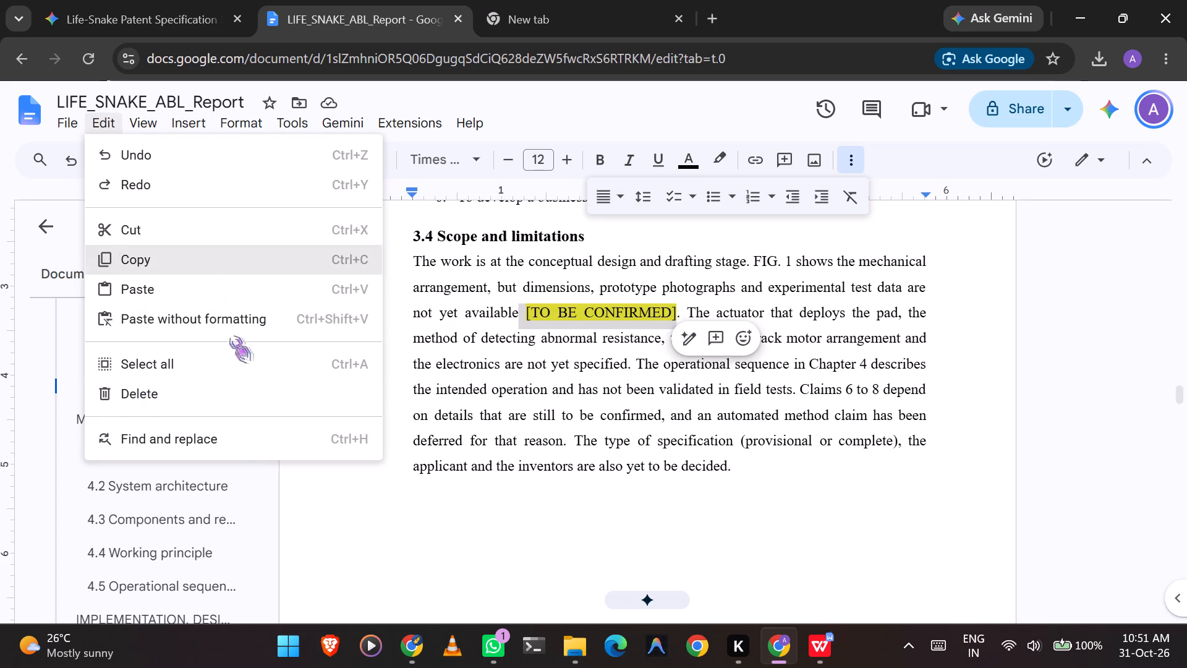
{"action": "left_click", "coordinate": [226, 439]}
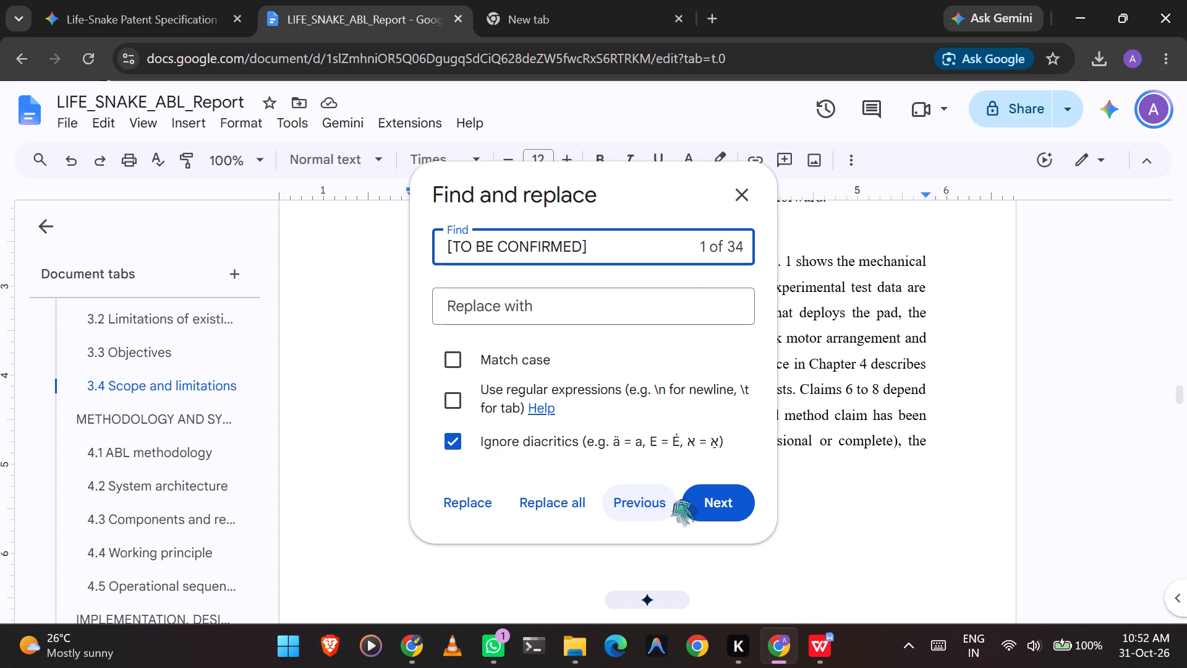
Step through the "[TO BE CONFIRMED]" matches in chapters 4 and 5, keeping the document text in view beside the dialog.
{"action": "left_click", "coordinate": [715, 502]}
{"action": "scroll", "coordinate": [869, 474], "scroll_direction": "right", "scroll_amount": 1}
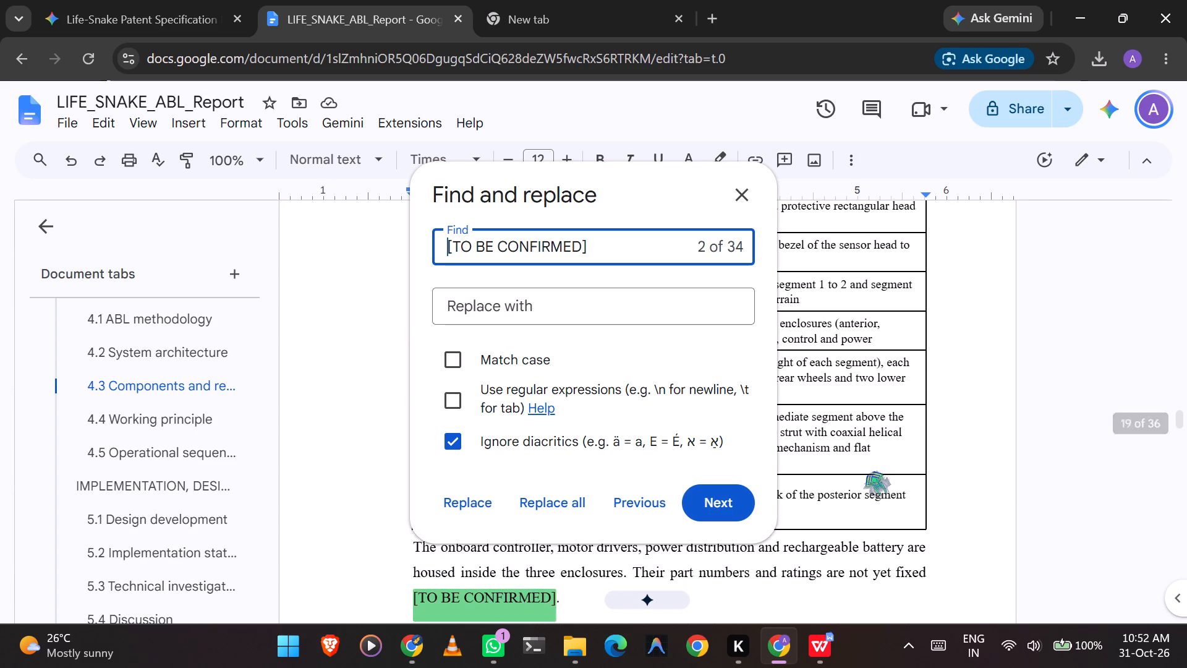
{"action": "scroll", "coordinate": [869, 474], "scroll_direction": "right", "scroll_amount": 1}
{"action": "scroll", "coordinate": [869, 474], "scroll_direction": "down", "scroll_amount": 2}
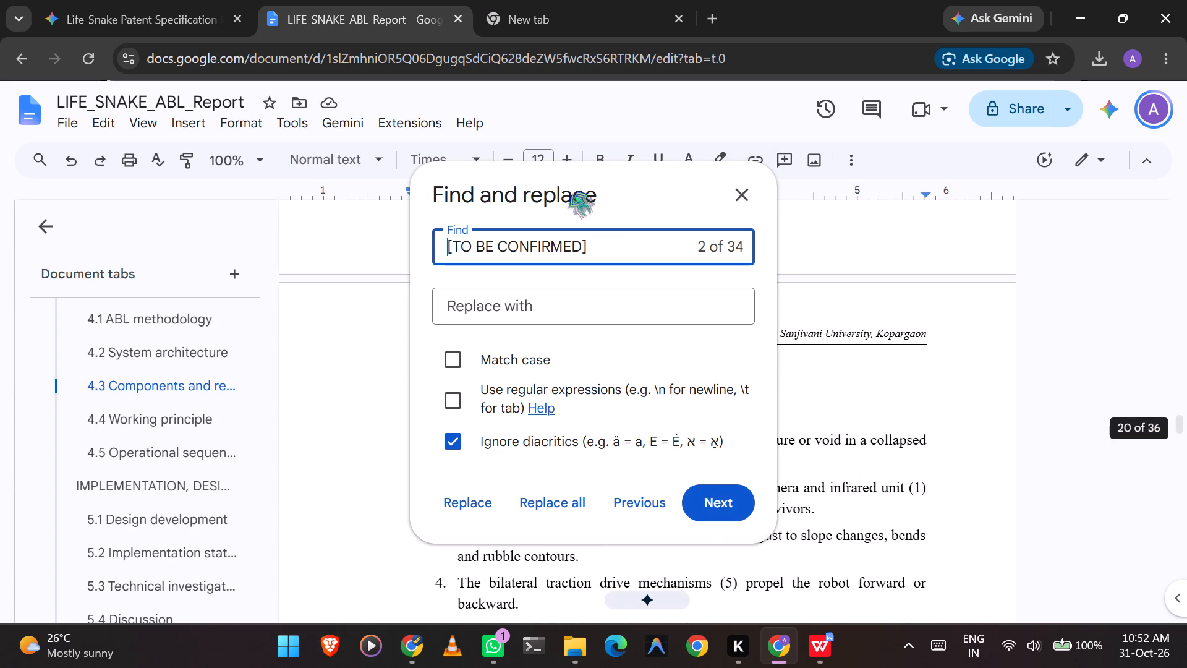
{"action": "left_click_drag", "start_coordinate": [572, 194], "coordinate": [160, 145]}
{"action": "left_click", "coordinate": [287, 456]}
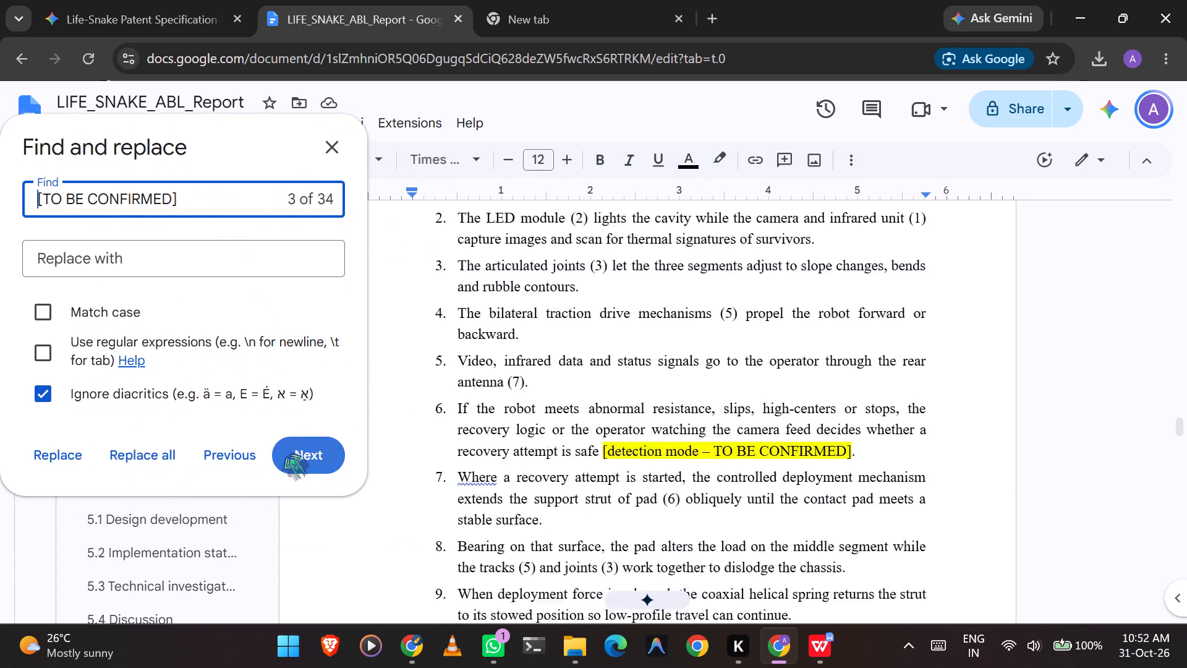
{"action": "left_click", "coordinate": [299, 460]}
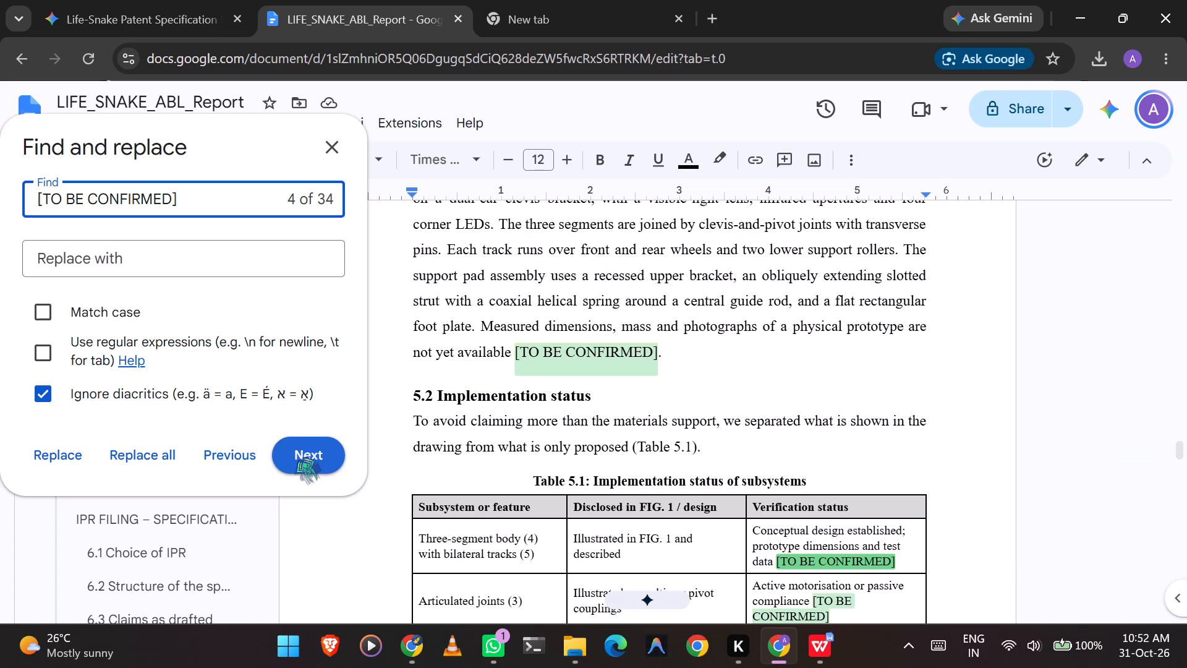
{"action": "left_click", "coordinate": [299, 460]}
{"action": "left_click", "coordinate": [299, 460]}
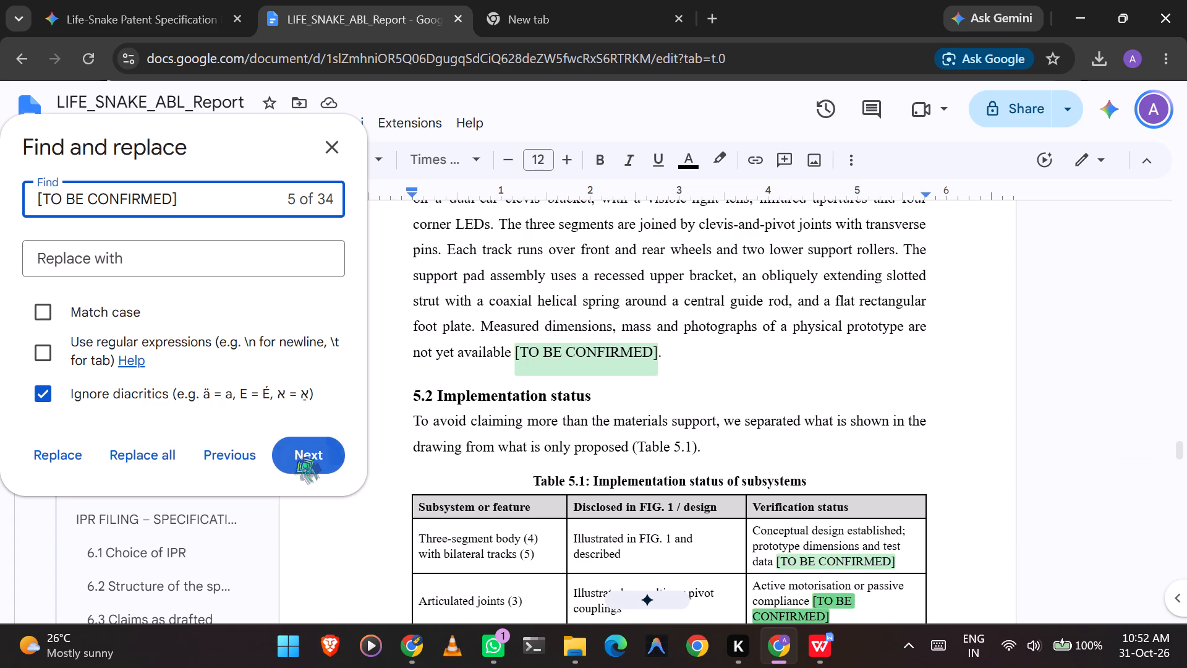
{"action": "left_click", "coordinate": [299, 460]}
{"action": "left_click", "coordinate": [299, 460]}
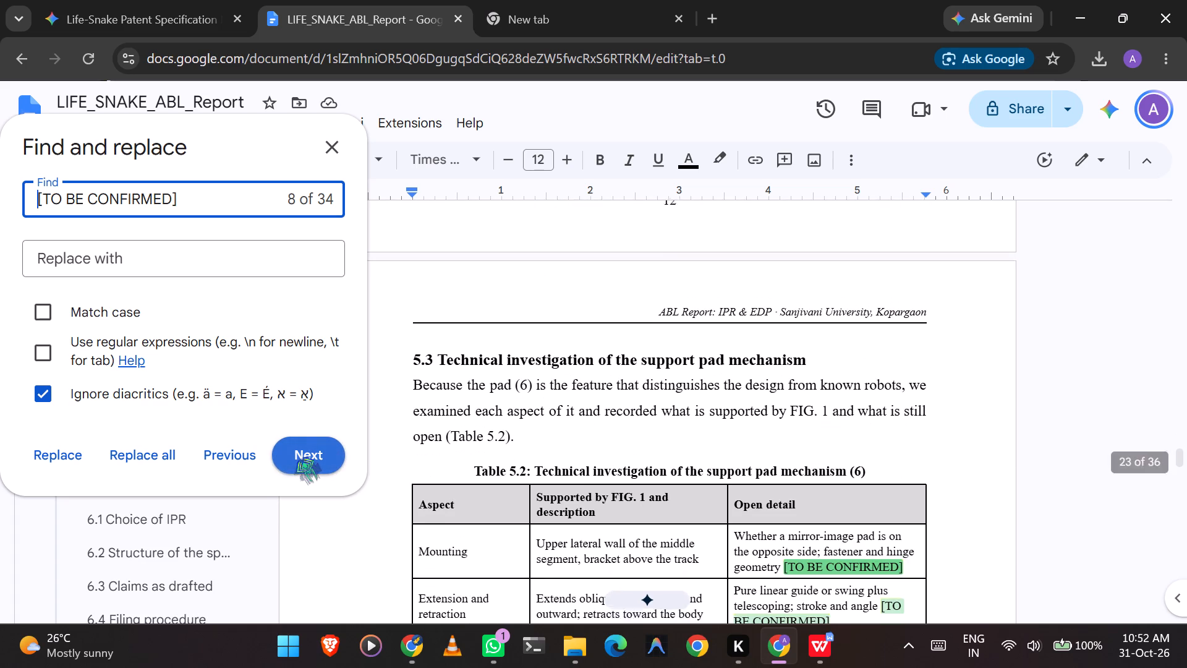
Replace all "[TO BE CONFIRMED]" occurrences in the document with nothing, check around section 7.6, and close Find and replace.
{"action": "left_click", "coordinate": [147, 455]}
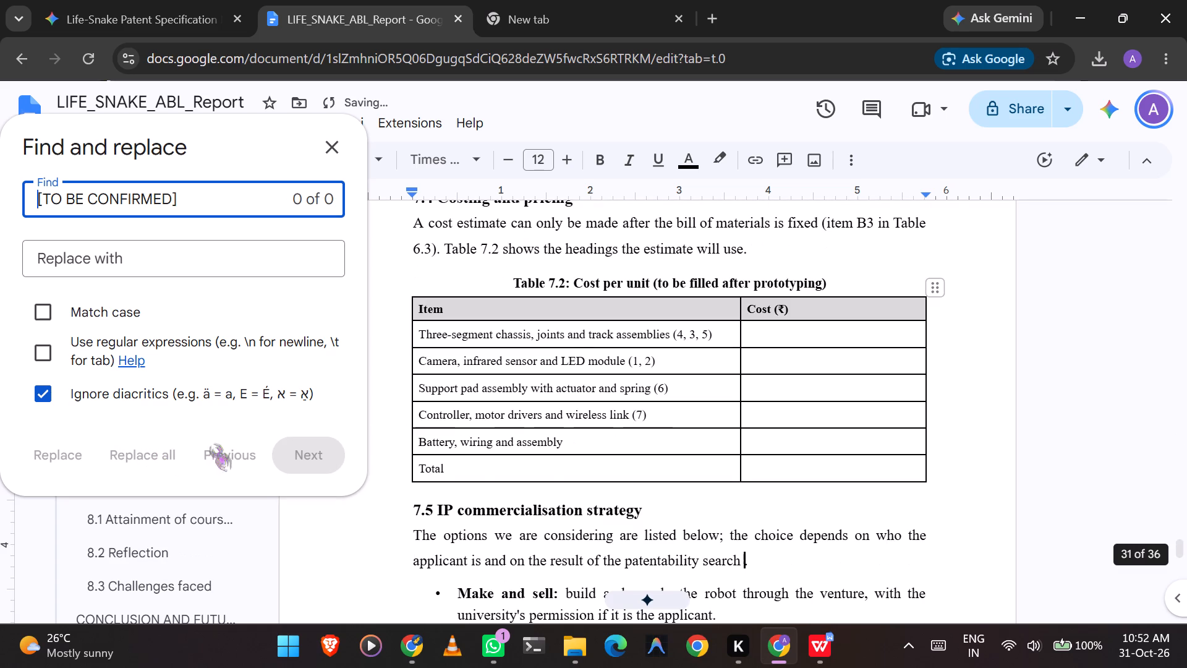
{"action": "scroll", "coordinate": [703, 499], "scroll_direction": "down", "scroll_amount": 5}
{"action": "scroll", "coordinate": [703, 499], "scroll_direction": "up", "scroll_amount": 1}
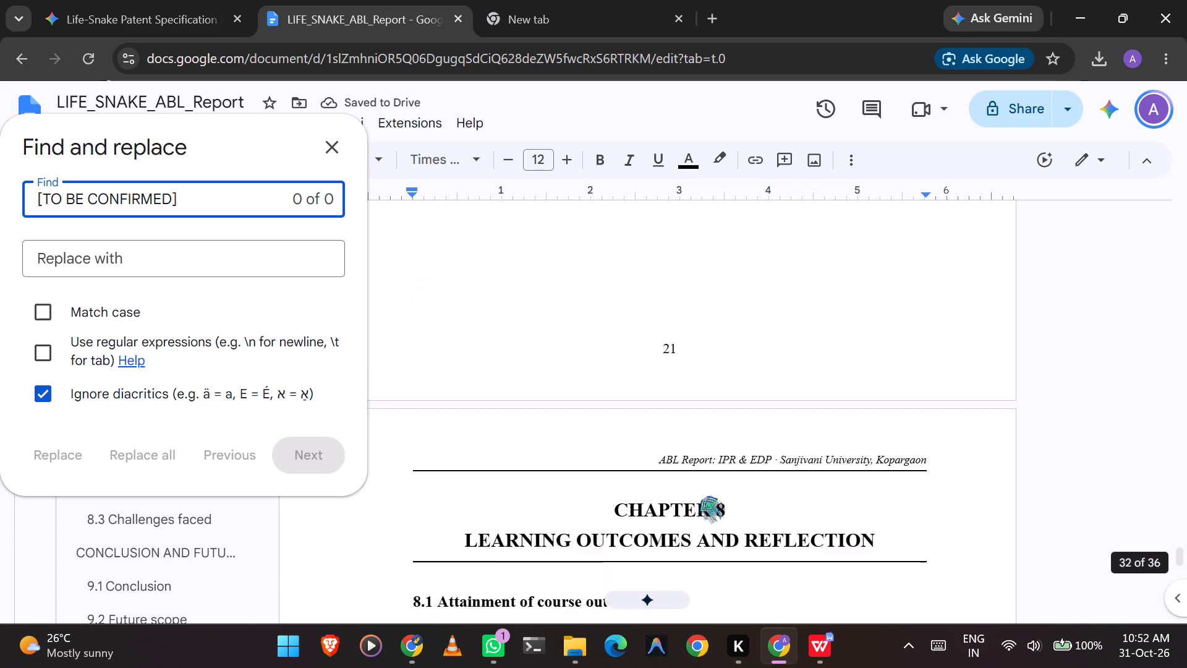
{"action": "scroll", "coordinate": [703, 499], "scroll_direction": "up", "scroll_amount": 2}
{"action": "scroll", "coordinate": [558, 364], "scroll_direction": "up", "scroll_amount": 1}
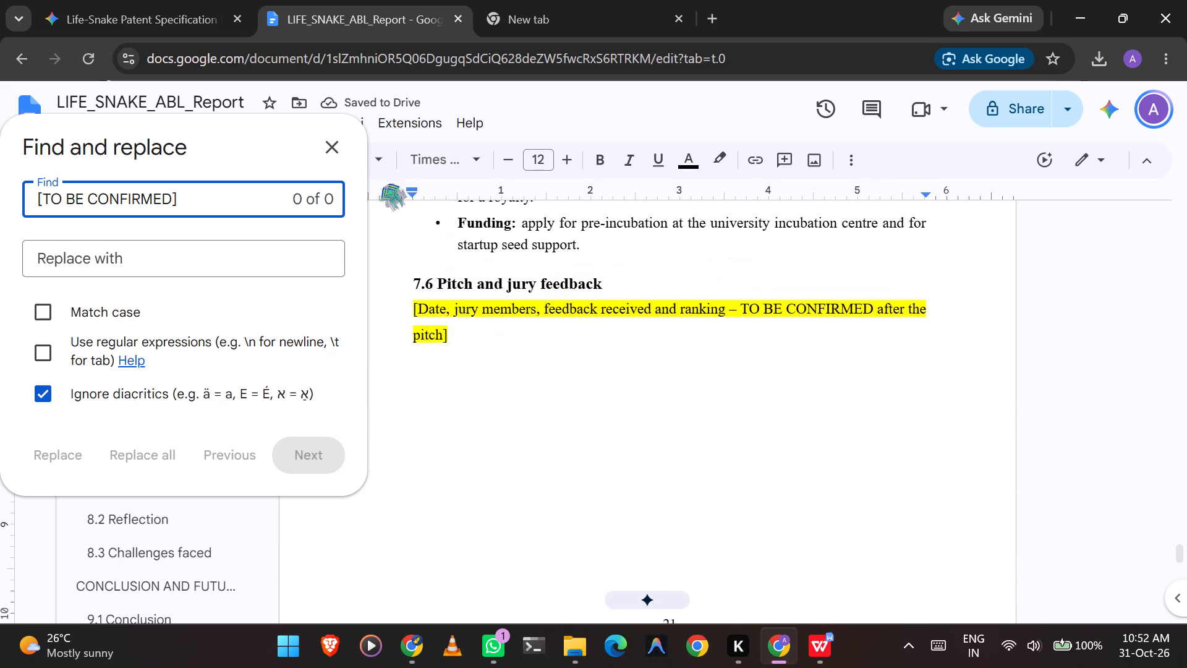
{"action": "left_click", "coordinate": [342, 155]}
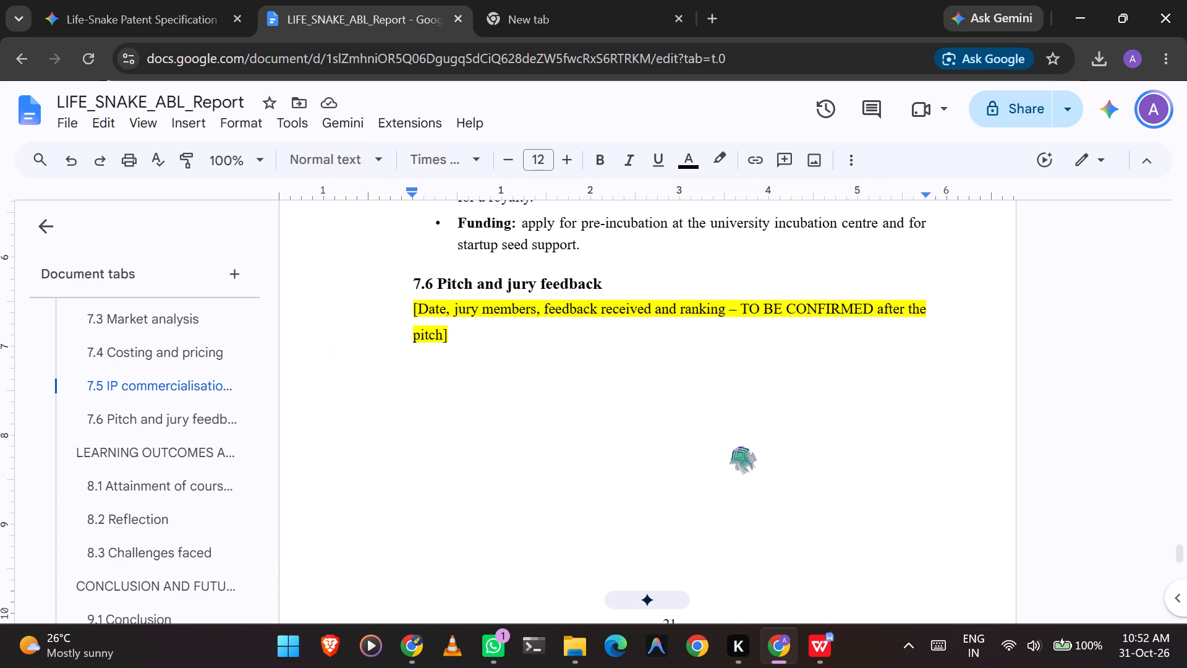
Switch to the WPS reference report and read its section 7.6 "Pitch and jury feedback" for comparison.
{"action": "scroll", "coordinate": [850, 455], "scroll_direction": "down", "scroll_amount": 1}
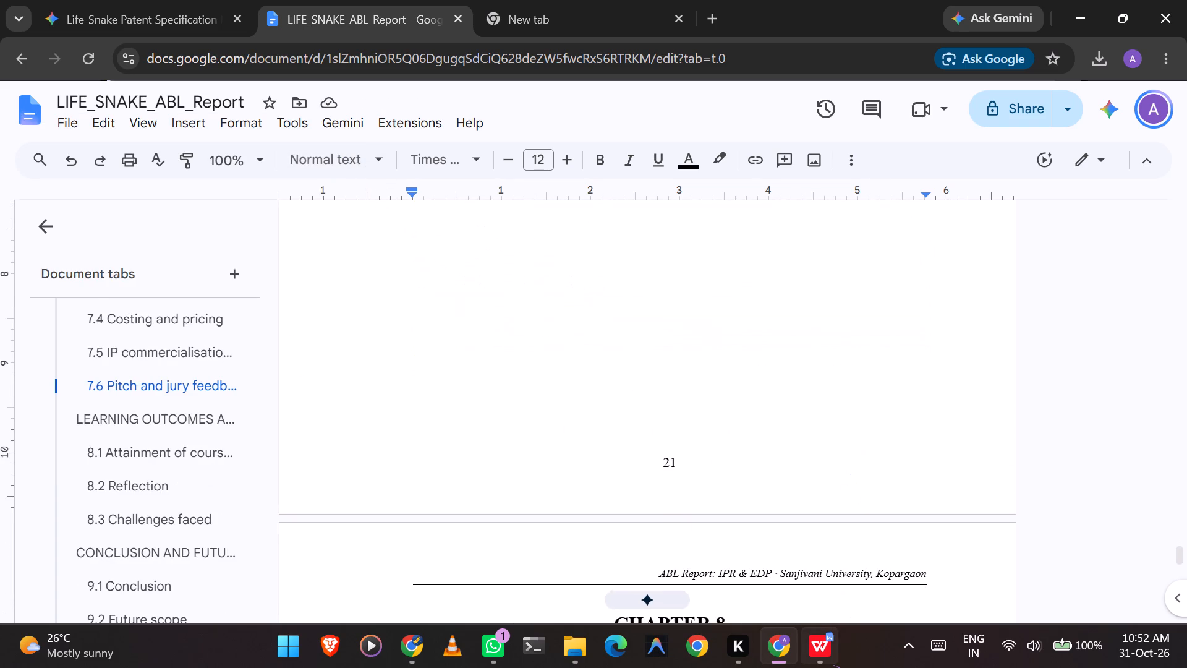
{"action": "left_click", "coordinate": [829, 667]}
{"action": "scroll", "coordinate": [1018, 437], "scroll_direction": "down", "scroll_amount": 14}
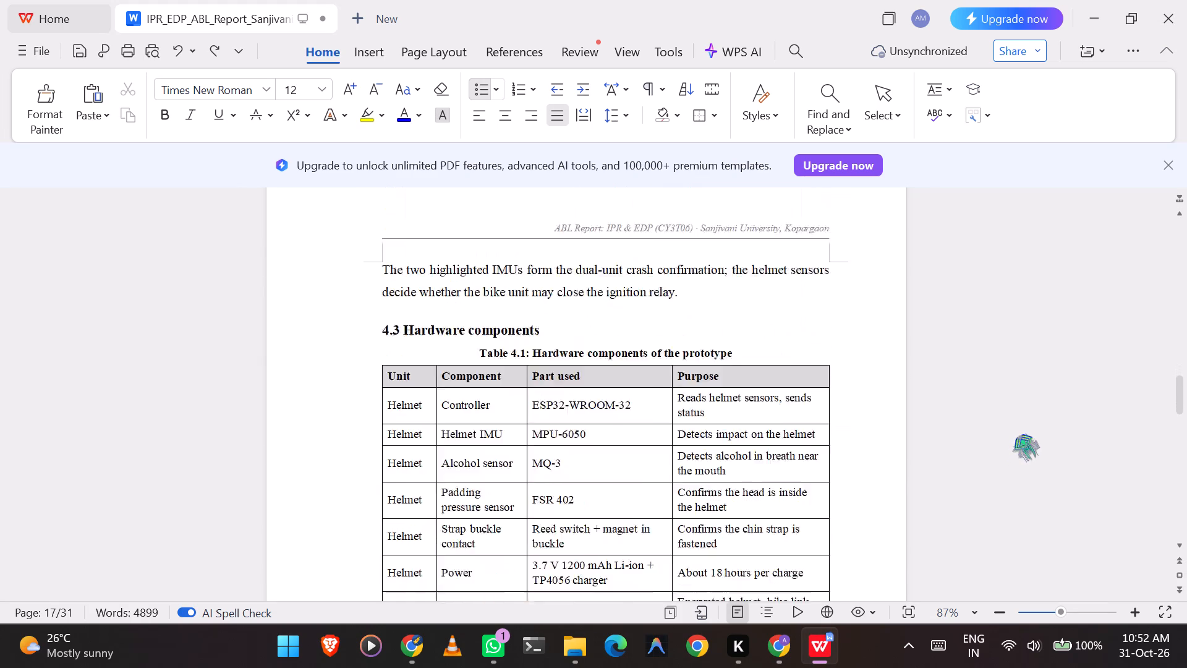
{"action": "scroll", "coordinate": [1018, 437], "scroll_direction": "down", "scroll_amount": 12}
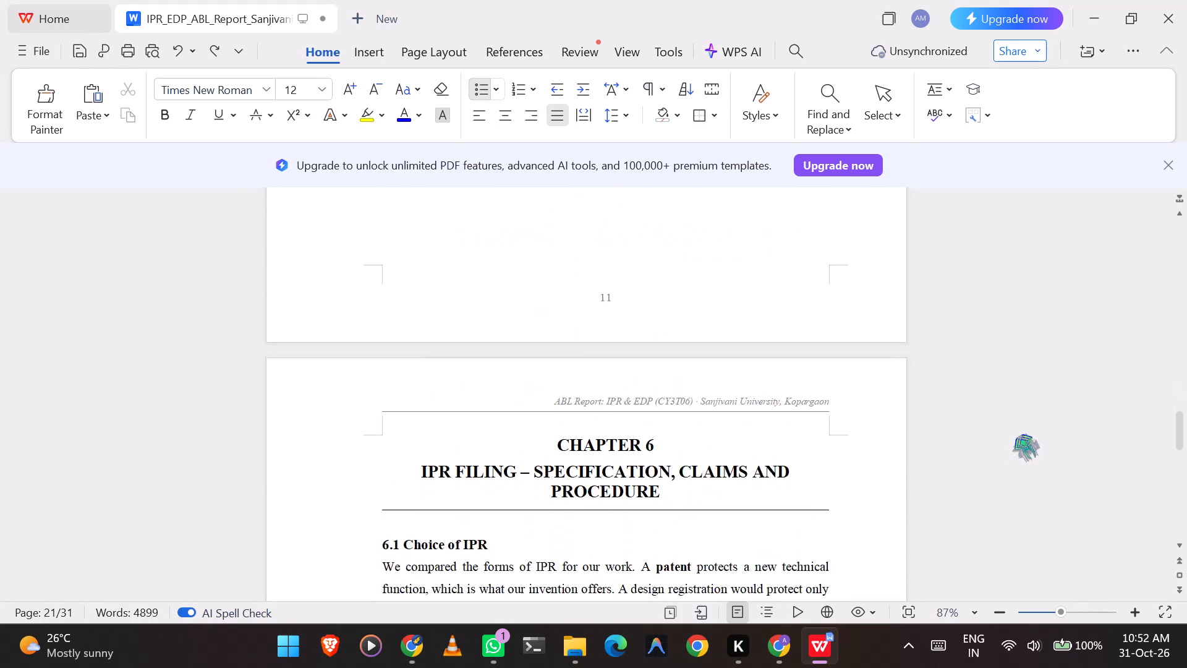
{"action": "scroll", "coordinate": [1018, 437], "scroll_direction": "down", "scroll_amount": 11}
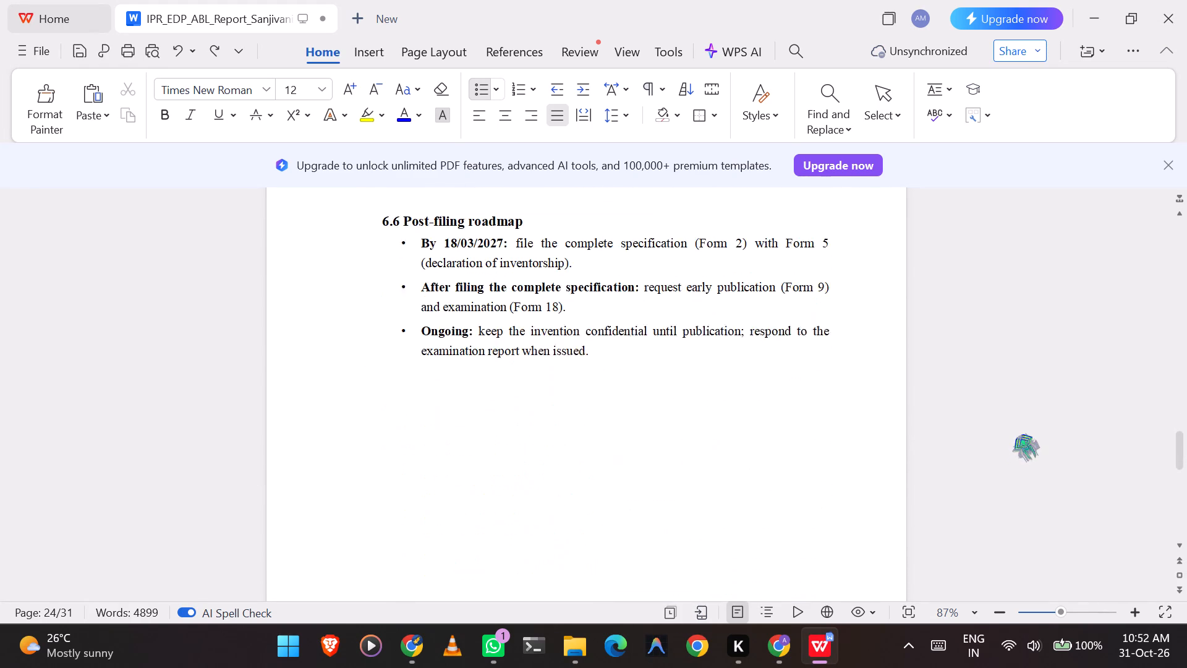
{"action": "scroll", "coordinate": [1018, 437], "scroll_direction": "down", "scroll_amount": 4}
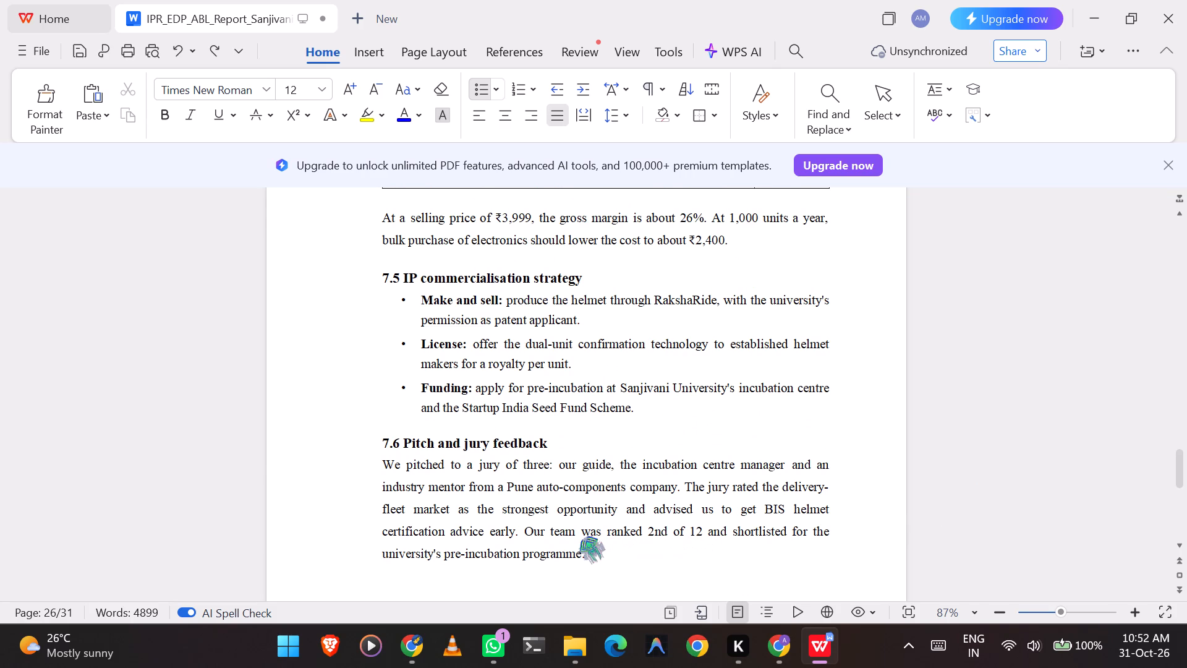
{"action": "scroll", "coordinate": [631, 539], "scroll_direction": "down", "scroll_amount": 1}
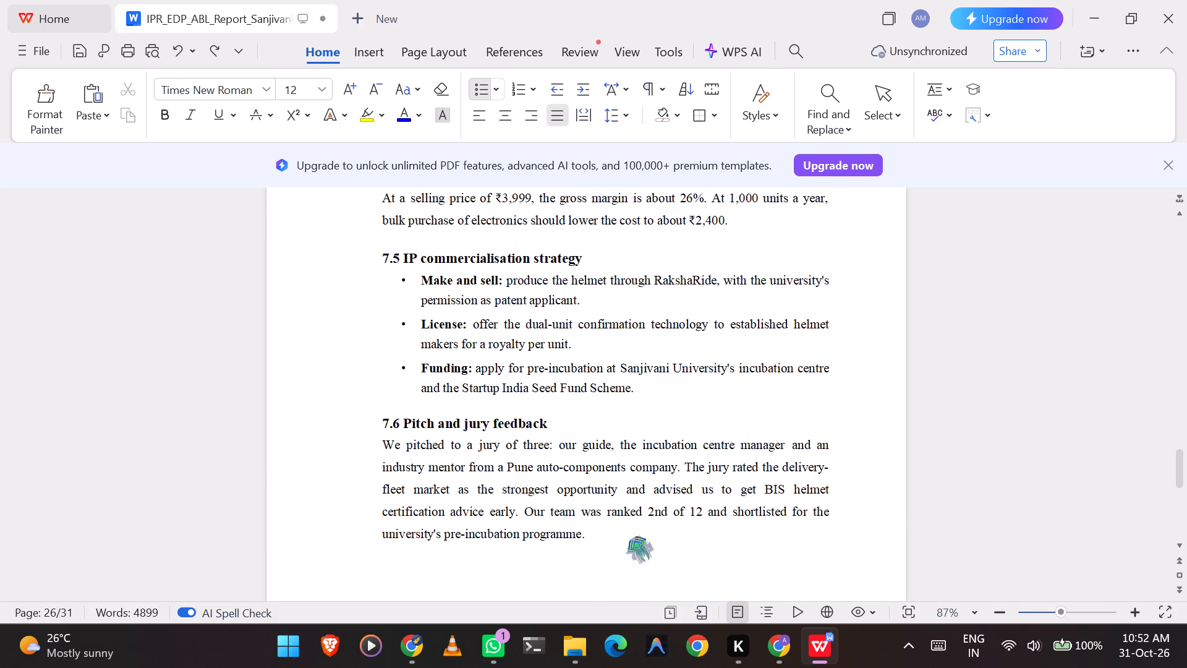
{"action": "scroll", "coordinate": [631, 539], "scroll_direction": "down", "scroll_amount": 1}
Return to the LIFE_SNAKE_ABL_Report in Google Docs and delete section 7.6 "Pitch and jury feedback", including its heading and highlighted placeholder.
{"action": "left_click", "coordinate": [804, 649]}
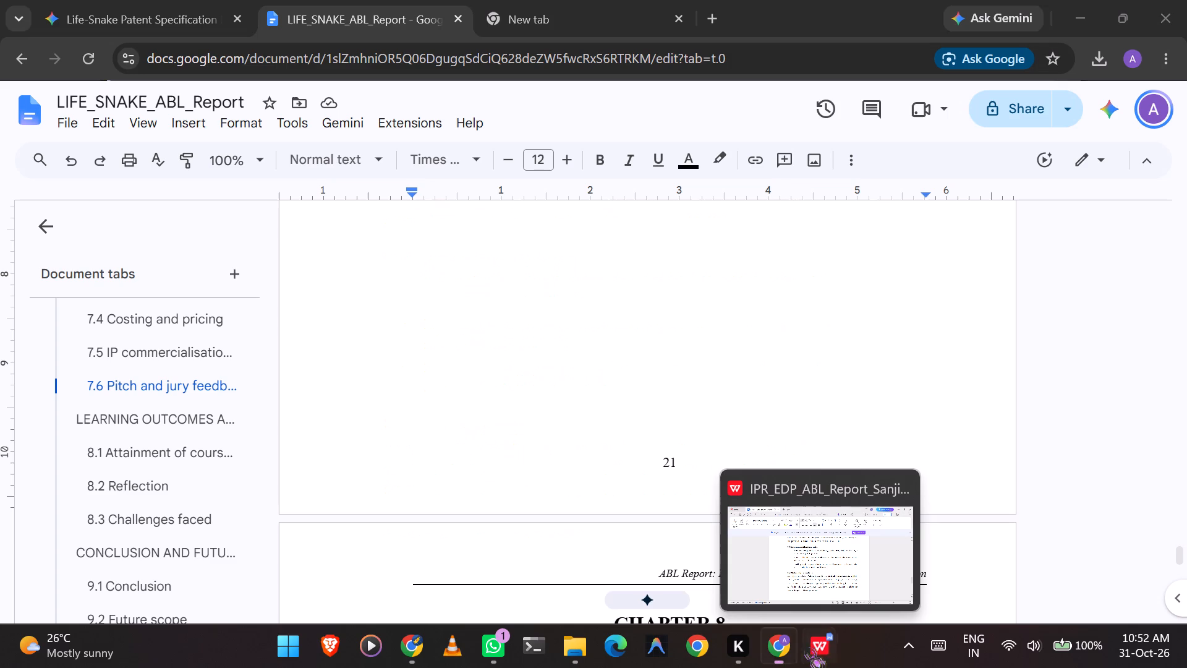
{"action": "scroll", "coordinate": [598, 374], "scroll_direction": "up", "scroll_amount": 2}
{"action": "left_click_drag", "start_coordinate": [478, 386], "coordinate": [362, 341]}
{"action": "key", "text": "BackSpace"}
{"action": "key", "text": "BackSpace"}
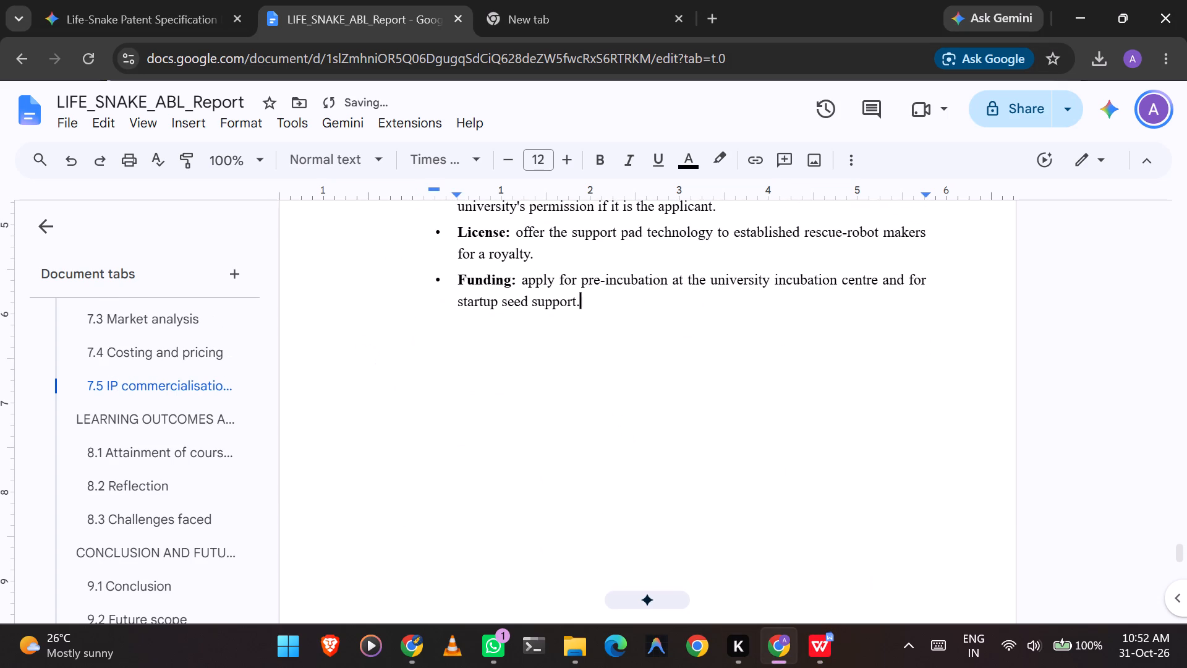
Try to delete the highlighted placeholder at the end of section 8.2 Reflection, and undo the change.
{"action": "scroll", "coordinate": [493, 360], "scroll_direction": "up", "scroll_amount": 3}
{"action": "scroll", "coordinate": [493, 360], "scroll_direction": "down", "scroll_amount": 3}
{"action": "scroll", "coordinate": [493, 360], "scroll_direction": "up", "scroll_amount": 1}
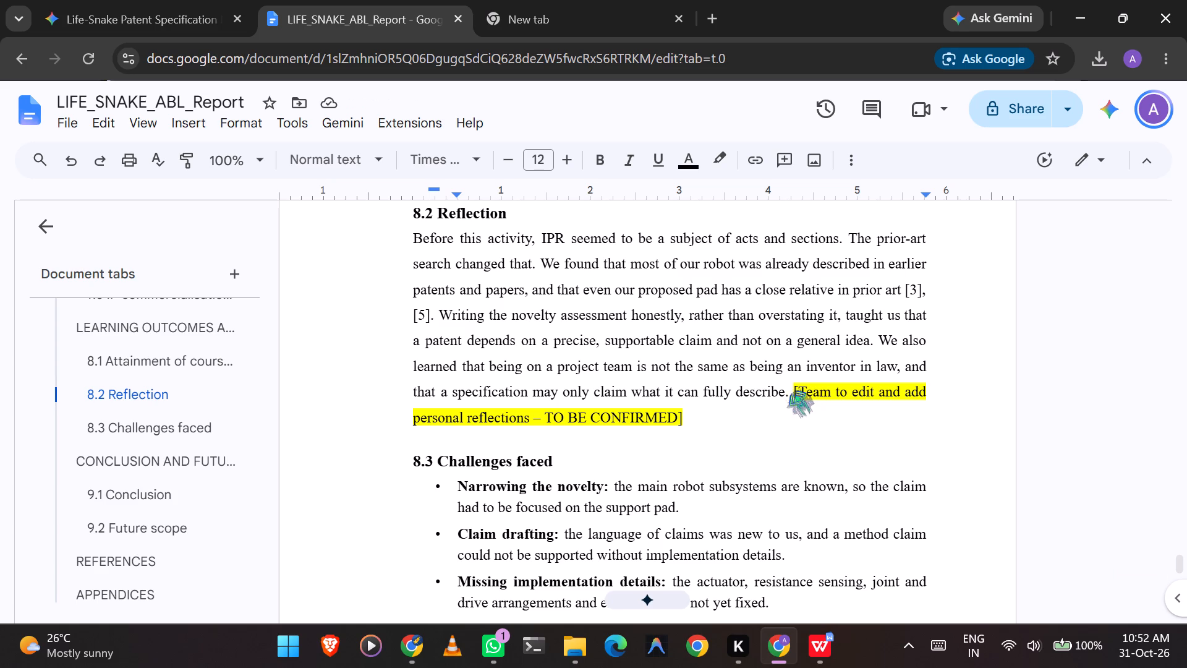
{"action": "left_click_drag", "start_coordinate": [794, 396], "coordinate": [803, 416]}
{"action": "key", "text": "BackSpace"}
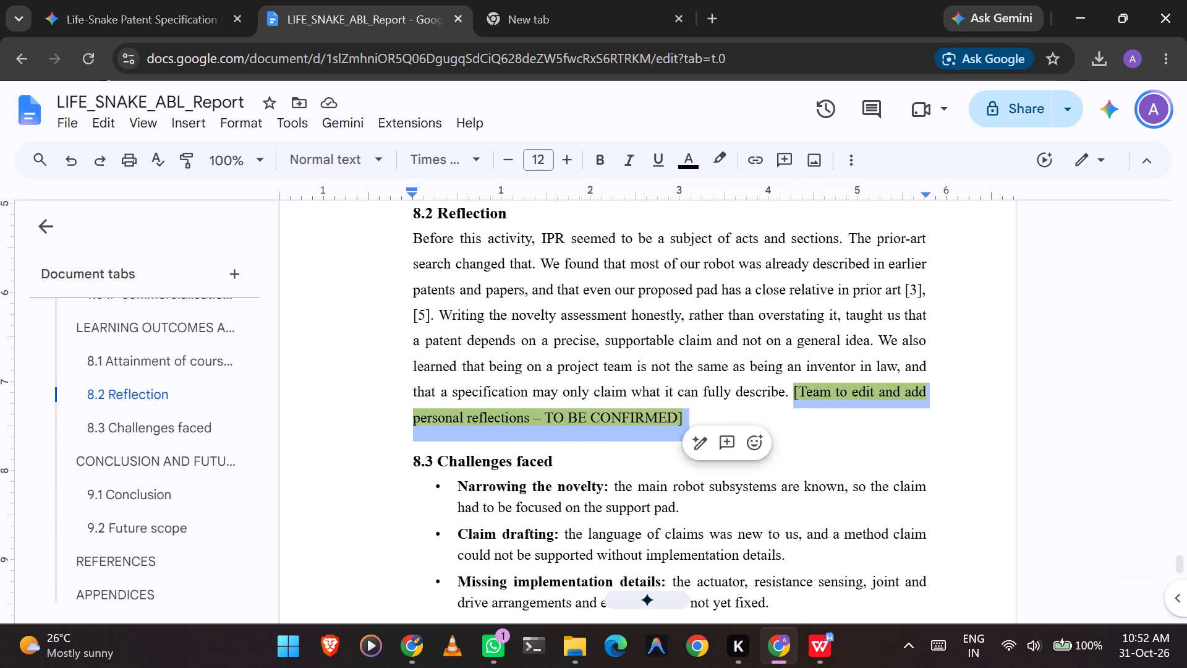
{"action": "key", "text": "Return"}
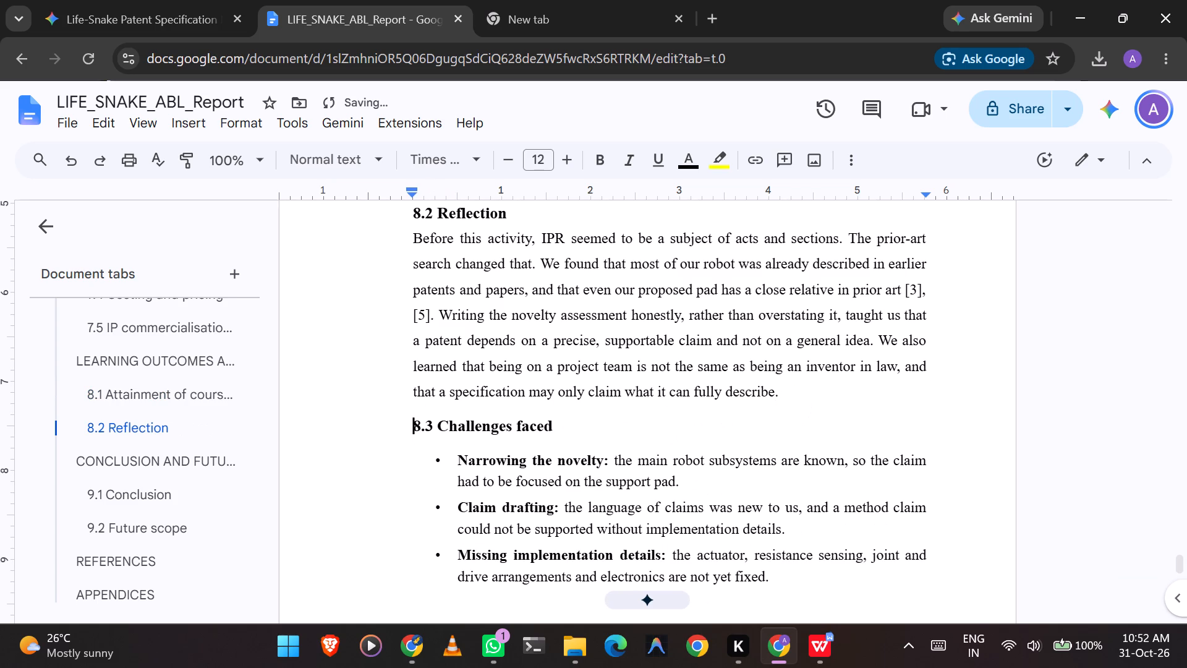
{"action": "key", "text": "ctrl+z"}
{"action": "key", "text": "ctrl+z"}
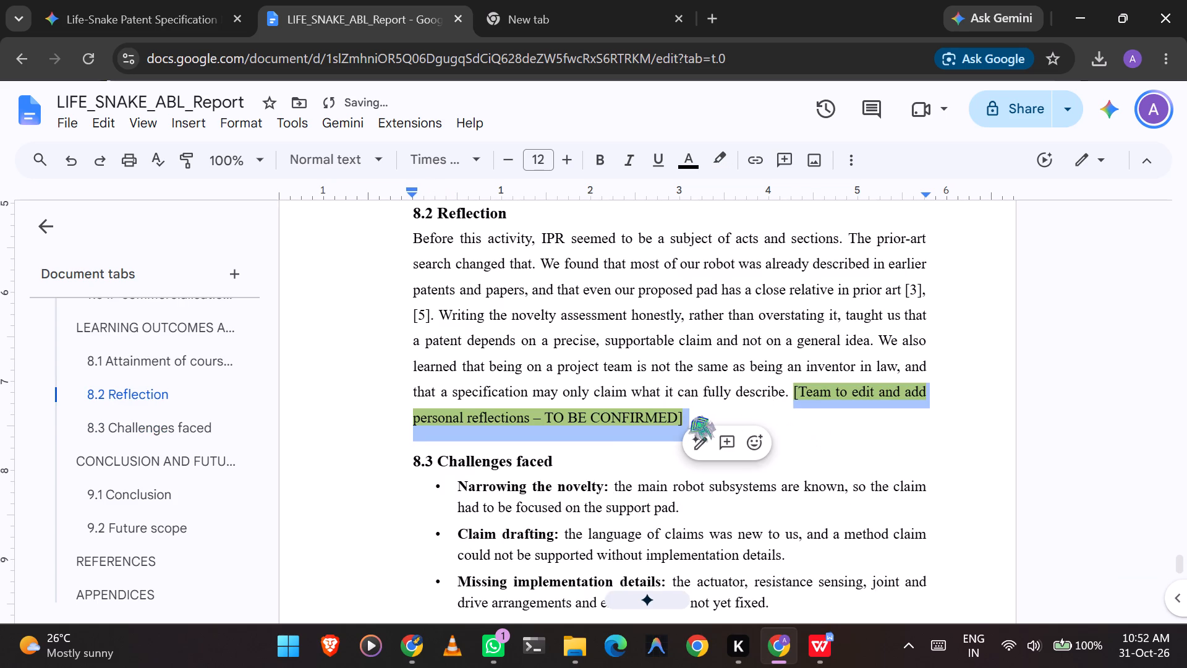
Delete the highlighted "[Team to edit and add personal reflections – TO BE CONFIRMED]" text from section 8.2, keeping the paragraph break before 8.3.
{"action": "left_click", "coordinate": [691, 417]}
{"action": "key", "text": "BackSpace"}
{"action": "key", "text": "BackSpace"}
{"action": "key", "text": "BackSpace"}
{"action": "key", "text": "BackSpace"}
{"action": "key", "text": "BackSpace"}
{"action": "key", "text": "BackSpace"}
{"action": "key", "text": "BackSpace"}
{"action": "key", "text": "BackSpace"}
{"action": "key", "text": "BackSpace"}
{"action": "key", "text": "BackSpace"}
{"action": "key", "text": "BackSpace"}
{"action": "key", "text": "BackSpace"}
{"action": "key", "text": "BackSpace"}
{"action": "key", "text": "BackSpace"}
{"action": "key", "text": "BackSpace"}
{"action": "key", "text": "BackSpace"}
{"action": "key", "text": "BackSpace"}
{"action": "key", "text": "BackSpace"}
{"action": "key", "text": "BackSpace"}
{"action": "key", "text": "BackSpace"}
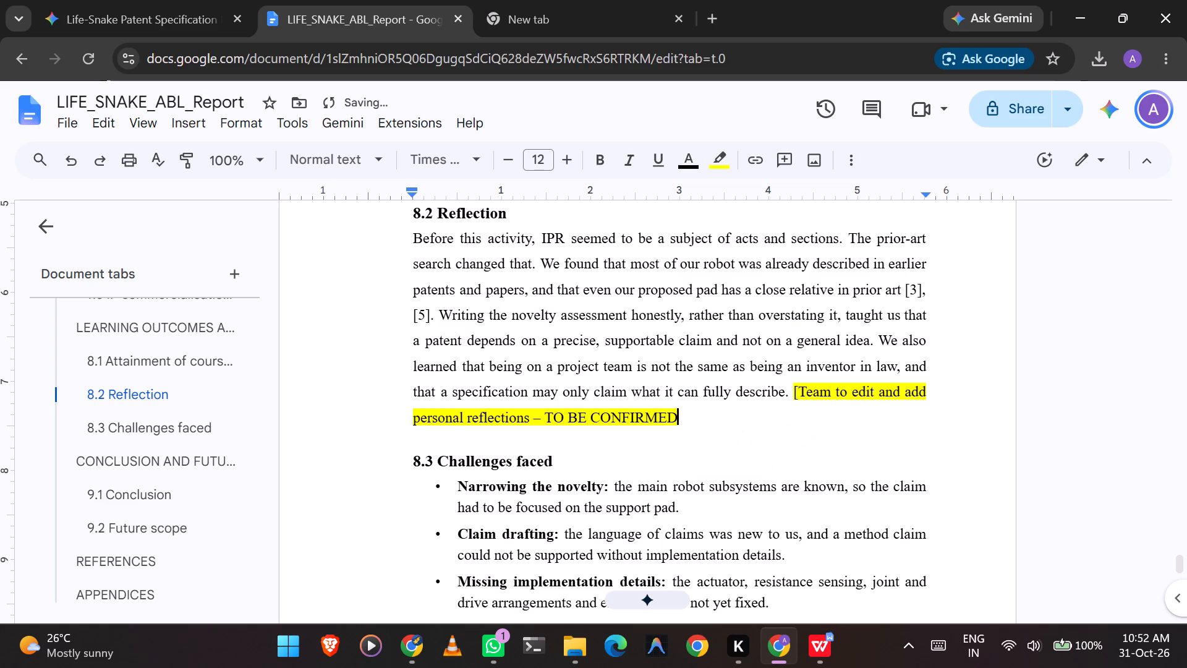
{"action": "key", "text": "BackSpace"}
{"action": "key", "text": "BackSpace"}
{"action": "key", "text": "BackSpace"}
{"action": "key", "text": "BackSpace"}
{"action": "key", "text": "BackSpace"}
{"action": "key", "text": "BackSpace"}
{"action": "key", "text": "BackSpace"}
{"action": "key", "text": "BackSpace"}
{"action": "key", "text": "BackSpace"}
{"action": "key", "text": "BackSpace"}
{"action": "key", "text": "BackSpace"}
{"action": "key", "text": "BackSpace"}
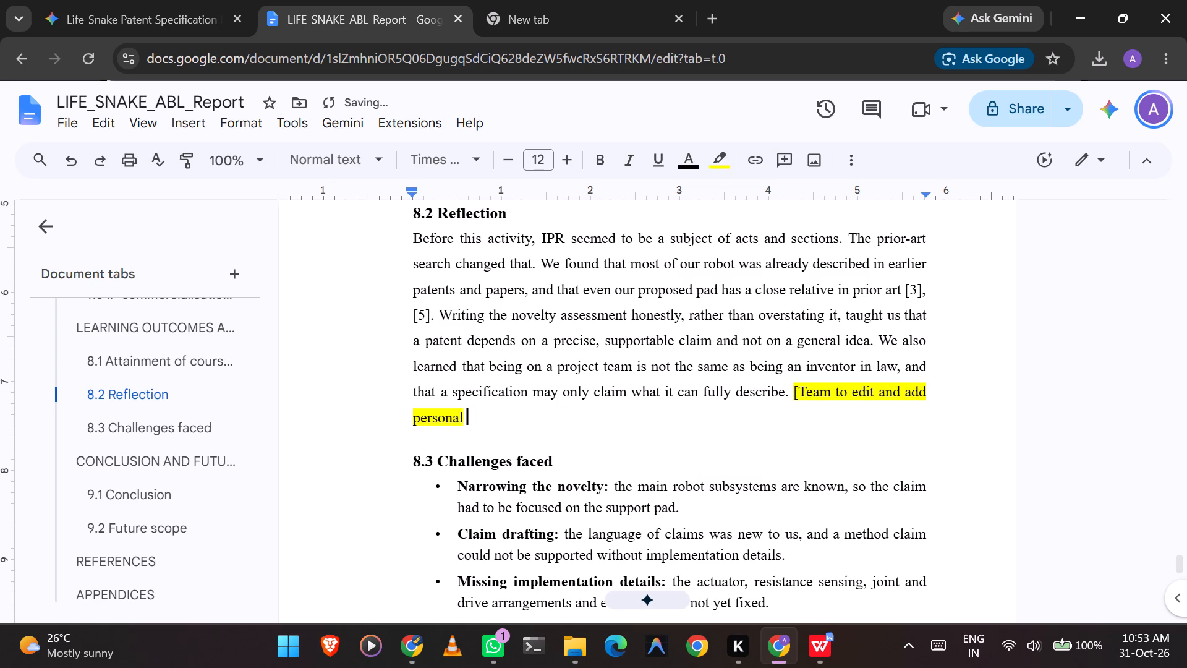
{"action": "key", "text": "BackSpace"}
{"action": "key", "text": "BackSpace"}
{"action": "key", "text": "BackSpace"}
{"action": "key", "text": "BackSpace"}
{"action": "key", "text": "BackSpace"}
{"action": "key", "text": "BackSpace"}
{"action": "key", "text": "BackSpace"}
{"action": "key", "text": "BackSpace"}
{"action": "key", "text": "BackSpace"}
{"action": "key", "text": "BackSpace"}
{"action": "key", "text": "BackSpace"}
{"action": "key", "text": "BackSpace"}
{"action": "key", "text": "BackSpace"}
{"action": "key", "text": "BackSpace"}
{"action": "key", "text": "BackSpace"}
{"action": "key", "text": "BackSpace"}
{"action": "key", "text": "BackSpace"}
{"action": "key", "text": "BackSpace"}
{"action": "key", "text": "BackSpace"}
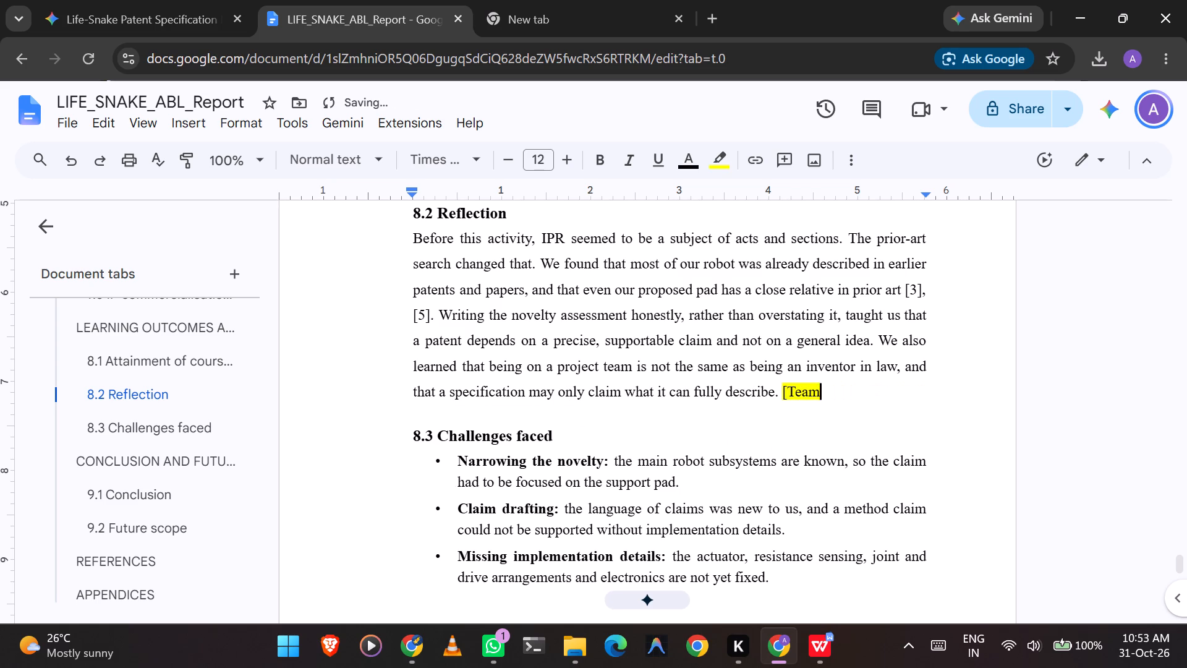
{"action": "key", "text": "BackSpace"}
{"action": "key", "text": "BackSpace"}
{"action": "key", "text": "BackSpace"}
{"action": "key", "text": "BackSpace"}
{"action": "key", "text": "BackSpace"}
{"action": "key", "text": "BackSpace"}
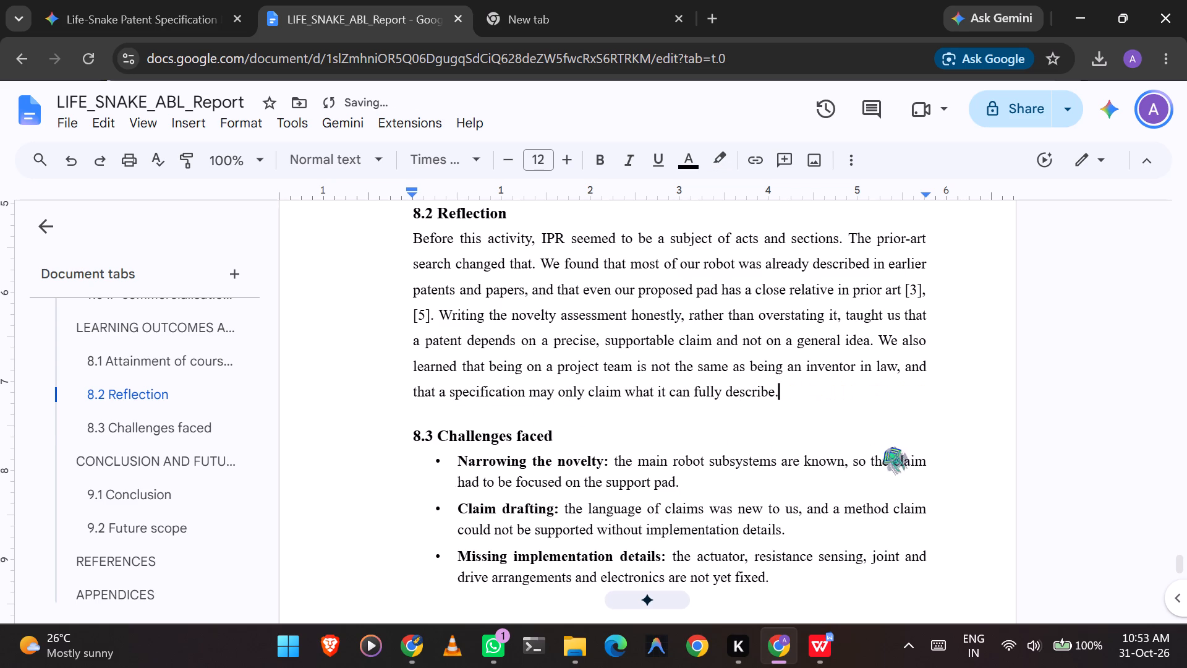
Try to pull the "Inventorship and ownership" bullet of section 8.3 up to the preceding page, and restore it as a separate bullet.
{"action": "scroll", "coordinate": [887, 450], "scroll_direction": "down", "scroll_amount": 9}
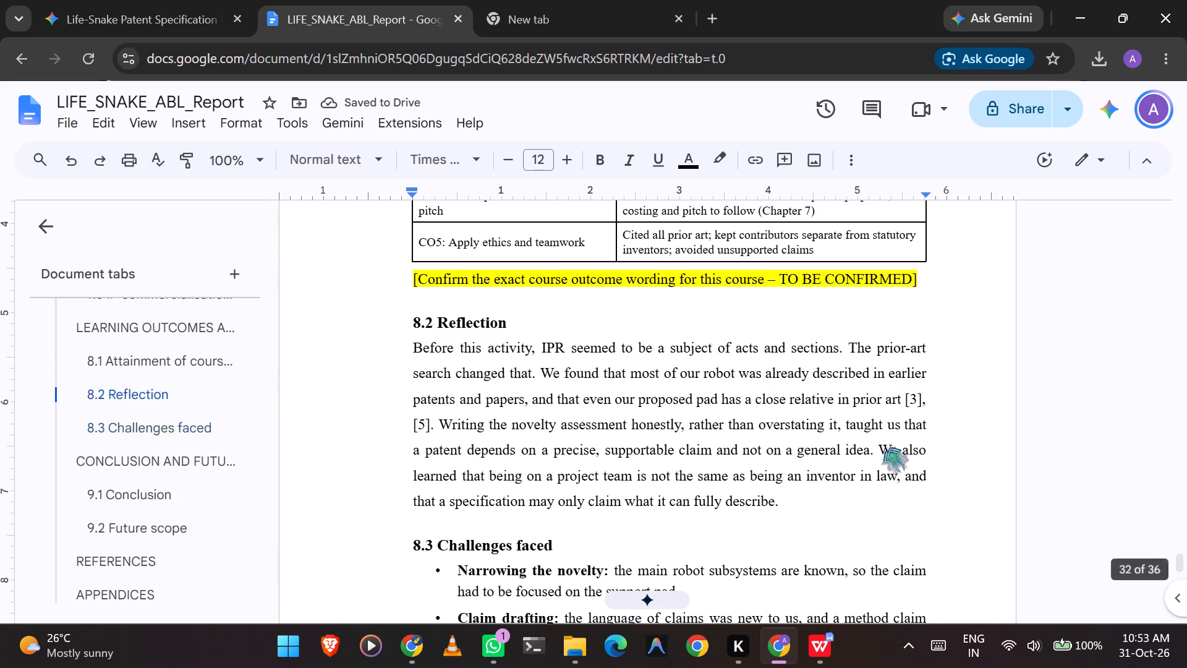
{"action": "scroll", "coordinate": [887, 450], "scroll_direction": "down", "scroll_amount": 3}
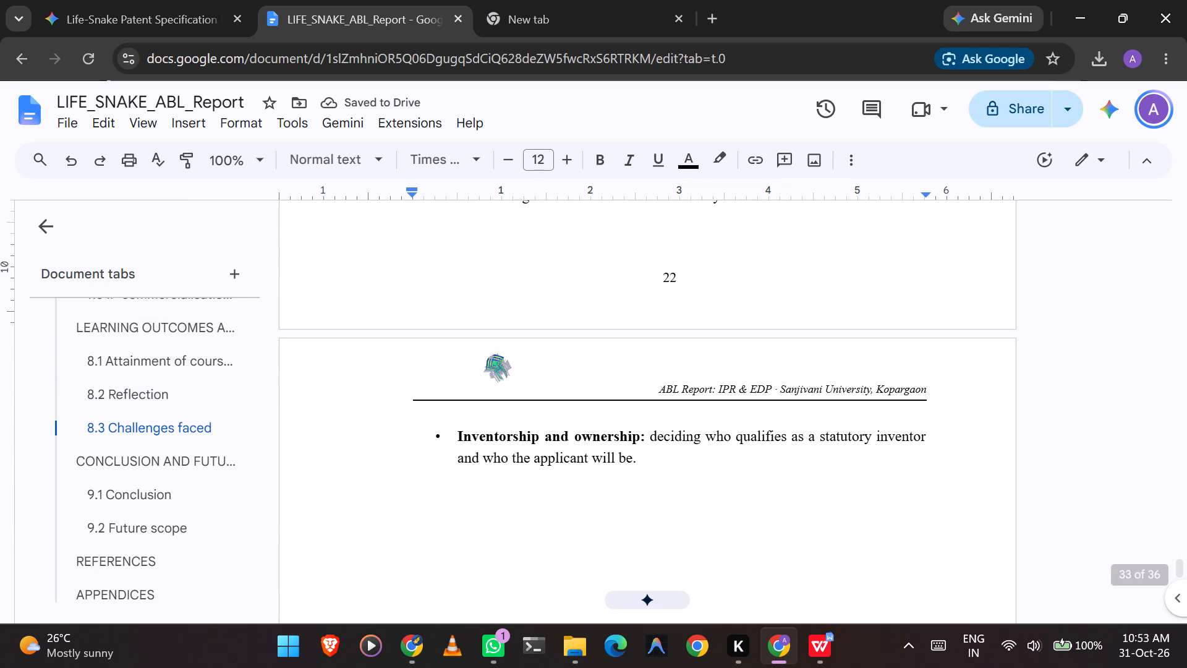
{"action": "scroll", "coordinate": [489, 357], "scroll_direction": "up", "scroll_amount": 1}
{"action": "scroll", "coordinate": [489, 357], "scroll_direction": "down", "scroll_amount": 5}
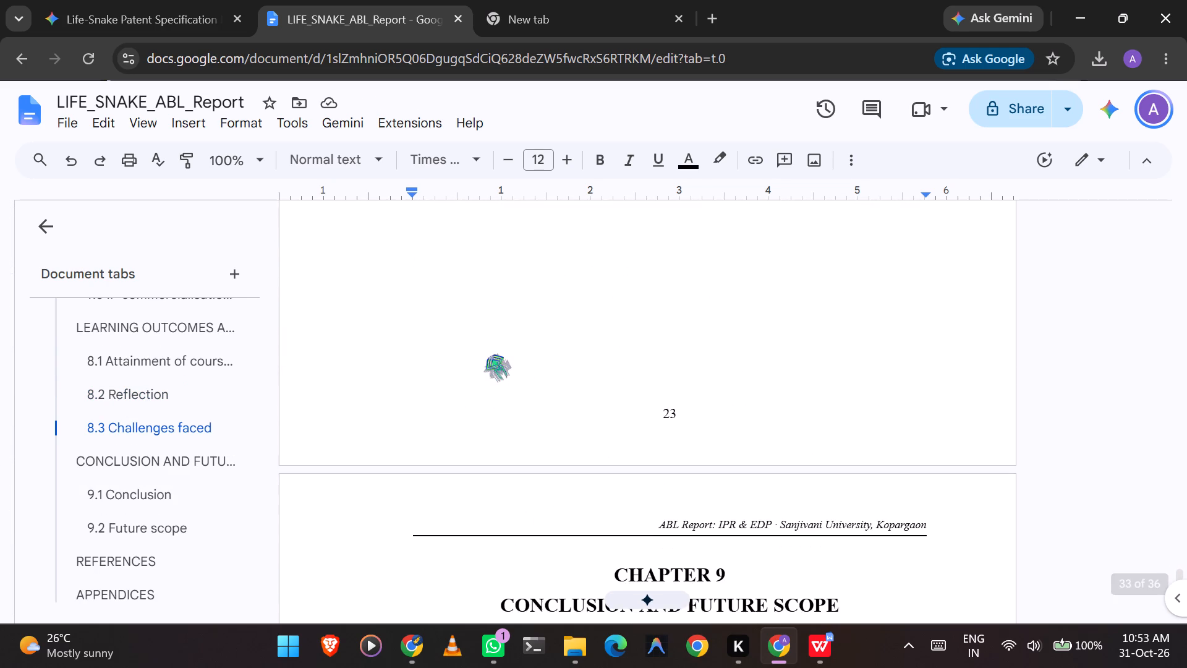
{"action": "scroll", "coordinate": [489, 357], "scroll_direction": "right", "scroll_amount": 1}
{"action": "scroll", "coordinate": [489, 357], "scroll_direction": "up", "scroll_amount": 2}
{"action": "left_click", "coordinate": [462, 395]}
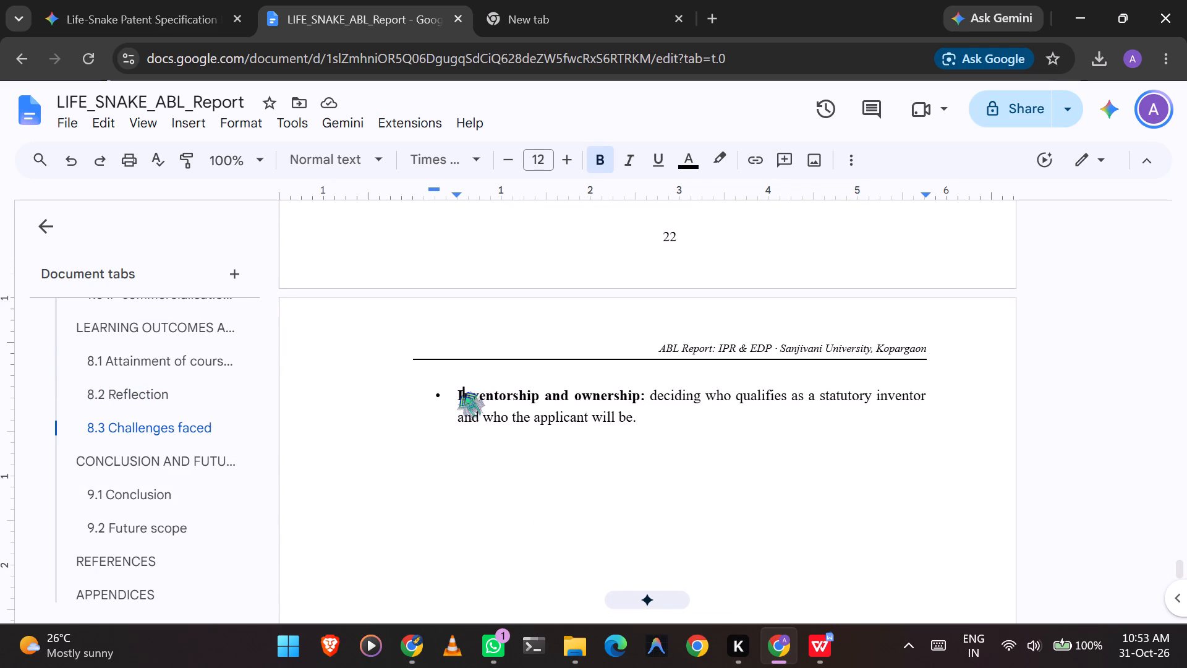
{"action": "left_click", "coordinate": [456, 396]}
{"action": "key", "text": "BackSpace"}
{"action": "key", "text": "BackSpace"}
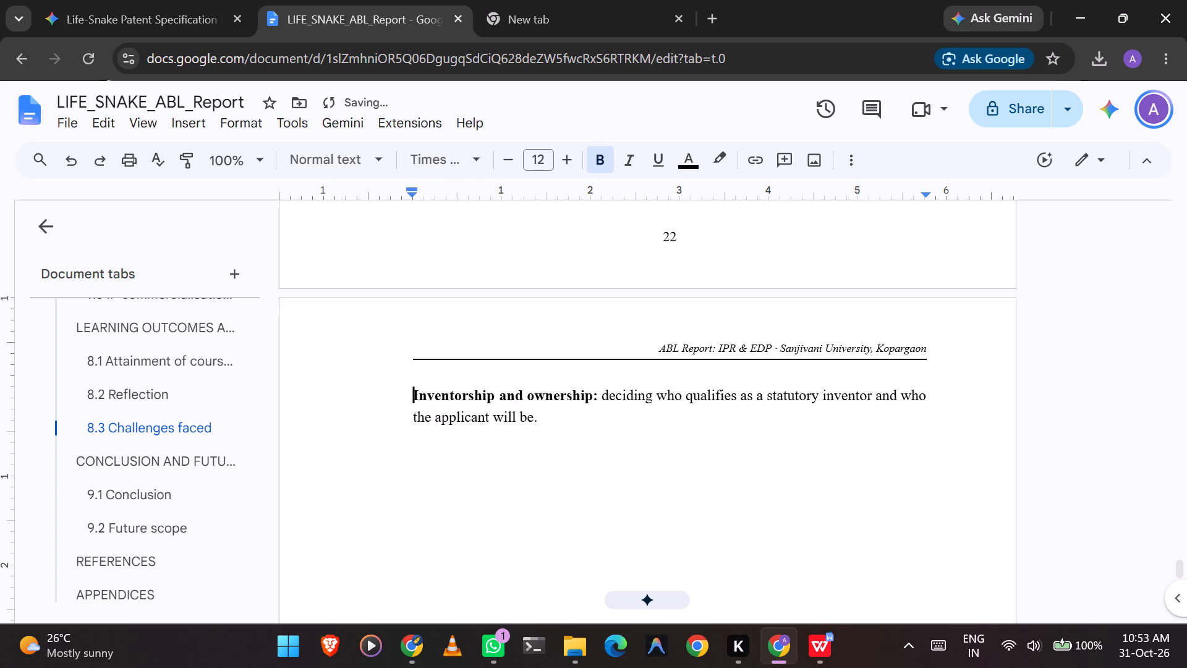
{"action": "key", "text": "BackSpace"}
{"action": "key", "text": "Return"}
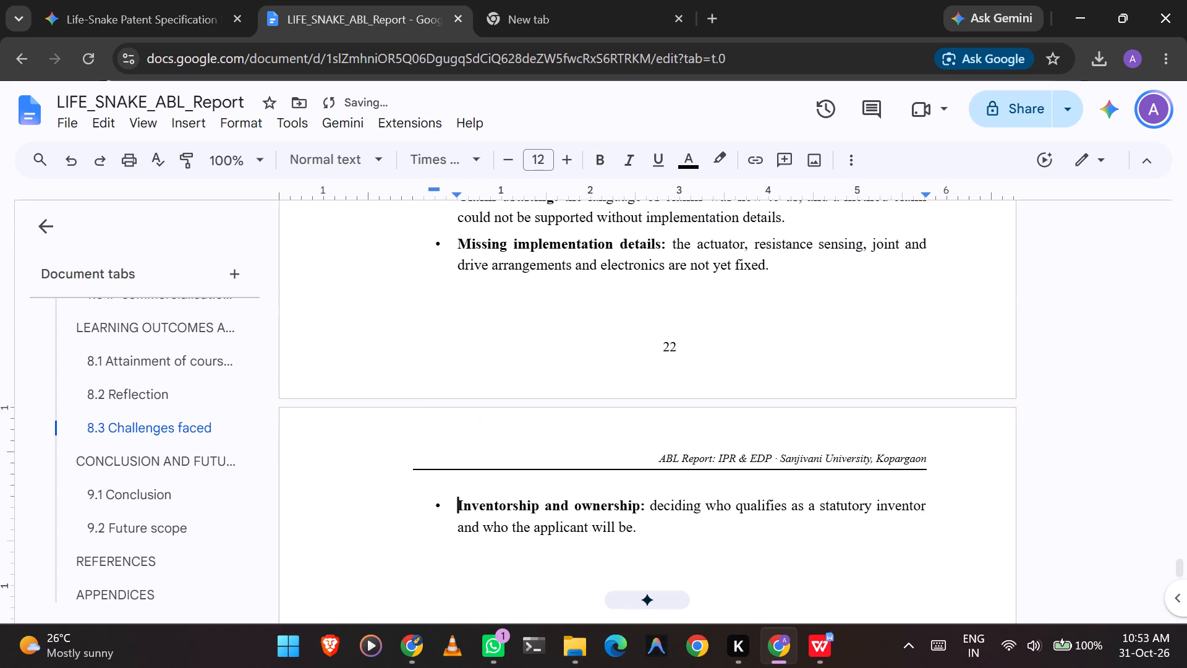
Delete the highlighted line "[Confirm the exact course outcome wording for this course – TO BE CONFIRMED]" below the table in section 8.1.
{"action": "scroll", "coordinate": [817, 346], "scroll_direction": "up", "scroll_amount": 3}
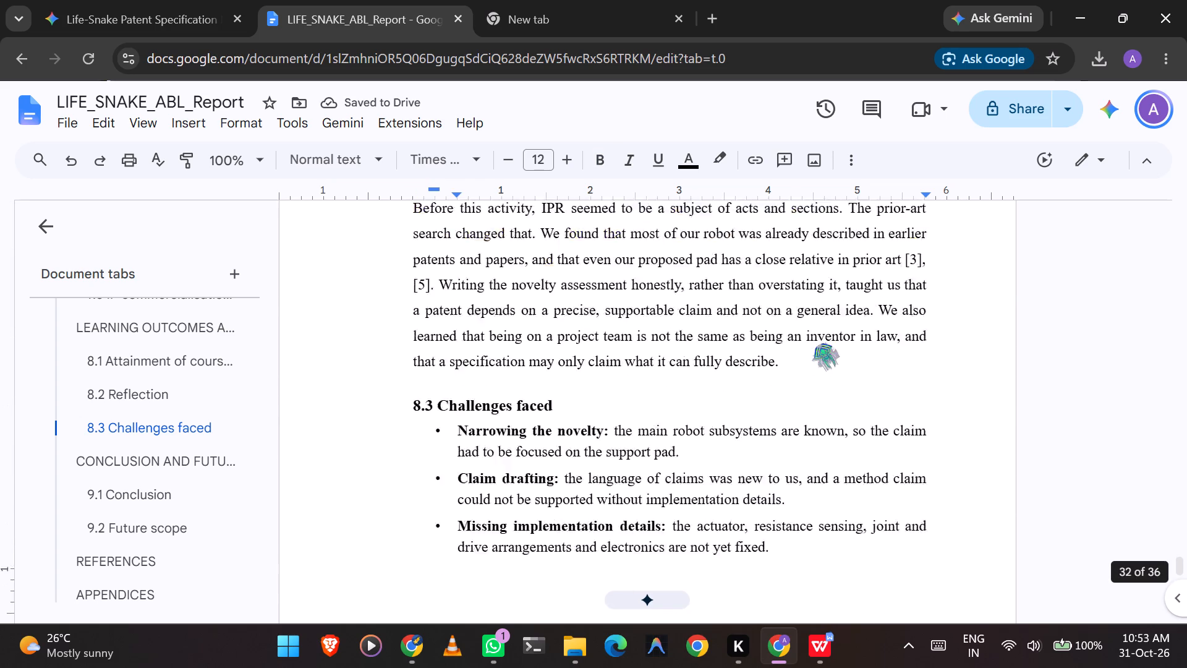
{"action": "scroll", "coordinate": [817, 346], "scroll_direction": "down", "scroll_amount": 1}
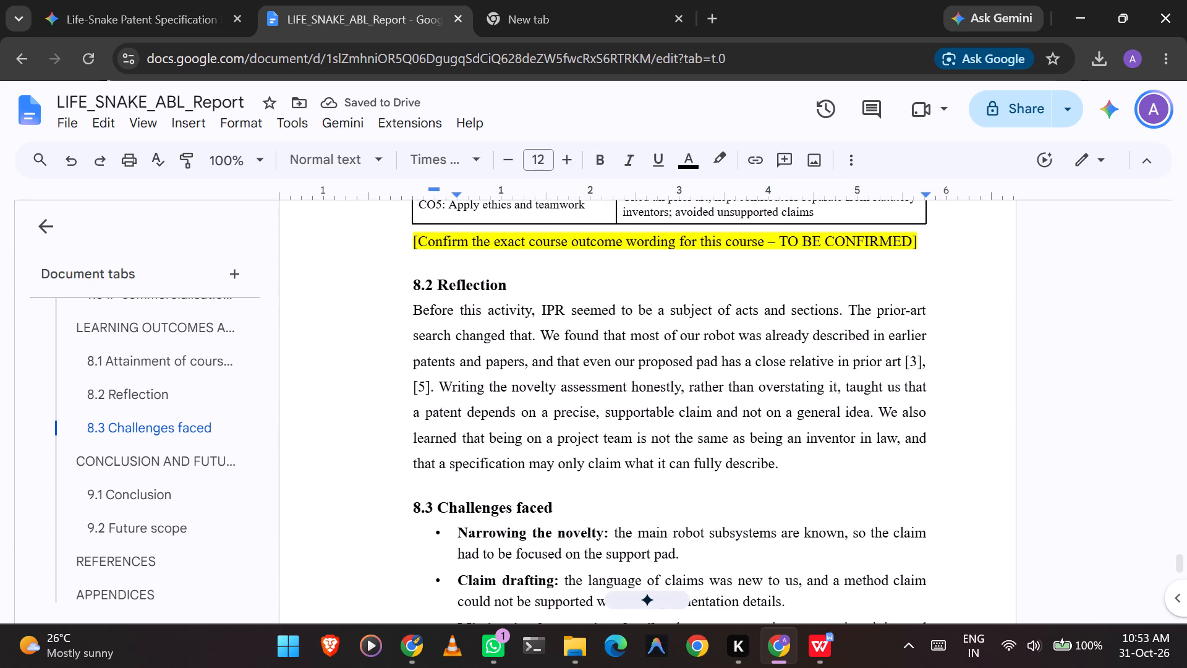
{"action": "triple_click", "coordinate": [477, 250]}
{"action": "key", "text": "BackSpace"}
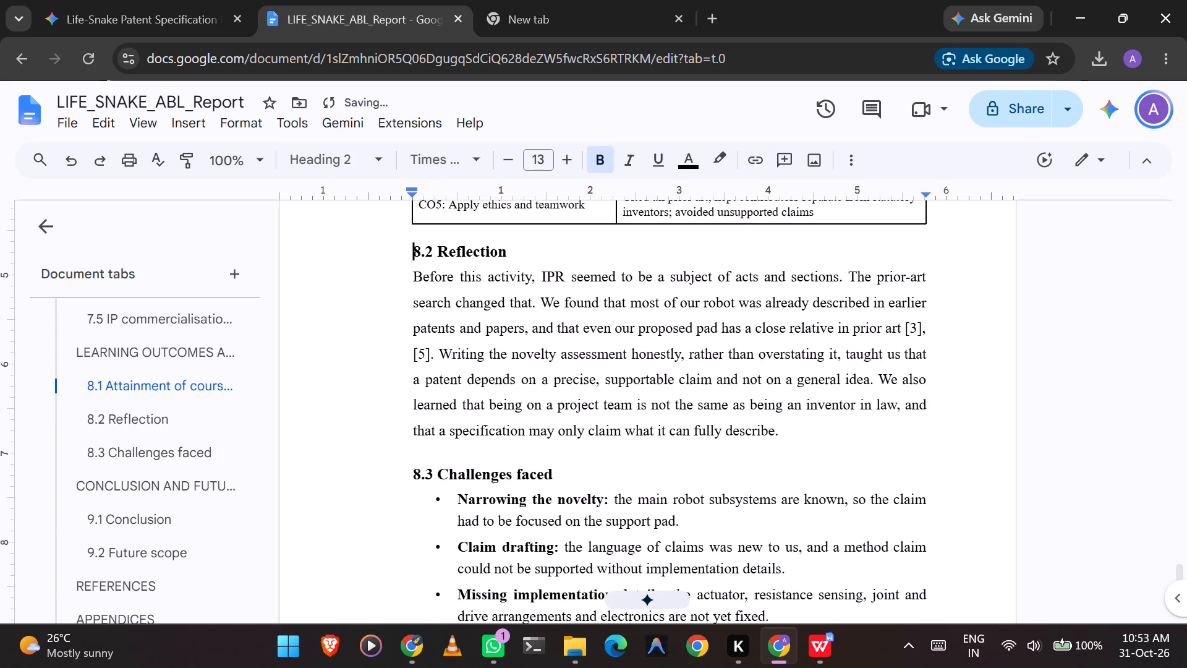
Delete the highlighted "[TO BE CONFIRMED – after filing]" placeholder from the Appendix D bullet in the Appendices.
{"action": "scroll", "coordinate": [479, 309], "scroll_direction": "down", "scroll_amount": 2}
{"action": "scroll", "coordinate": [436, 335], "scroll_direction": "up", "scroll_amount": 1}
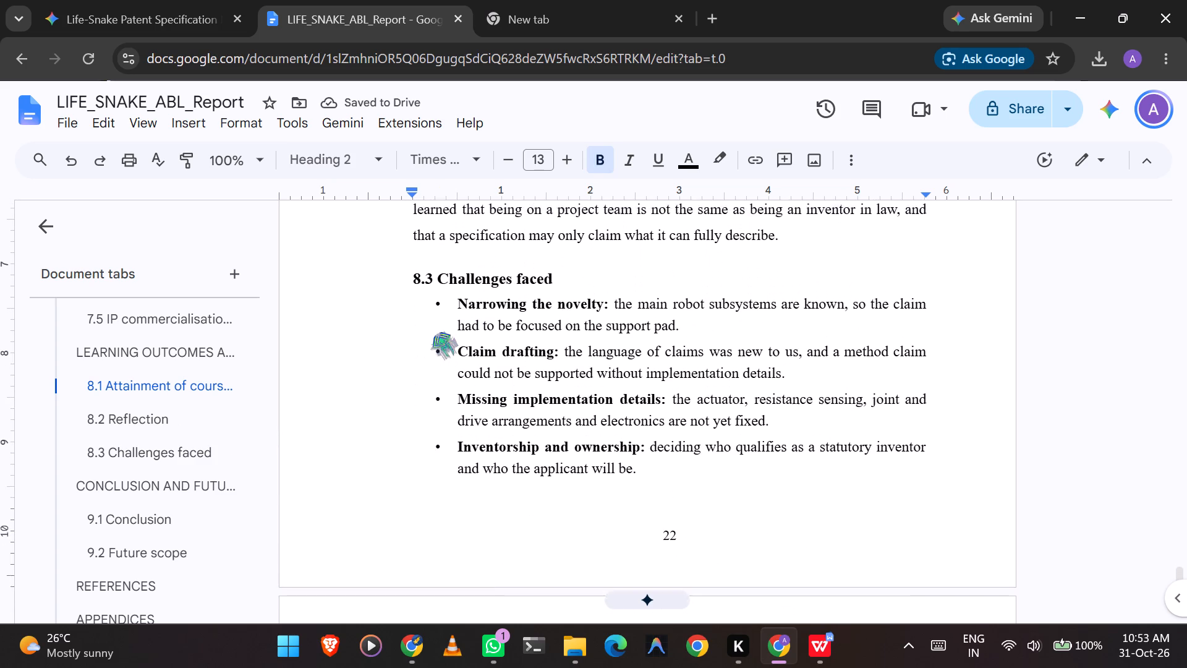
{"action": "scroll", "coordinate": [436, 335], "scroll_direction": "up", "scroll_amount": 2}
{"action": "scroll", "coordinate": [436, 335], "scroll_direction": "down", "scroll_amount": 3}
{"action": "scroll", "coordinate": [605, 446], "scroll_direction": "down", "scroll_amount": 2}
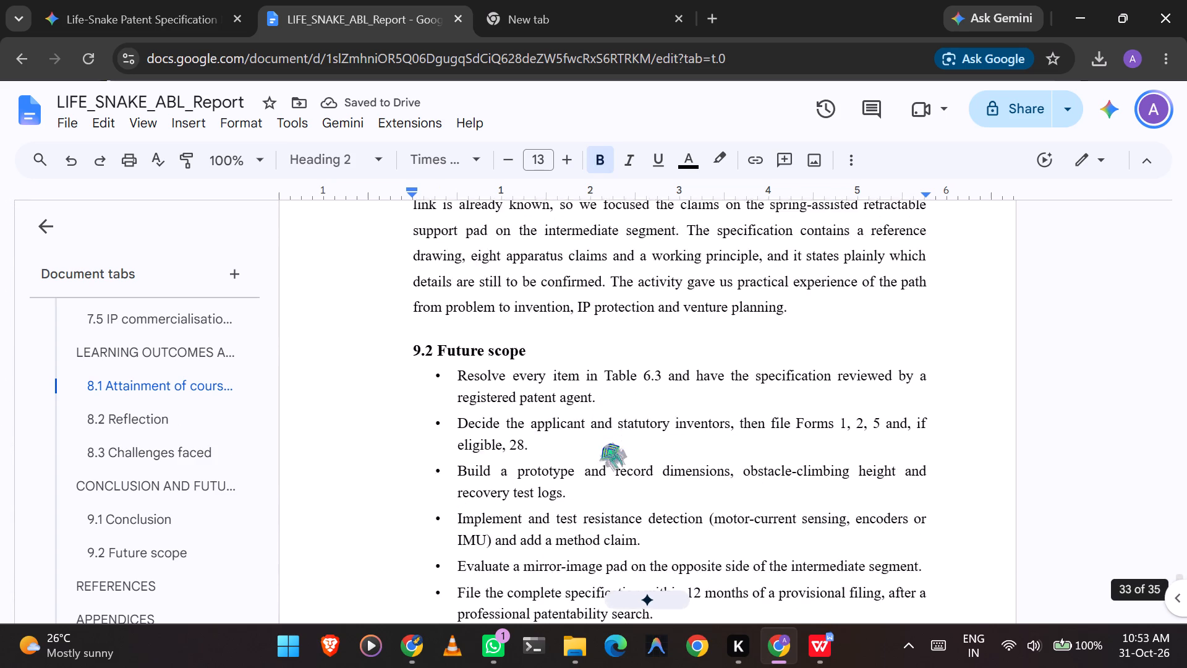
{"action": "scroll", "coordinate": [605, 446], "scroll_direction": "down", "scroll_amount": 10}
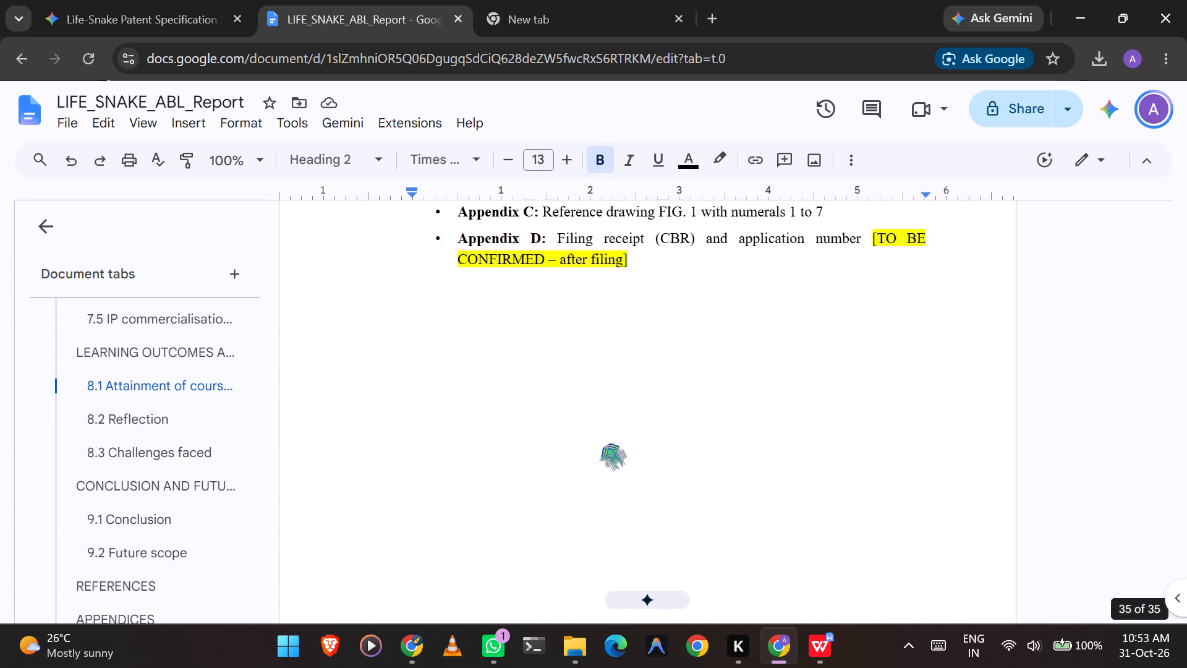
{"action": "scroll", "coordinate": [605, 446], "scroll_direction": "down", "scroll_amount": 1}
{"action": "scroll", "coordinate": [605, 446], "scroll_direction": "up", "scroll_amount": 1}
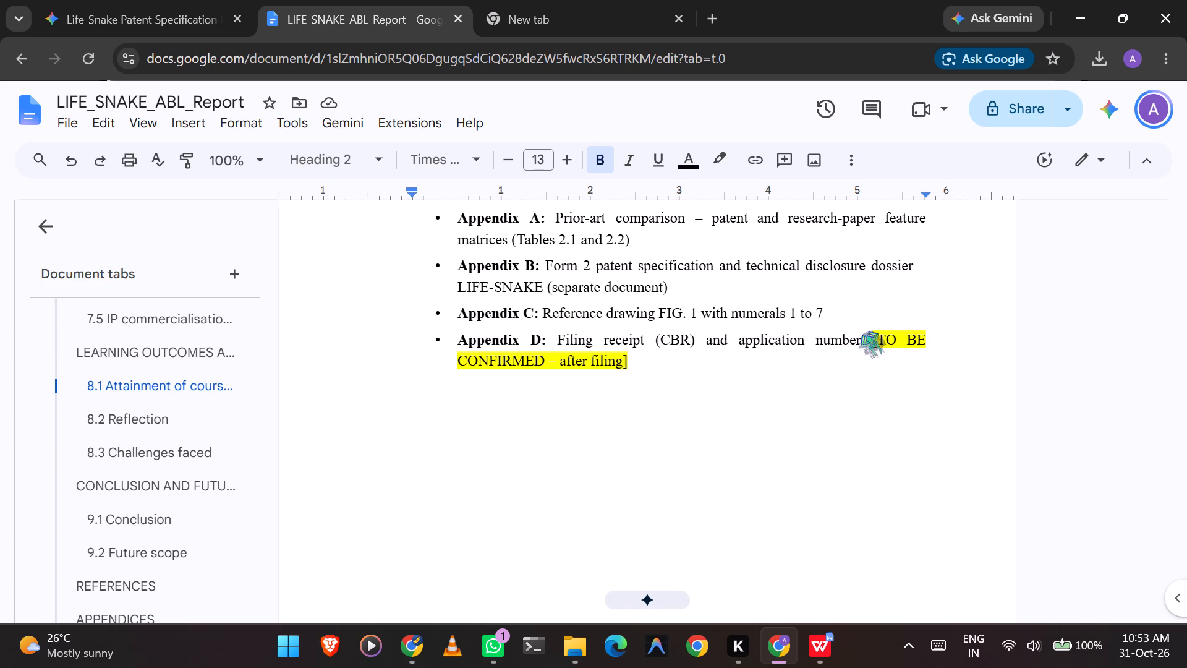
{"action": "left_click_drag", "start_coordinate": [869, 337], "coordinate": [897, 359]}
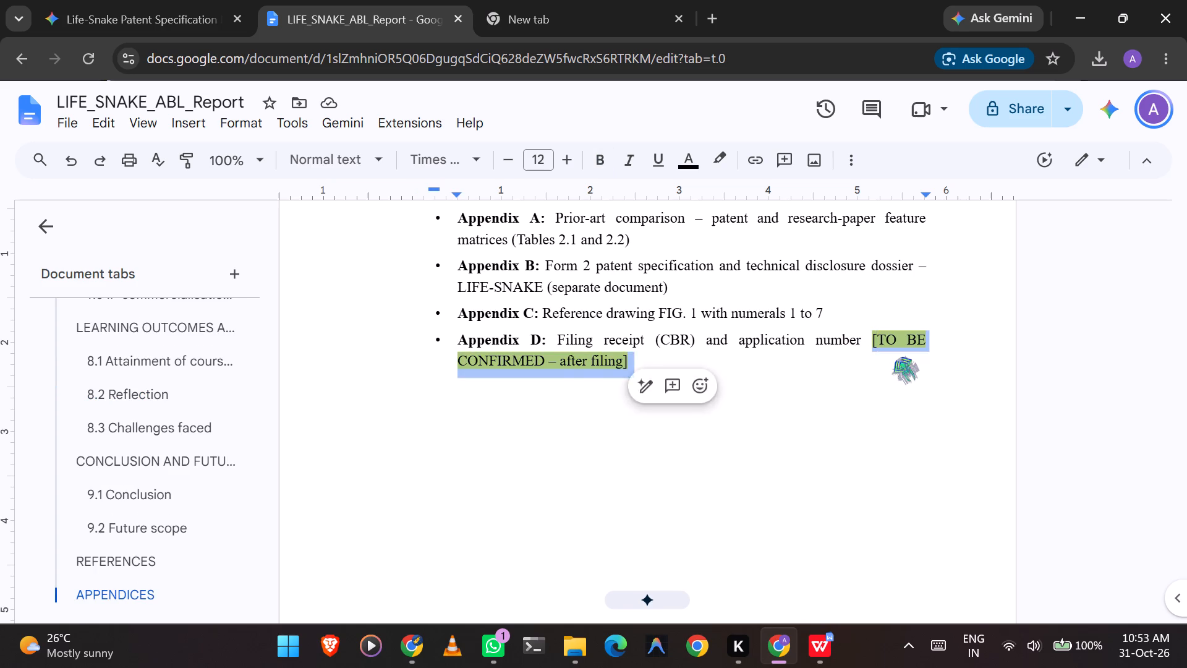
{"action": "key", "text": "BackSpace"}
{"action": "key", "text": "BackSpace"}
Delete the Channels, Revenue streams, Cost structure and Key metrics rows from the Lean Canvas table in section 7.2.
{"action": "scroll", "coordinate": [906, 406], "scroll_direction": "down", "scroll_amount": 4}
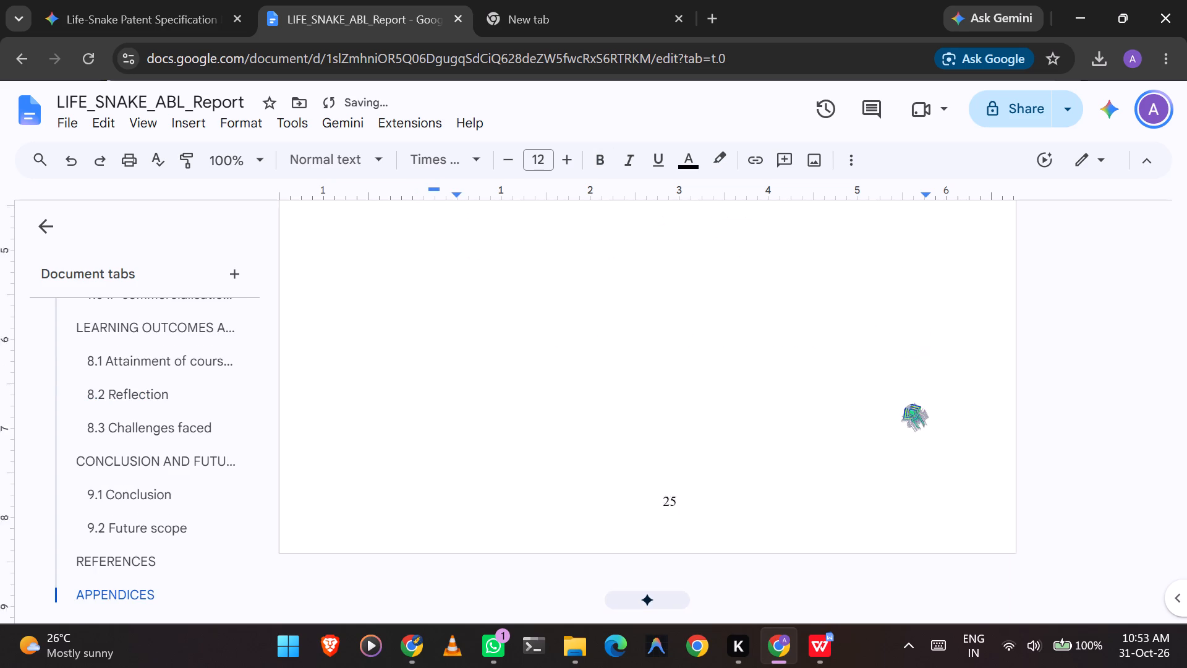
{"action": "scroll", "coordinate": [906, 406], "scroll_direction": "down", "scroll_amount": 4}
{"action": "scroll", "coordinate": [906, 406], "scroll_direction": "up", "scroll_amount": 10}
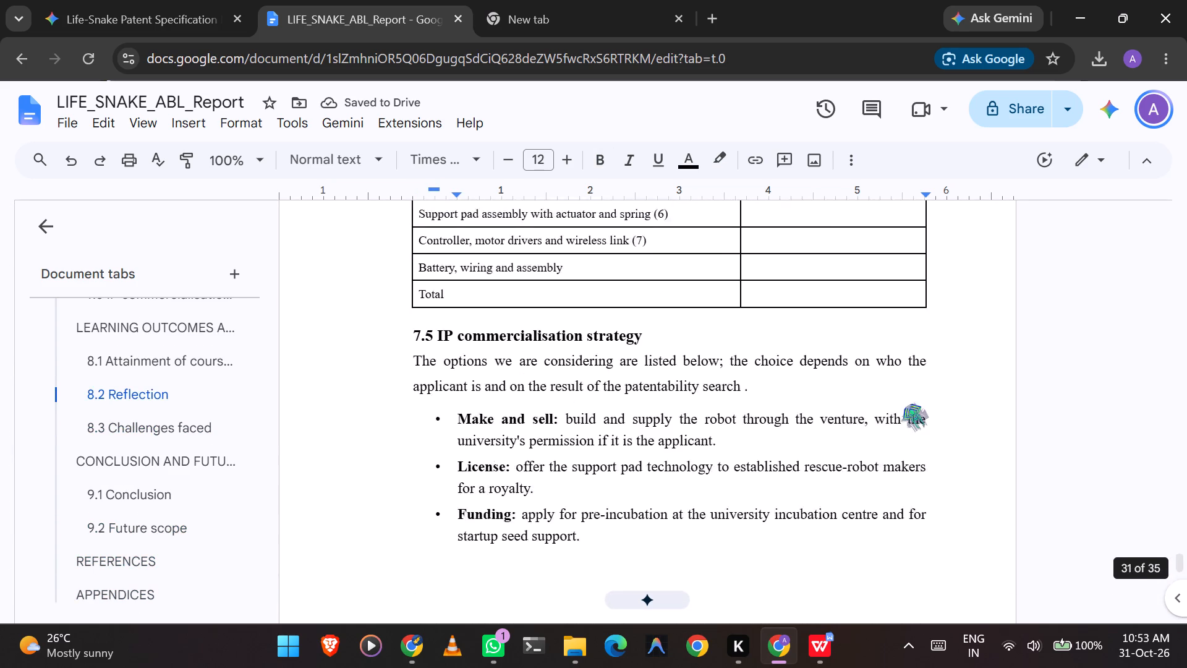
{"action": "scroll", "coordinate": [906, 406], "scroll_direction": "up", "scroll_amount": 3}
{"action": "scroll", "coordinate": [906, 406], "scroll_direction": "down", "scroll_amount": 1}
{"action": "scroll", "coordinate": [906, 406], "scroll_direction": "up", "scroll_amount": 1}
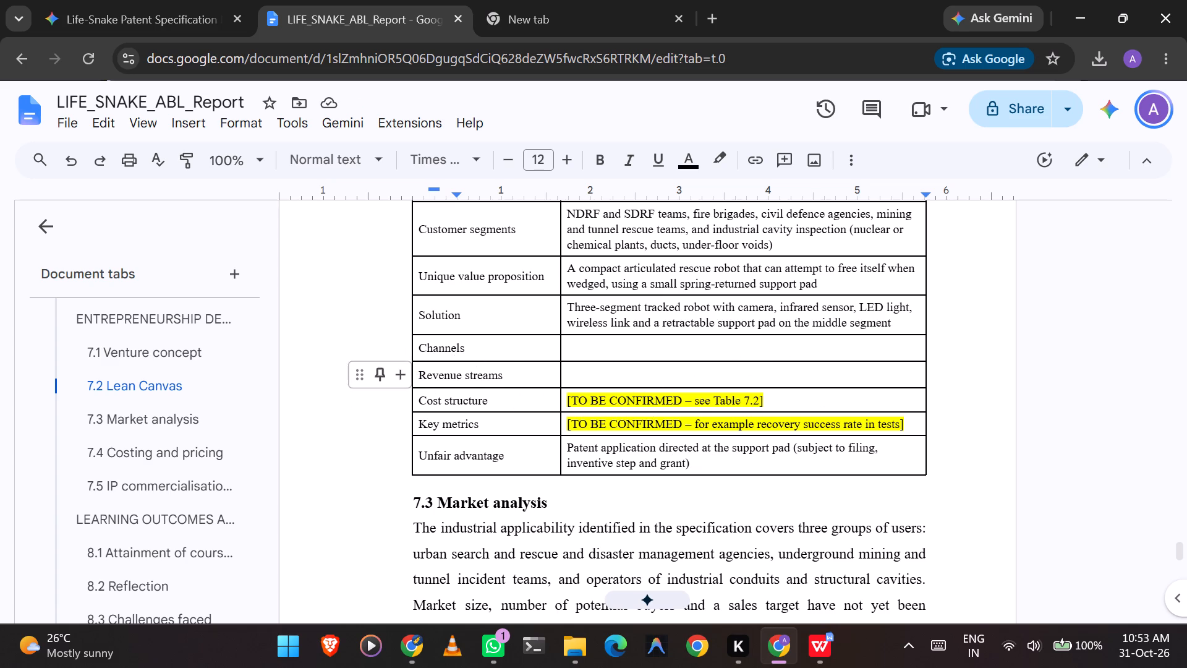
{"action": "left_click_drag", "start_coordinate": [497, 357], "coordinate": [665, 427]}
{"action": "right_click", "coordinate": [665, 427]}
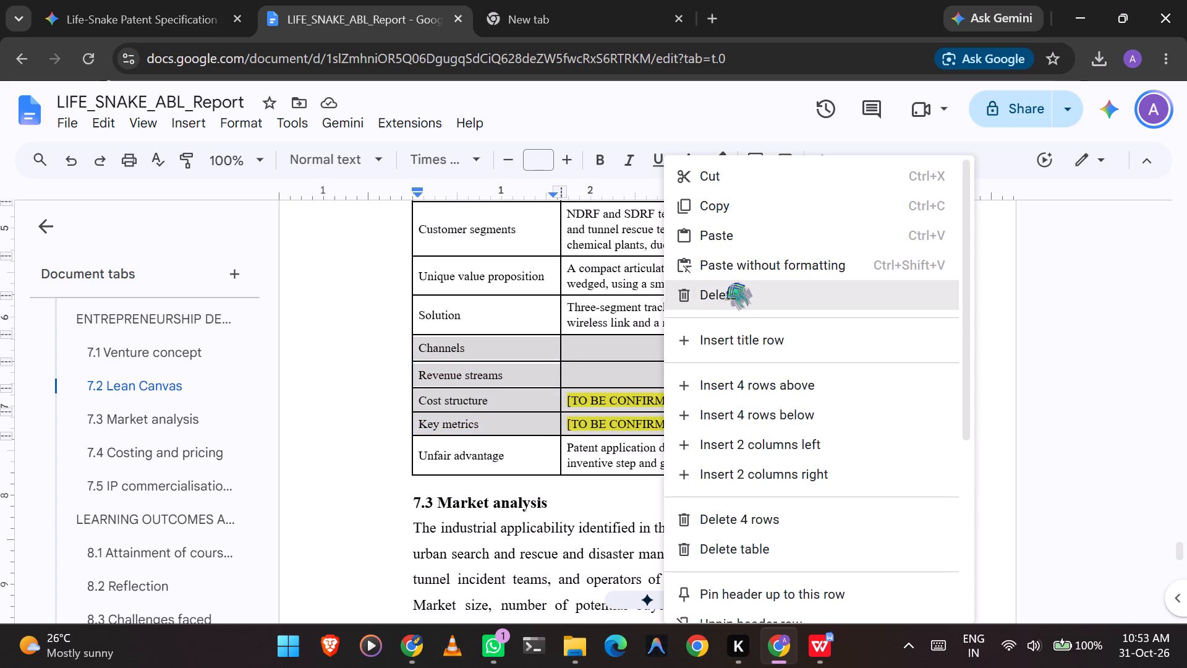
{"action": "left_click", "coordinate": [795, 531]}
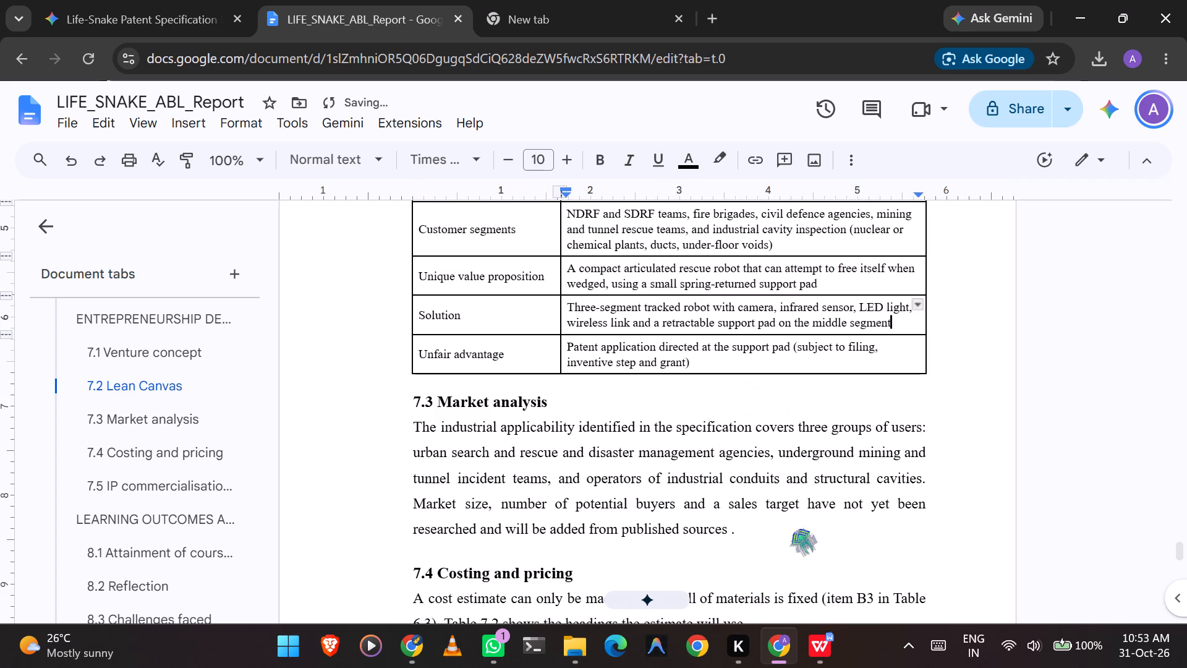
Delete the highlighted "[VENTURE NAME – TO BE CONFIRMED]" placeholder from the first sentence of section 7.1 Venture concept.
{"action": "scroll", "coordinate": [958, 474], "scroll_direction": "up", "scroll_amount": 3}
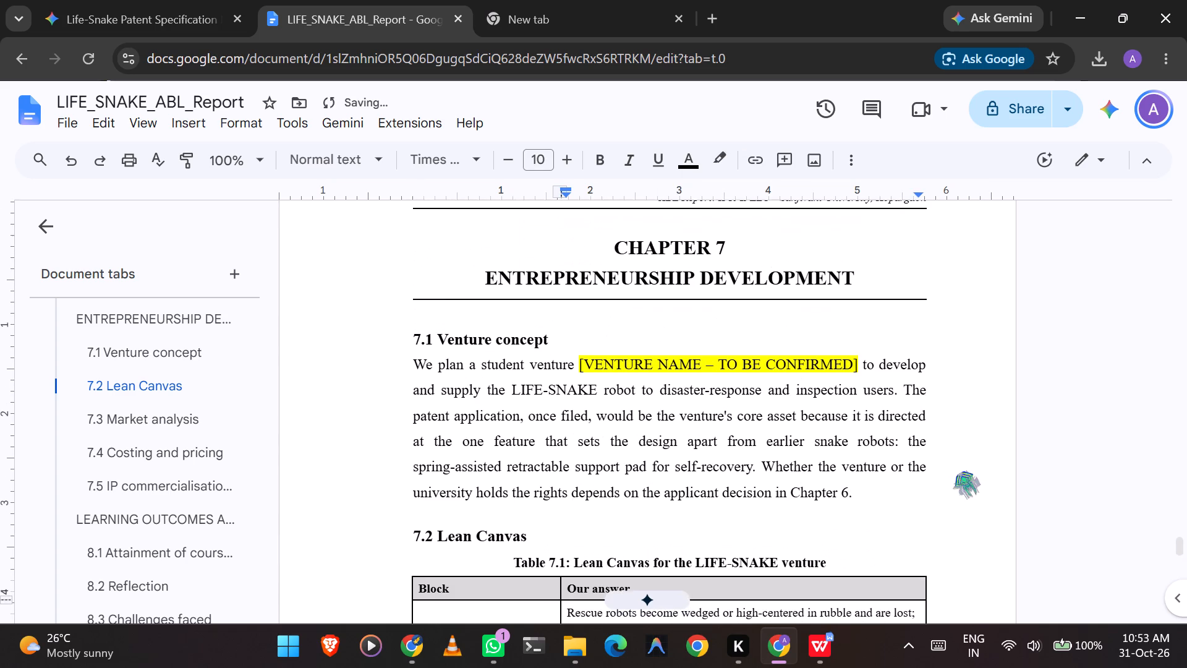
{"action": "left_click", "coordinate": [582, 368]}
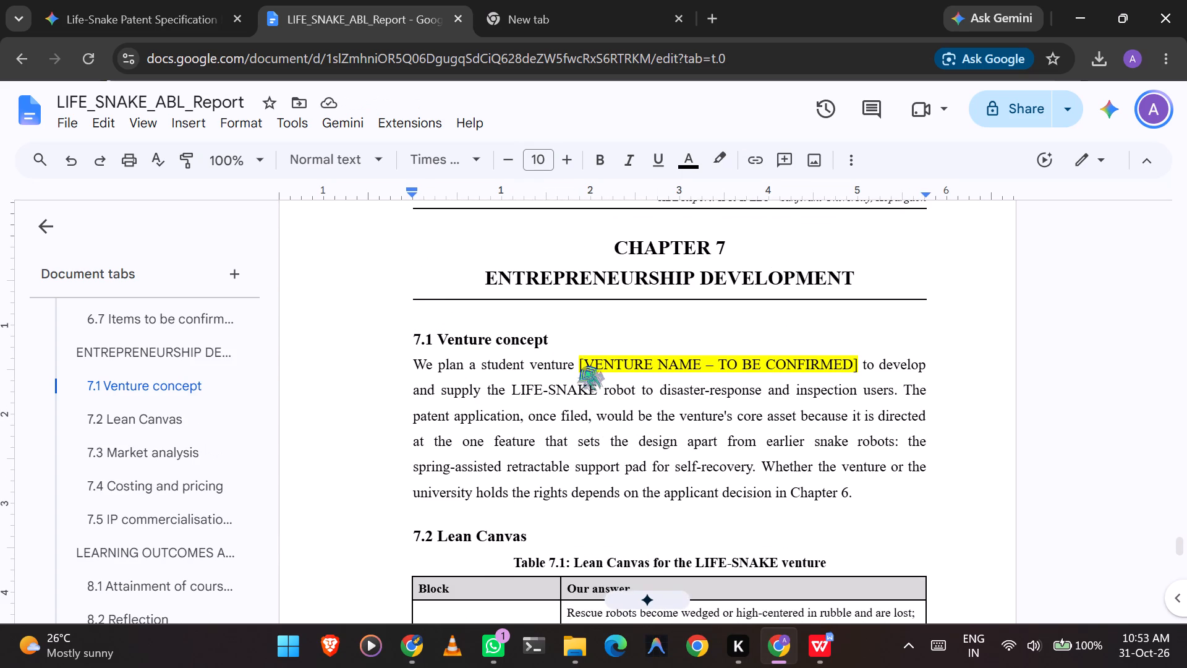
{"action": "left_click_drag", "start_coordinate": [574, 368], "coordinate": [869, 369]}
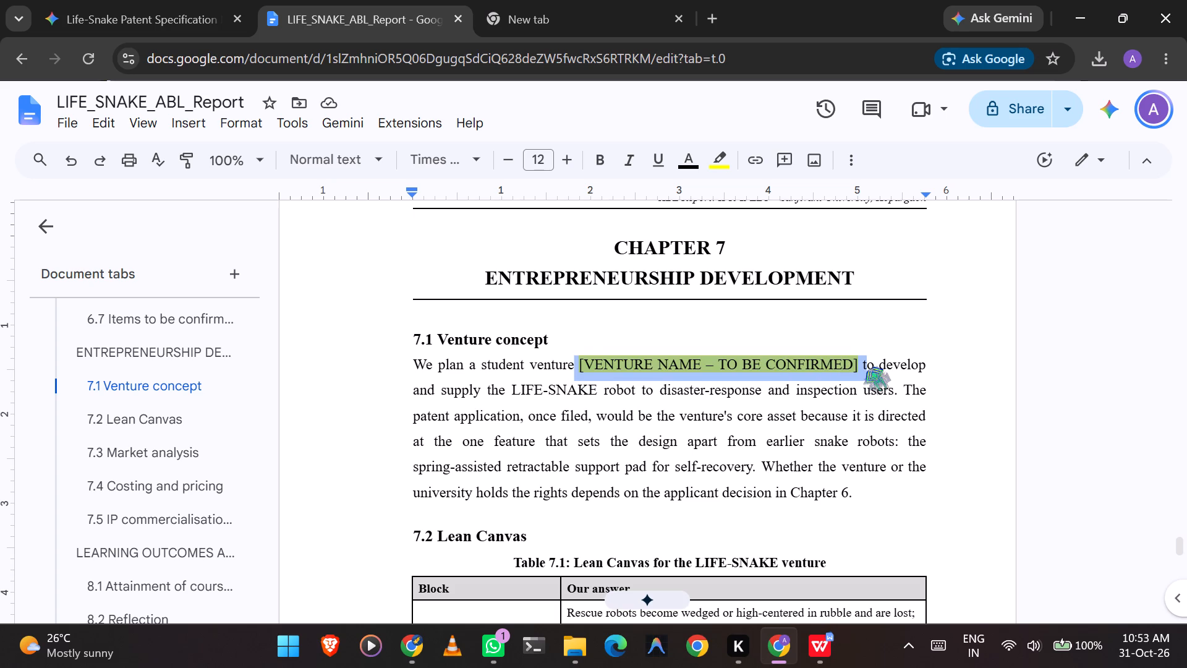
{"action": "left_click_drag", "start_coordinate": [869, 369], "coordinate": [859, 366]}
{"action": "key", "text": "BackSpace"}
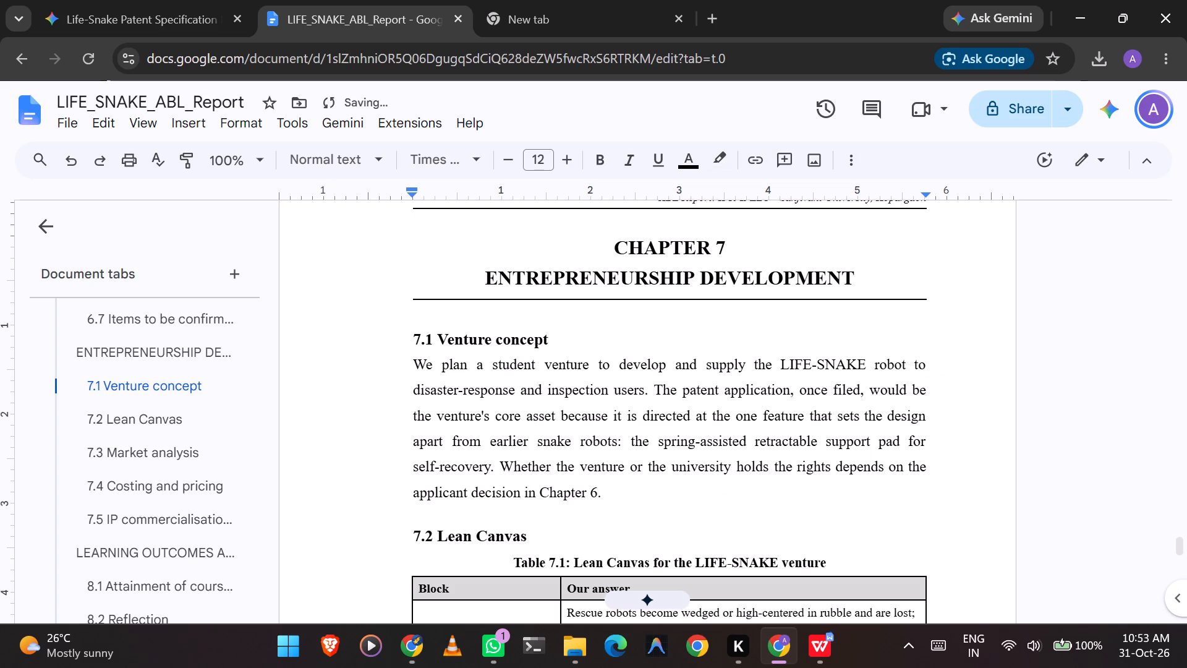
Tidy the spacing where the venture name placeholder was removed in the first sentence of section 7.1 Venture concept.
{"action": "key", "text": "Right"}
{"action": "key", "text": "BackSpace"}
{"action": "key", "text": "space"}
Review the report from Chapter 6 back to the title page, and the front matter through the Abstract.
{"action": "scroll", "coordinate": [718, 393], "scroll_direction": "up", "scroll_amount": 8}
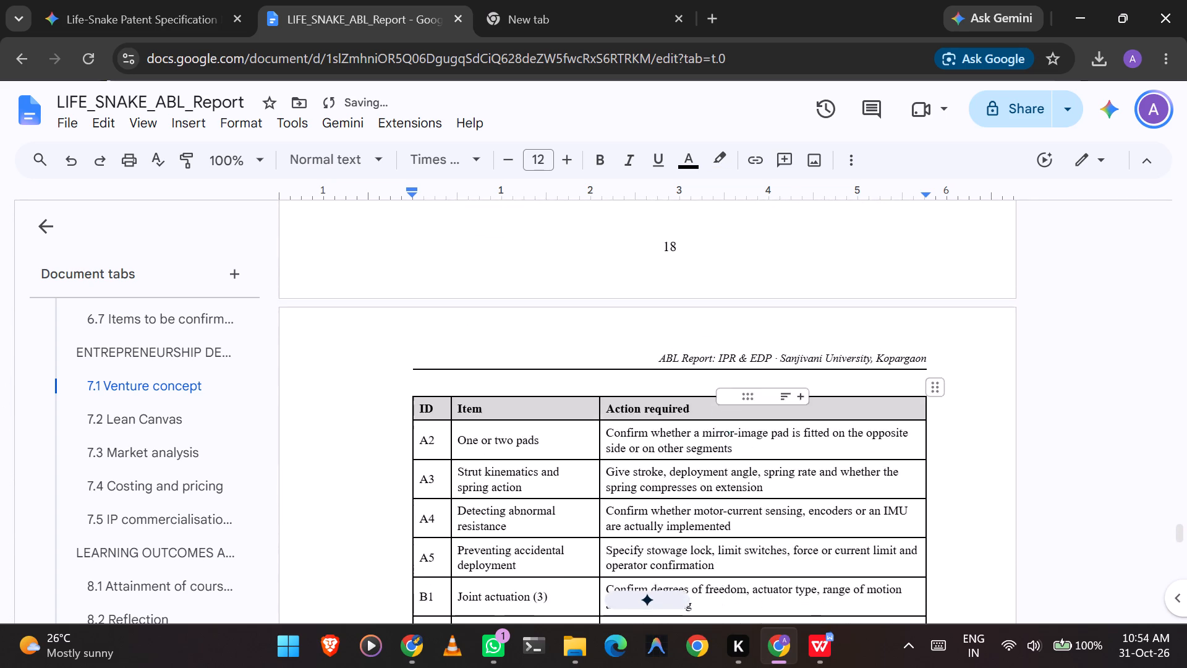
{"action": "scroll", "coordinate": [718, 393], "scroll_direction": "up", "scroll_amount": 4}
{"action": "scroll", "coordinate": [718, 393], "scroll_direction": "down", "scroll_amount": 1}
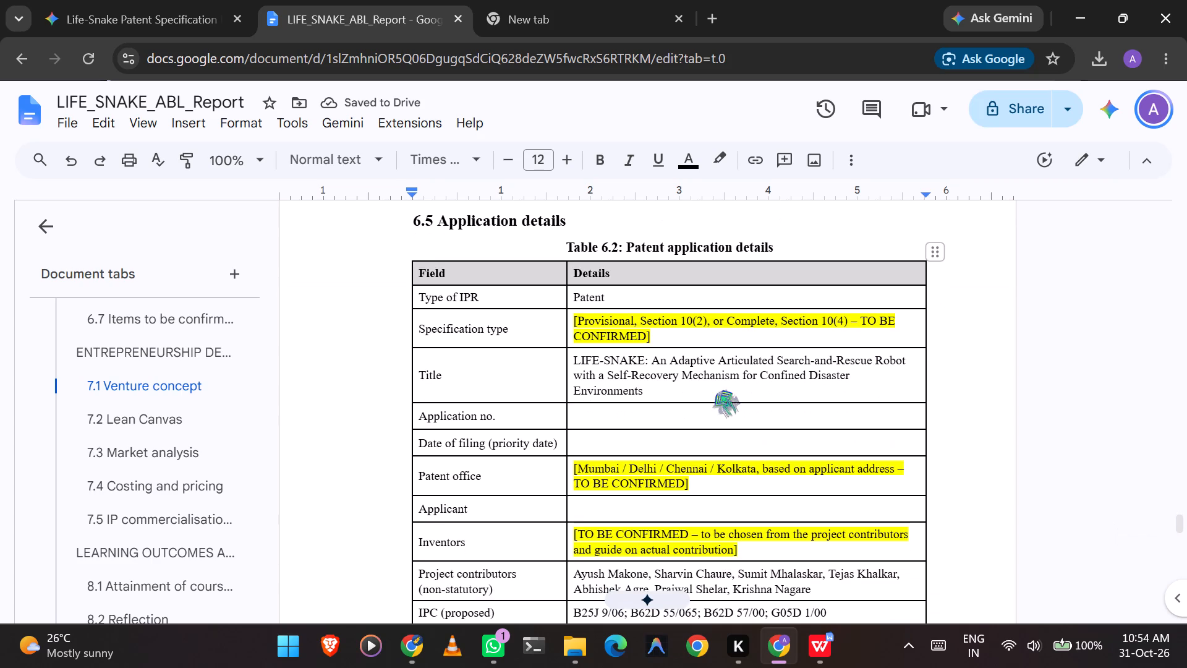
{"action": "scroll", "coordinate": [718, 393], "scroll_direction": "down", "scroll_amount": 1}
{"action": "scroll", "coordinate": [633, 366], "scroll_direction": "up", "scroll_amount": 1}
{"action": "scroll", "coordinate": [694, 395], "scroll_direction": "up", "scroll_amount": 11}
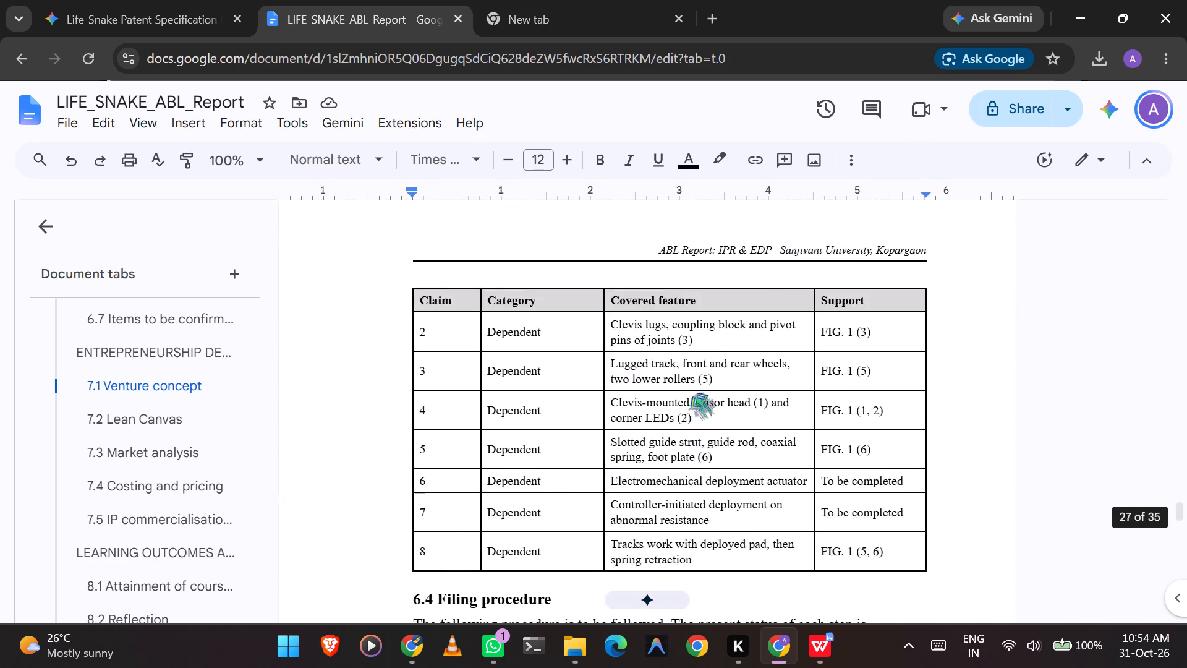
{"action": "scroll", "coordinate": [694, 395], "scroll_direction": "up", "scroll_amount": 20}
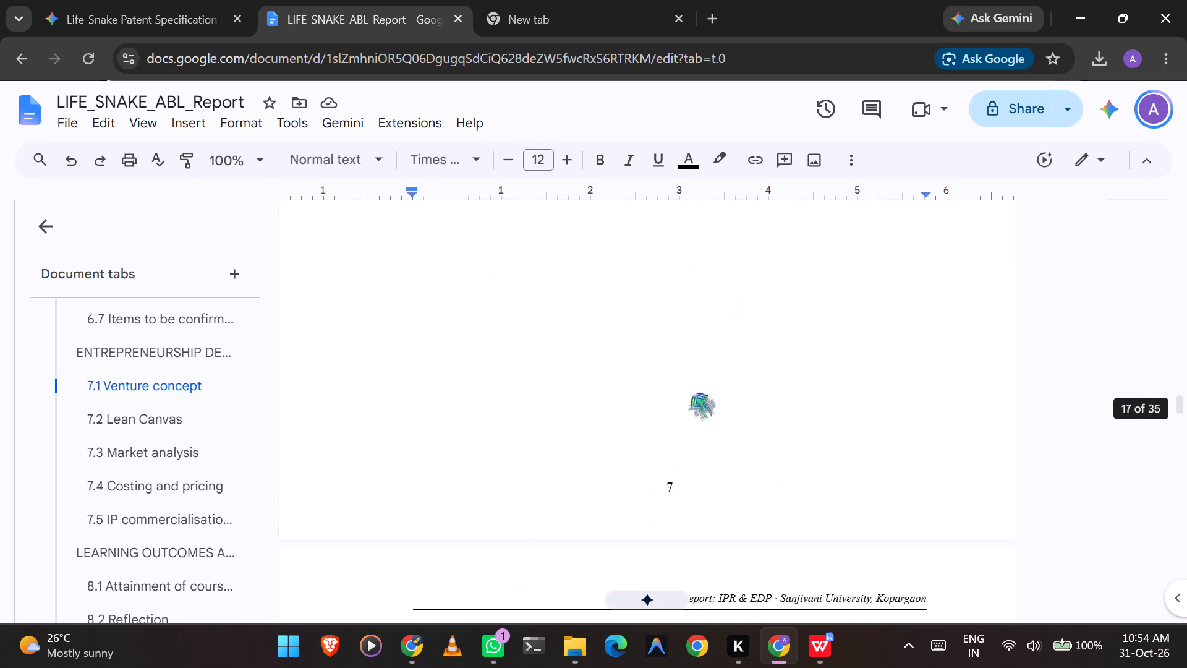
{"action": "scroll", "coordinate": [694, 395], "scroll_direction": "up", "scroll_amount": 16}
{"action": "scroll", "coordinate": [694, 395], "scroll_direction": "up", "scroll_amount": 7}
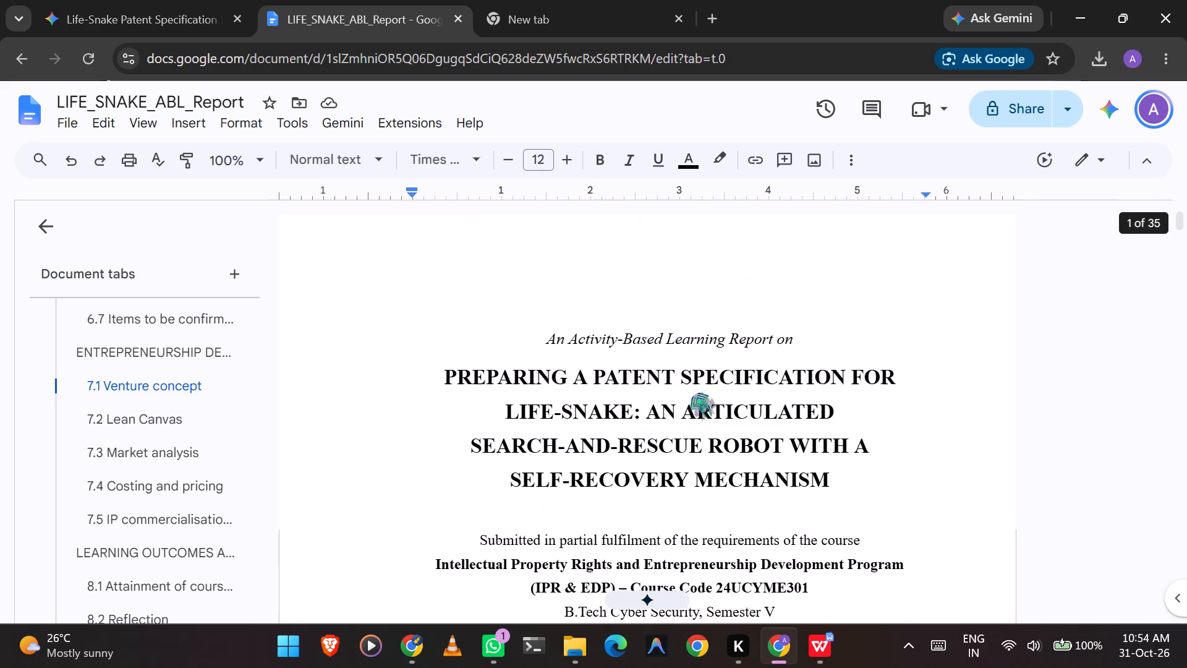
{"action": "scroll", "coordinate": [694, 395], "scroll_direction": "up", "scroll_amount": 4}
{"action": "scroll", "coordinate": [694, 395], "scroll_direction": "down", "scroll_amount": 13}
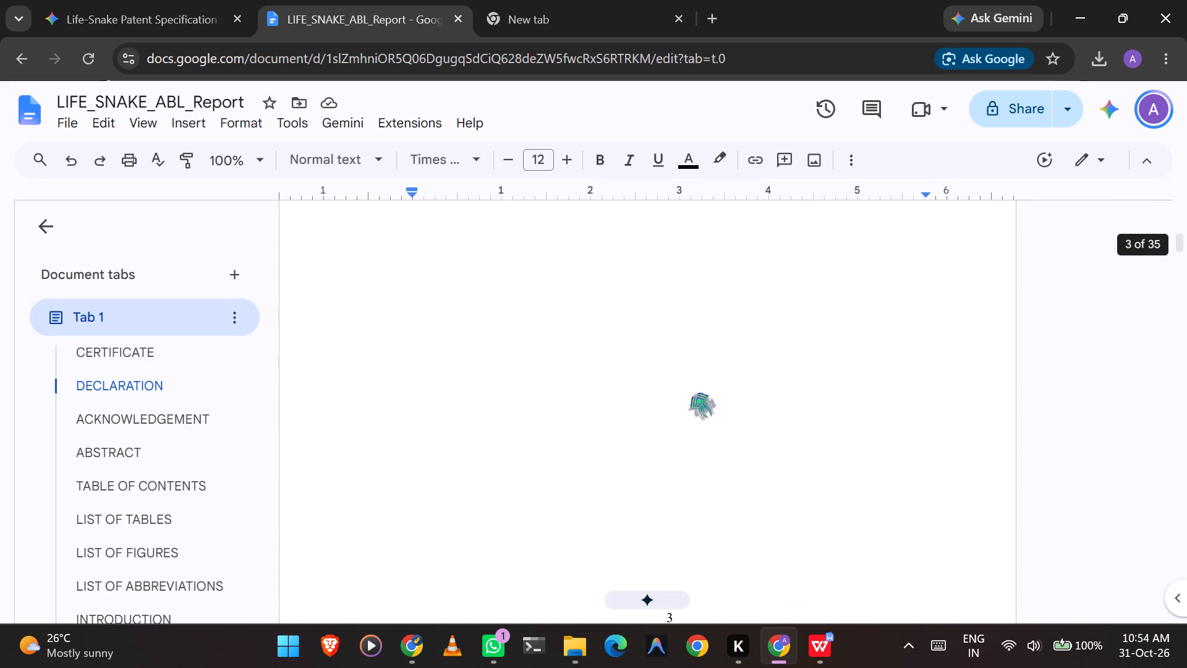
{"action": "scroll", "coordinate": [694, 395], "scroll_direction": "down", "scroll_amount": 9}
{"action": "scroll", "coordinate": [694, 395], "scroll_direction": "up", "scroll_amount": 1}
{"action": "scroll", "coordinate": [694, 395], "scroll_direction": "down", "scroll_amount": 1}
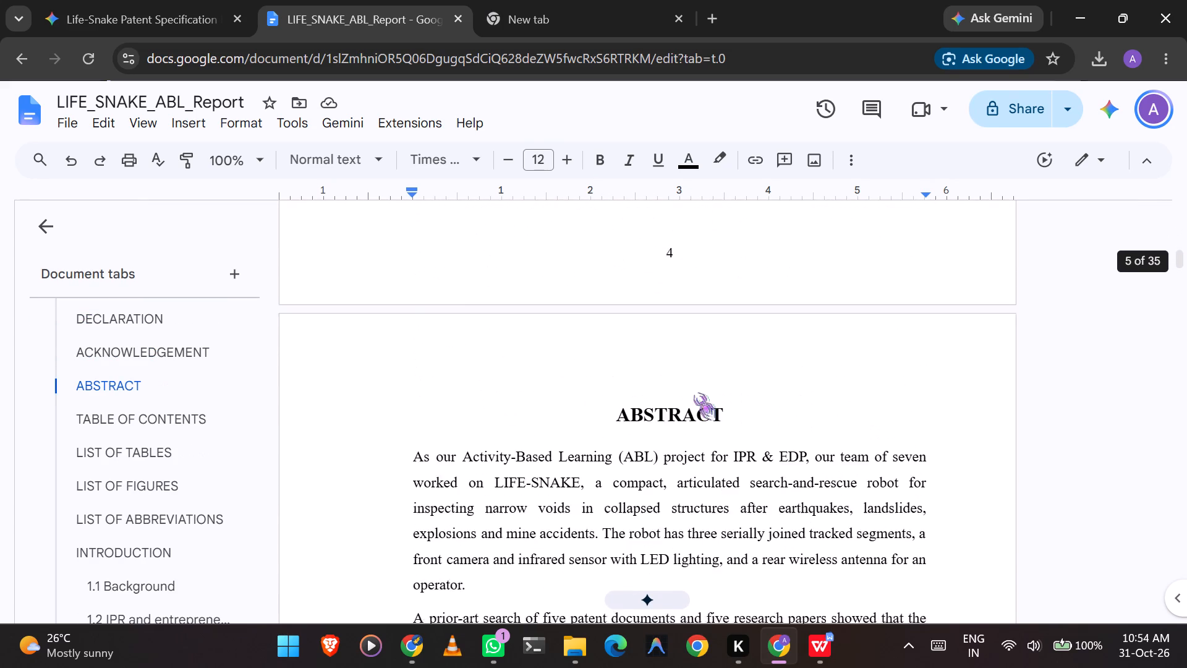